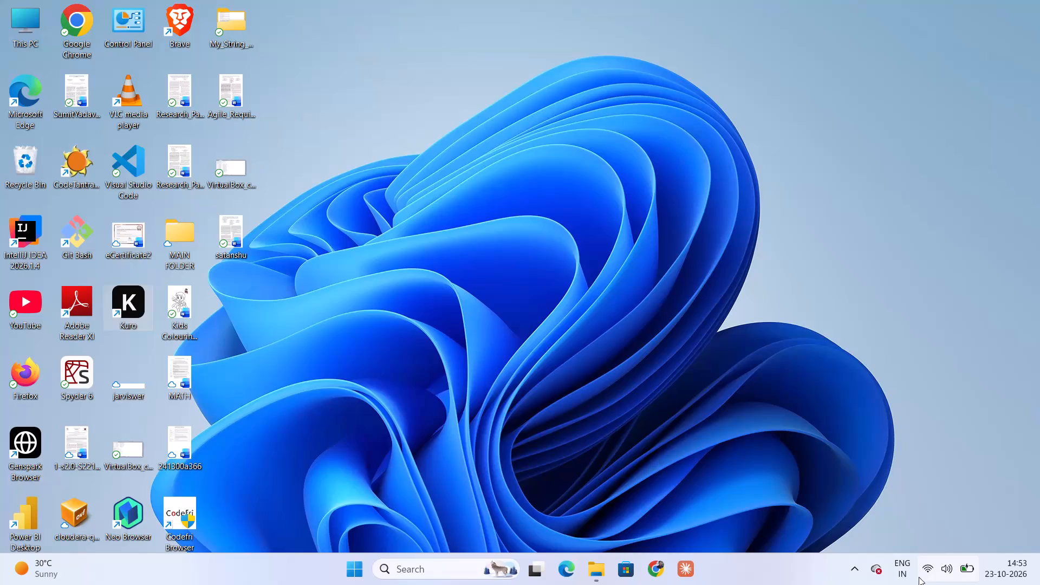
# Open the Resume PDF from the Downloads folder in a maximized Word window and check the Data Analyst Intern entry.
pyautogui.click(598, 570)
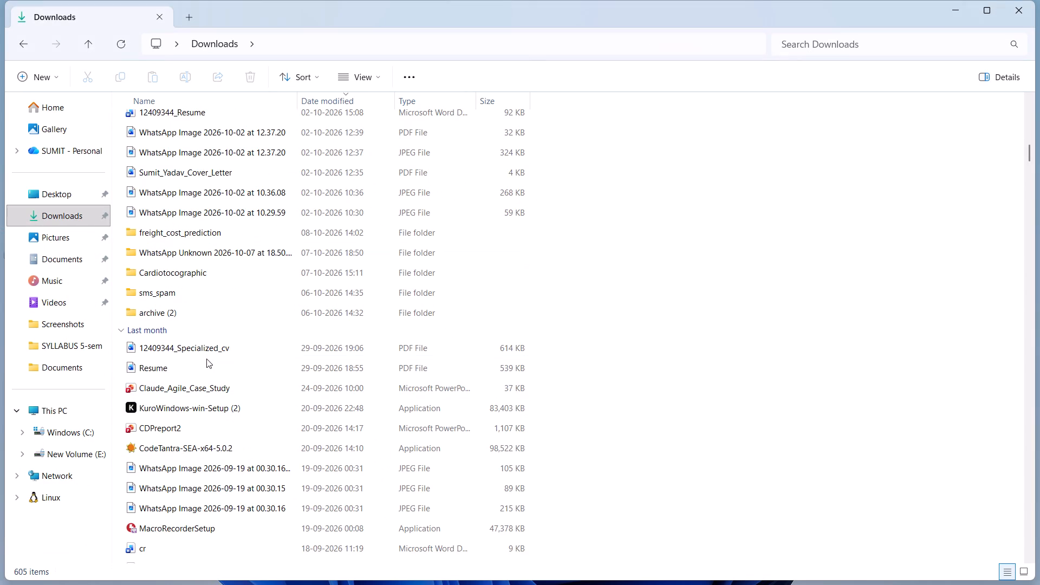
pyautogui.doubleClick(216, 365)
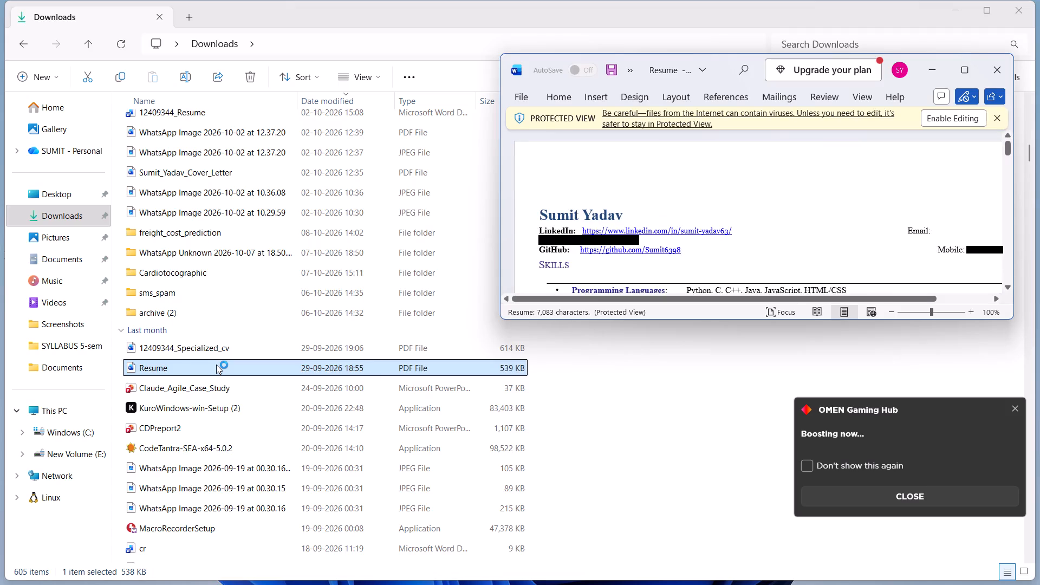
pyautogui.click(960, 63)
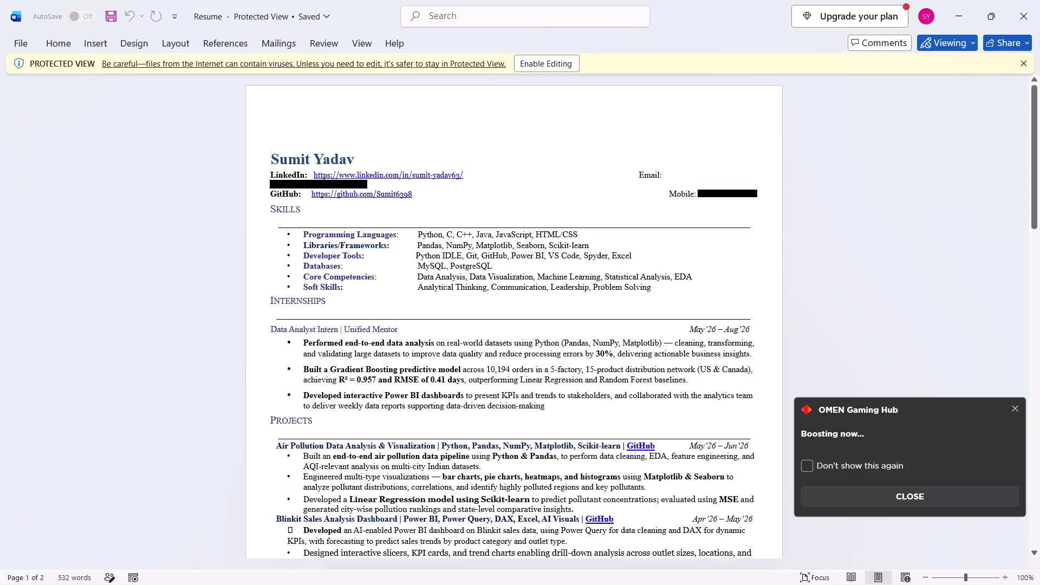
pyautogui.click(400, 330)
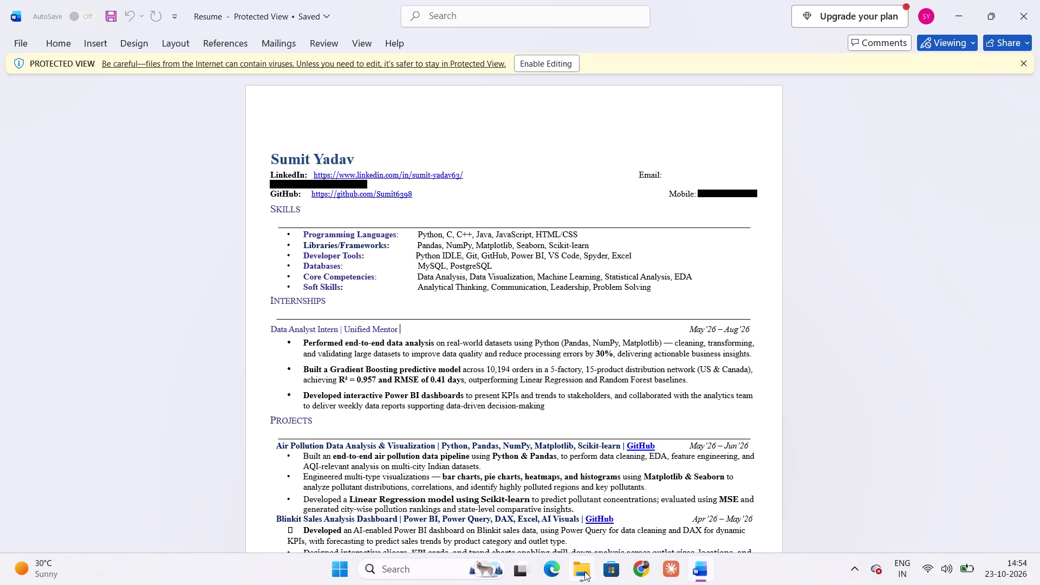
# Return to File Explorer and look through the older files in Downloads for the internship certificate.
pyautogui.click(579, 479)
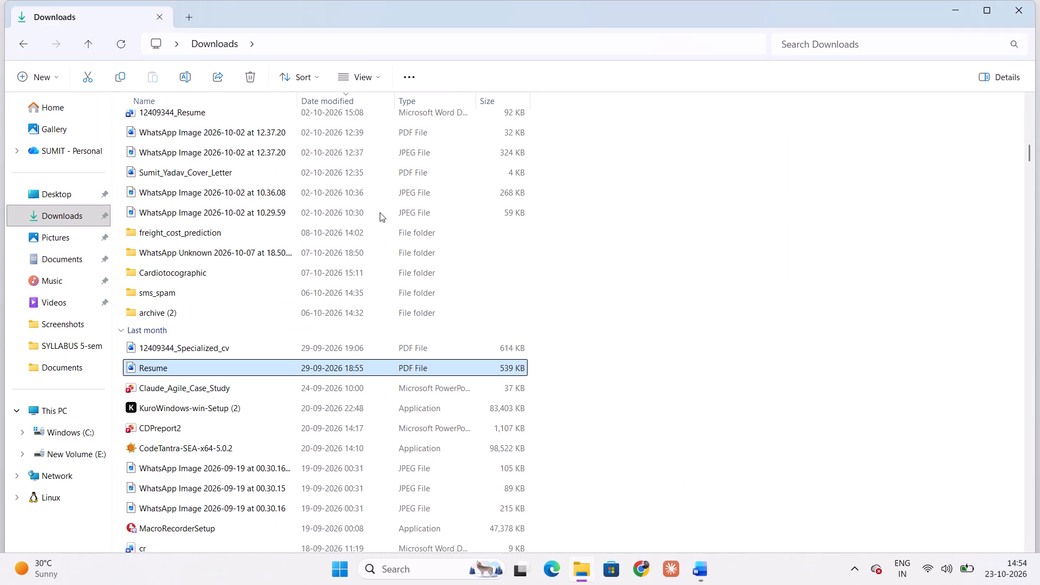
pyautogui.scroll(-4, 263, 440)
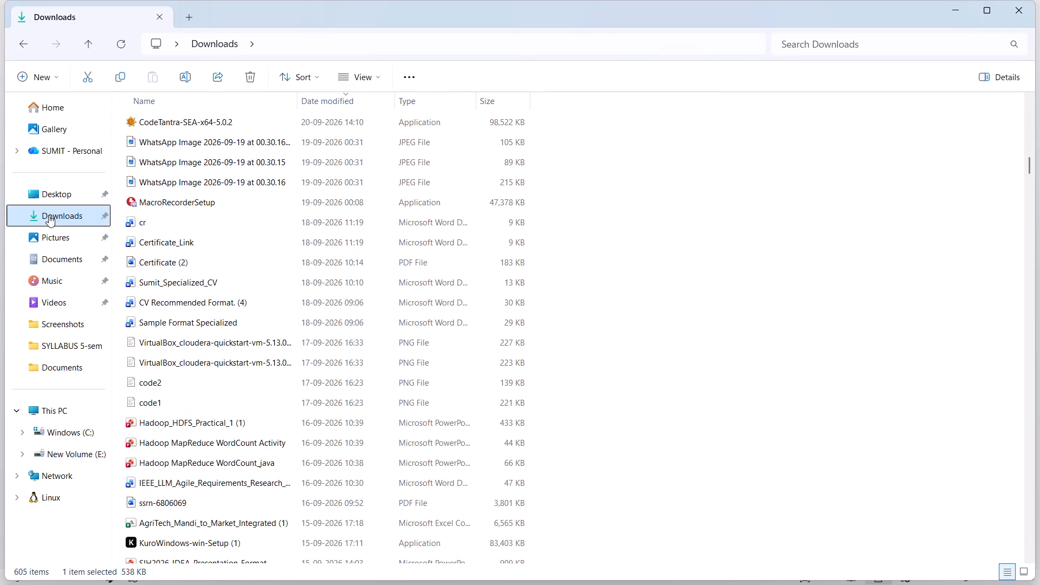
pyautogui.scroll(-5, 206, 355)
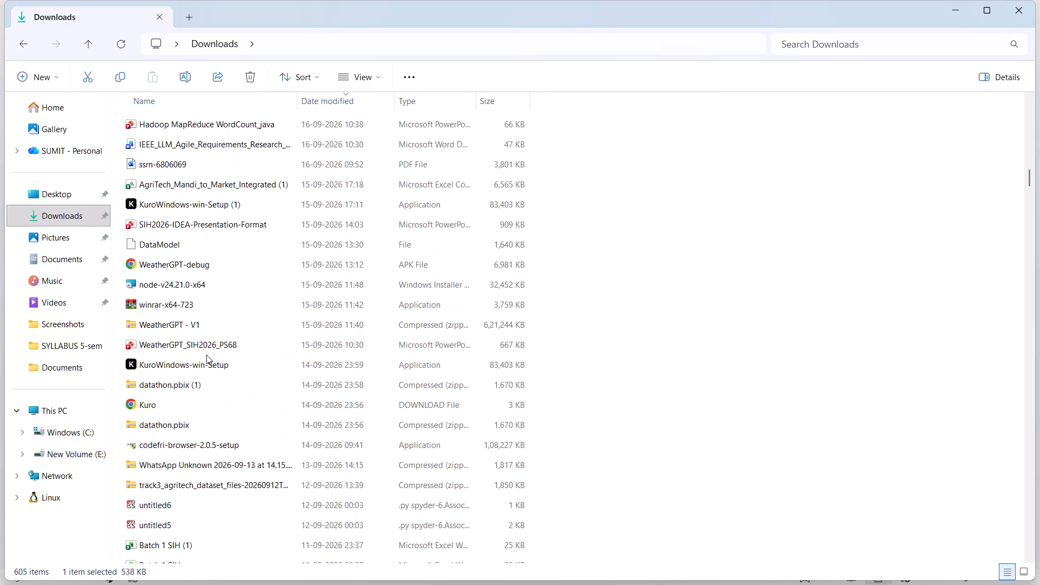
pyautogui.scroll(-4, 206, 355)
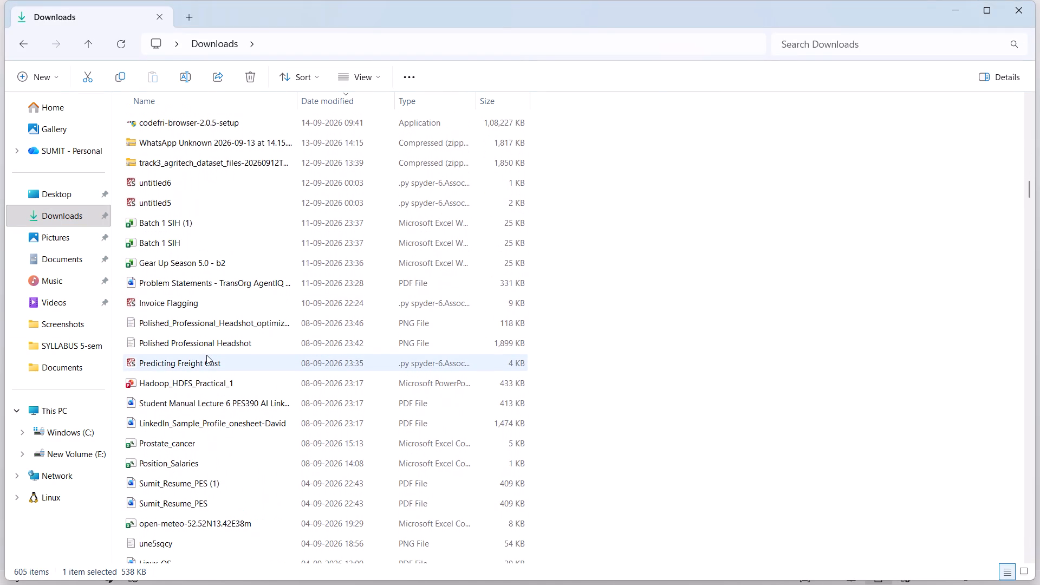
pyautogui.scroll(-2, 206, 355)
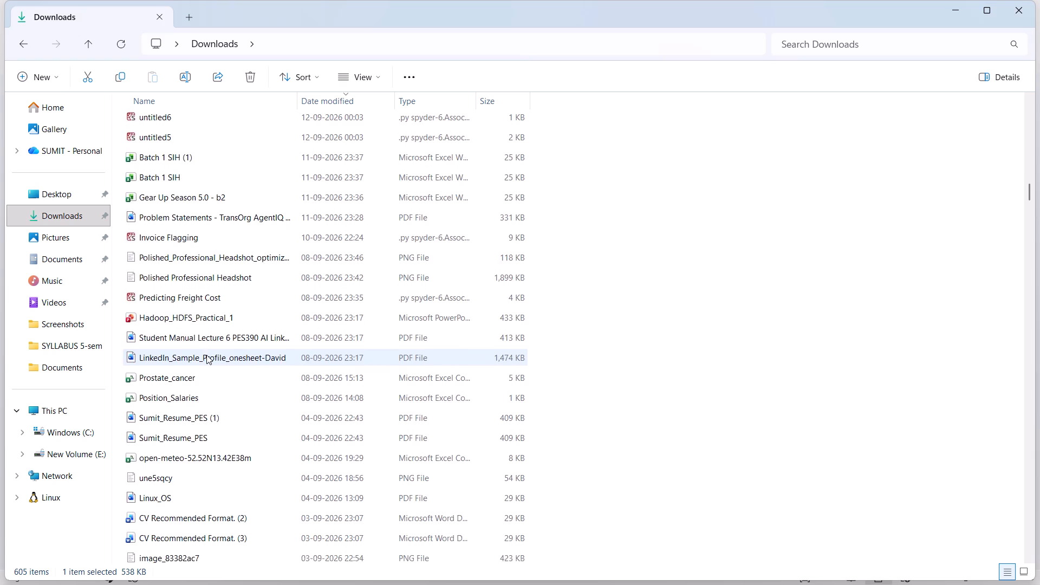
pyautogui.scroll(-4, 206, 355)
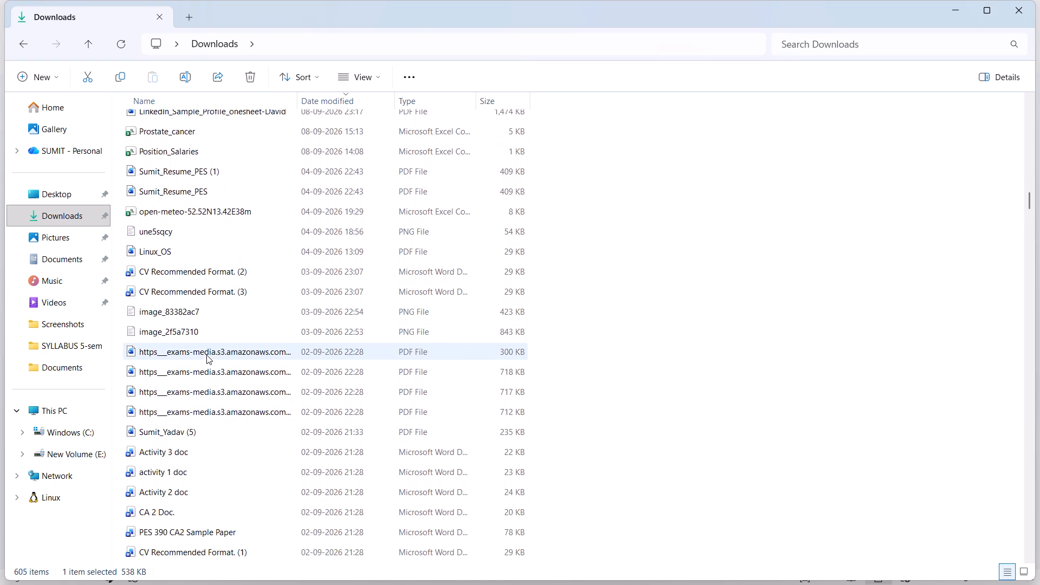
pyautogui.scroll(-6, 206, 355)
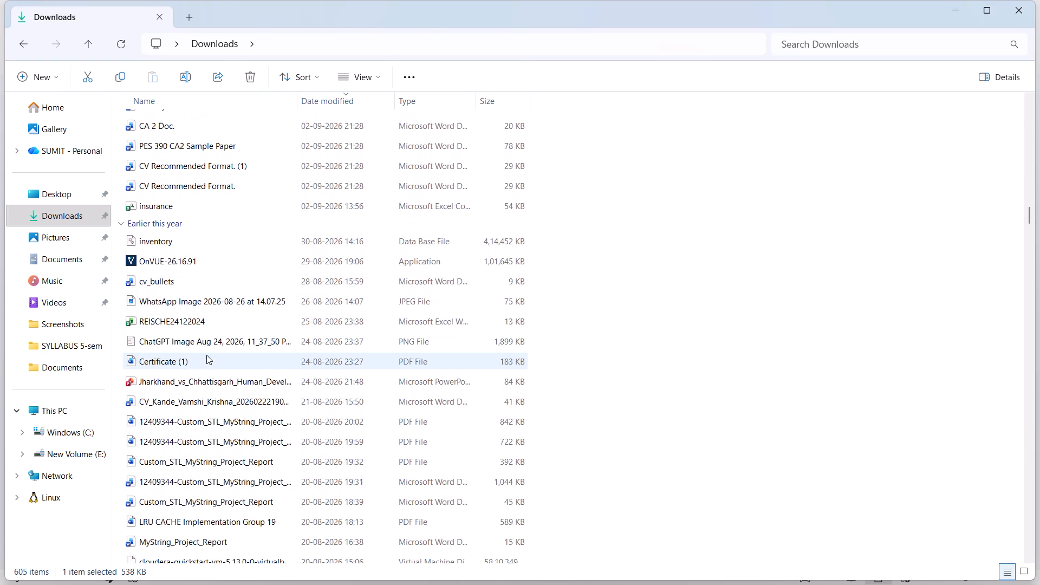
pyautogui.scroll(-3, 206, 355)
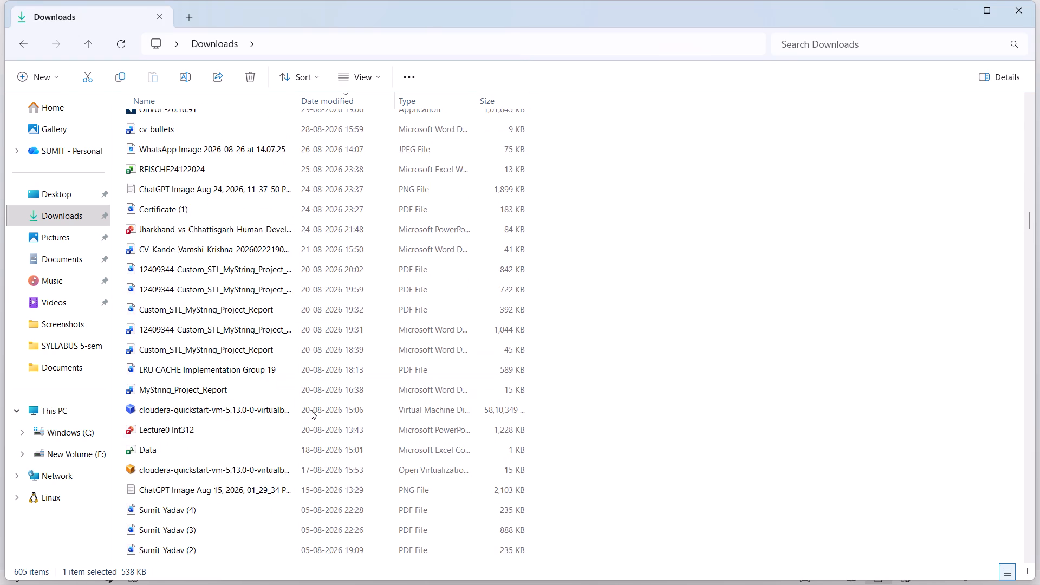
pyautogui.scroll(-1, 286, 443)
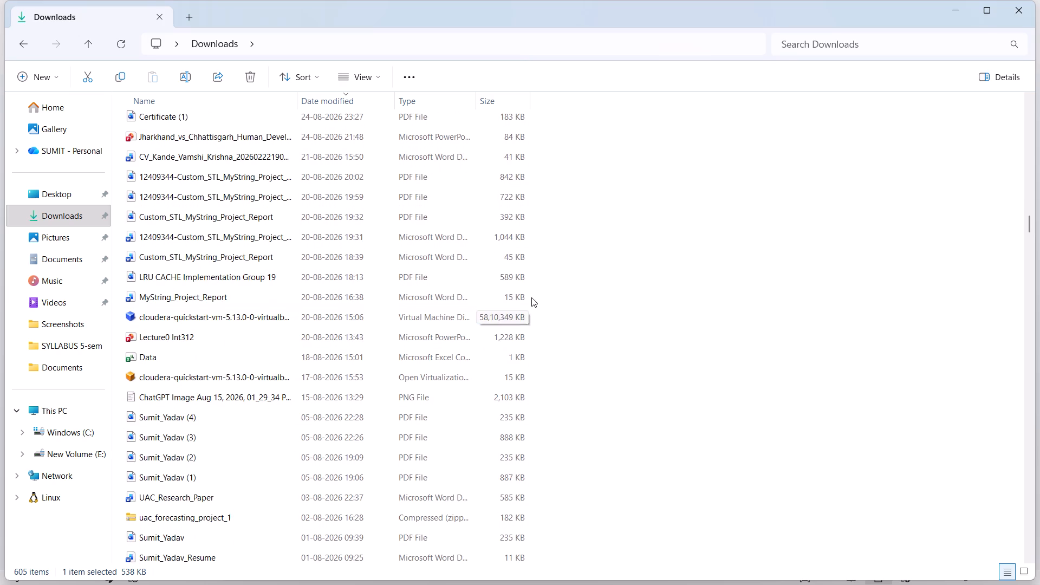
# Delete the Custom_STL_MyString_Project_Report Word document, LRU CACHE Implementation Group 19 and MyString_Project_Report from Downloads.
pyautogui.moveTo(533, 297); pyautogui.dragTo(341, 255)
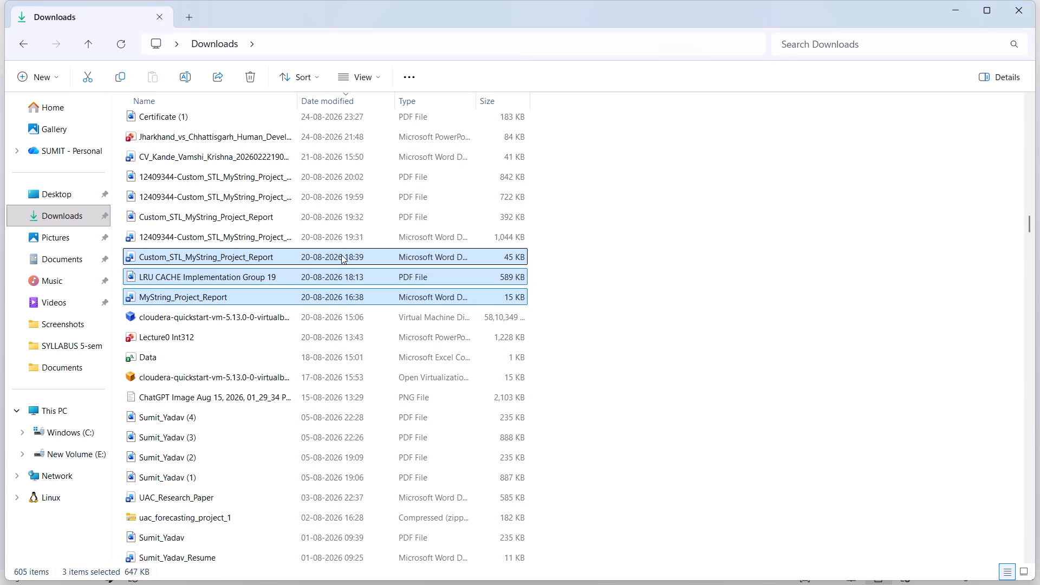
pyautogui.rightClick(341, 255)
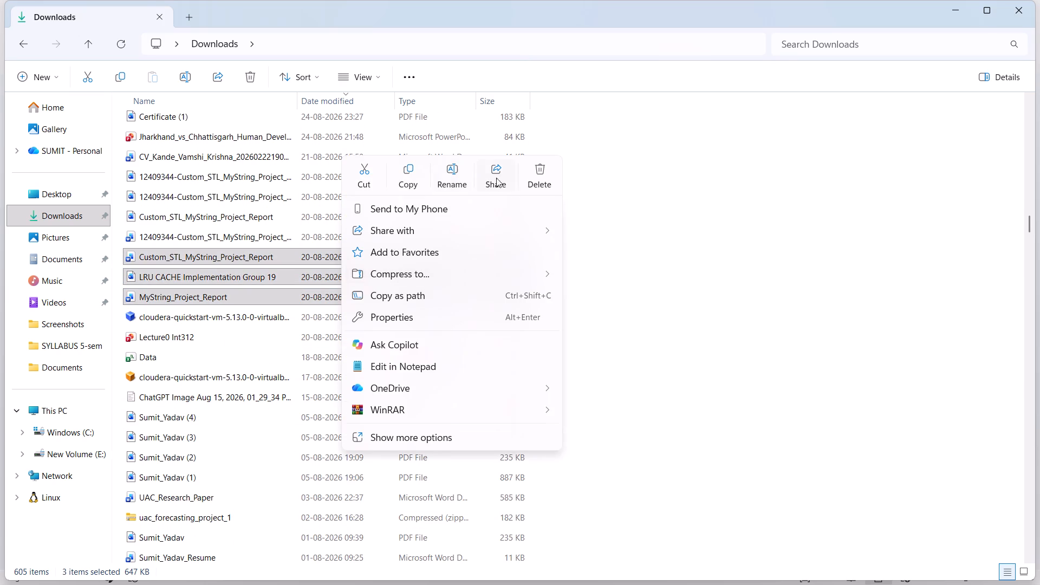
pyautogui.click(524, 177)
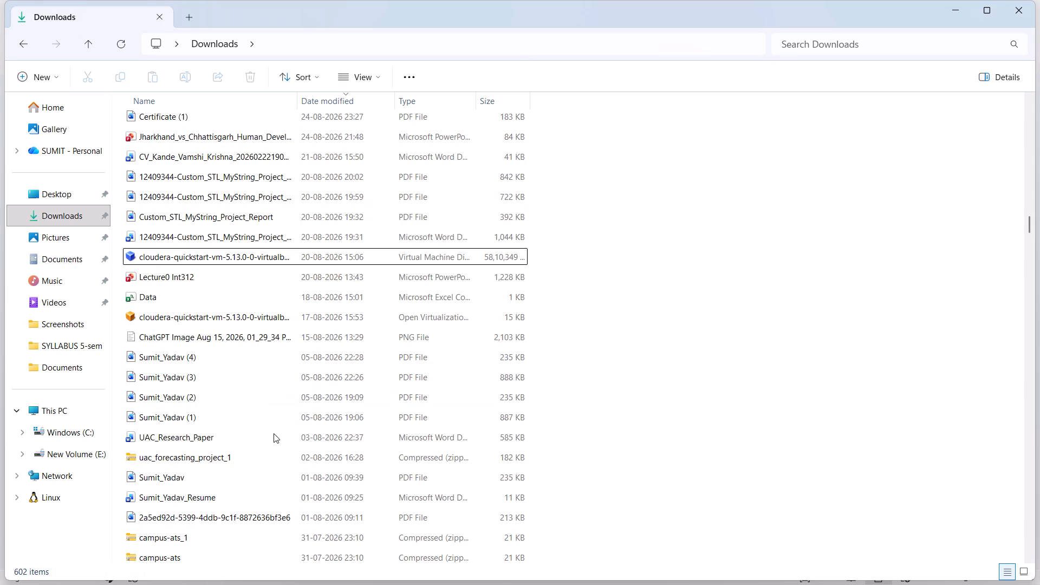
# Continue looking through the older Downloads files, back to those from May 2026, for the internship certificate.
pyautogui.scroll(-3, 387, 427)
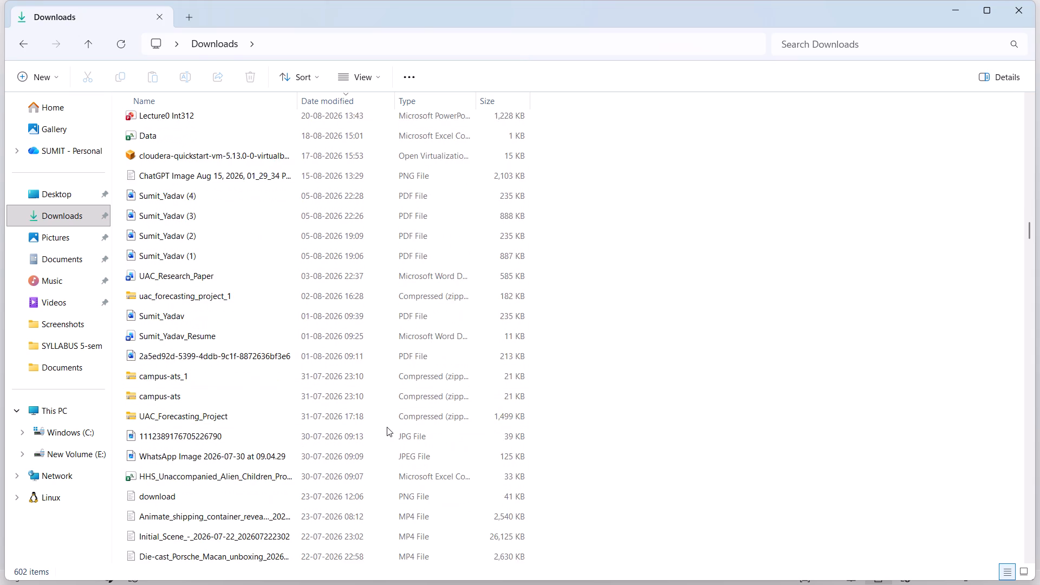
pyautogui.scroll(-1, 387, 427)
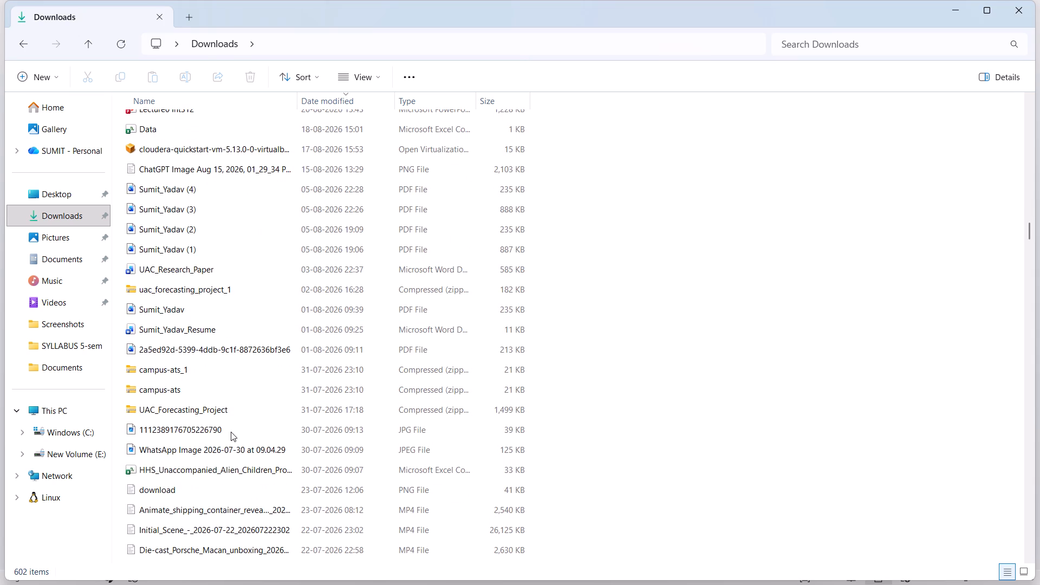
pyautogui.scroll(-5, 231, 432)
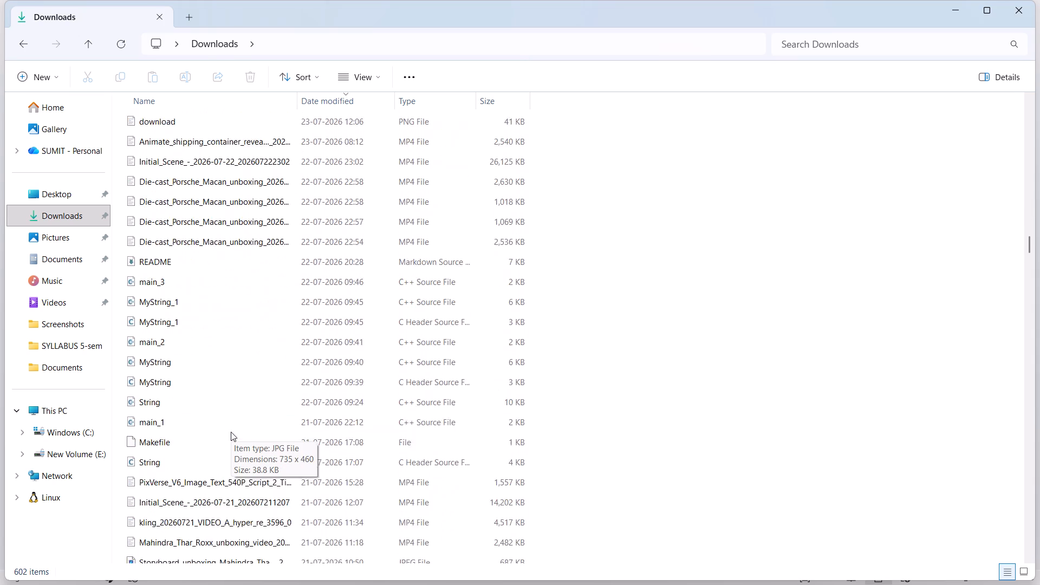
pyautogui.scroll(-4, 231, 432)
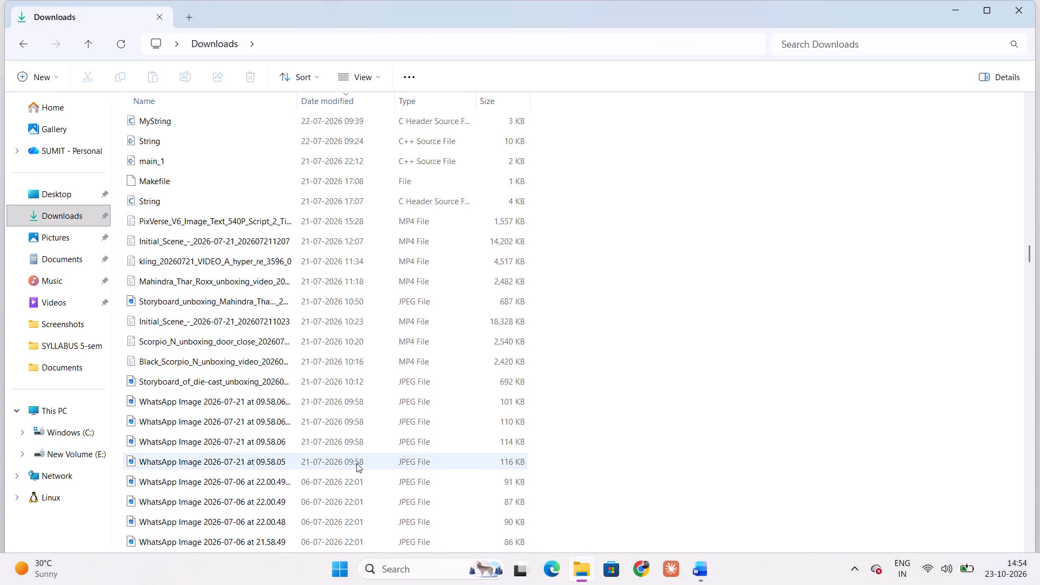
pyautogui.scroll(-8, 356, 463)
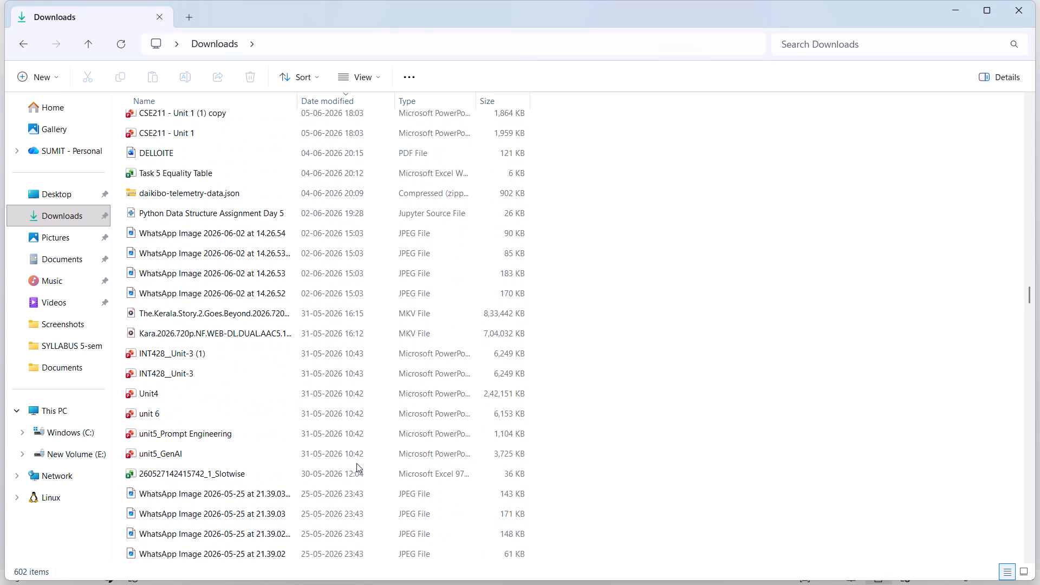
pyautogui.scroll(-3, 356, 463)
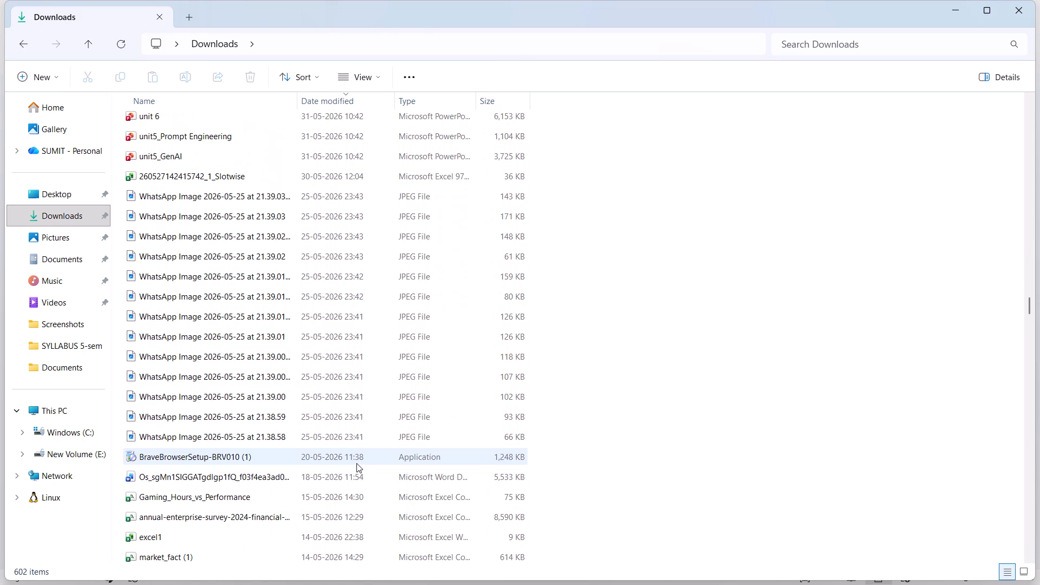
pyautogui.scroll(-3, 356, 463)
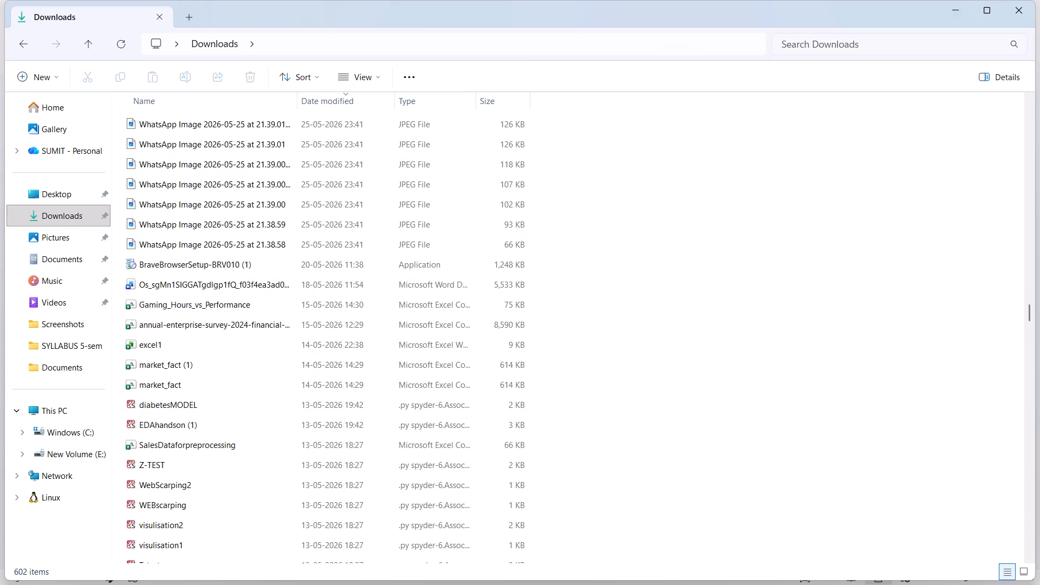
# Search the Downloads folder for "unified".
pyautogui.click(953, 47)
pyautogui.write('uni')
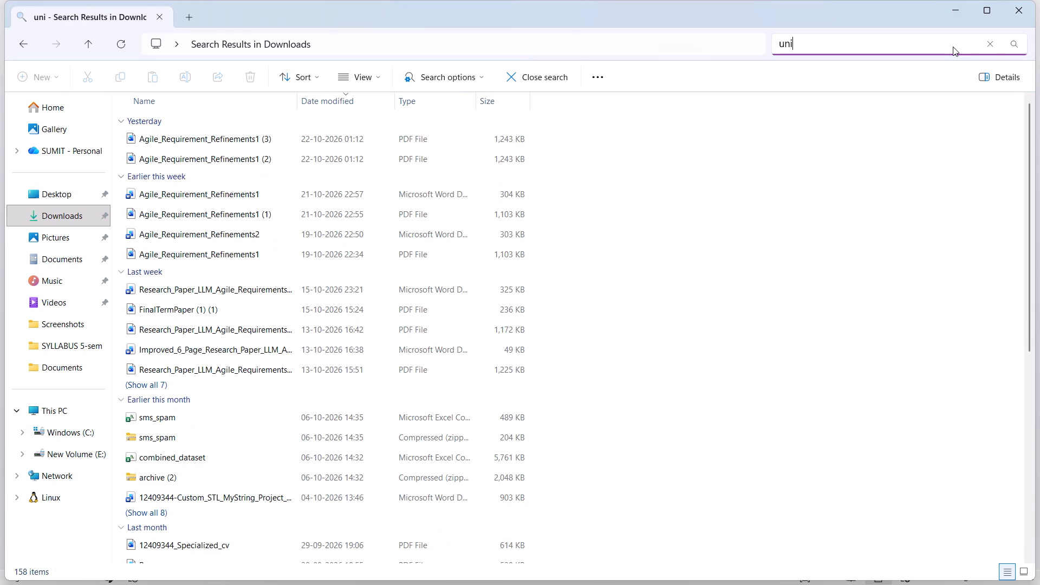
pyautogui.write('fied')
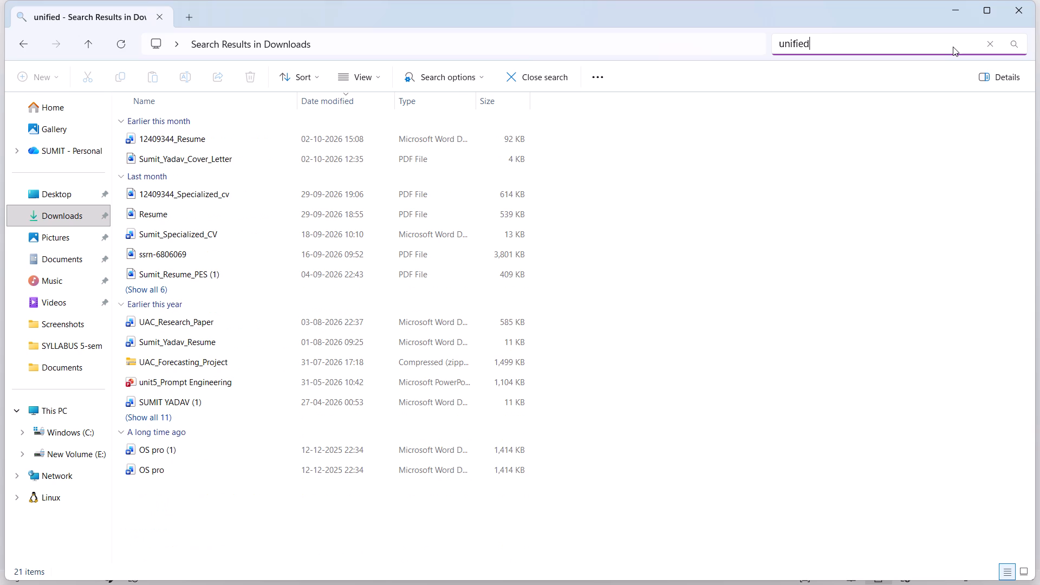
# Replace the Downloads search term with "certificate".
pyautogui.press('BackSpace')
pyautogui.press('BackSpace')
pyautogui.press('BackSpace')
pyautogui.press('BackSpace')
pyautogui.press('BackSpace')
pyautogui.press('BackSpace')
pyautogui.press('BackSpace')
pyautogui.press('BackSpace')
pyautogui.press('BackSpace')
pyautogui.press('BackSpace')
pyautogui.press('BackSpace')
pyautogui.press('BackSpace')
pyautogui.press('BackSpace')
pyautogui.press('BackSpace')
pyautogui.press('BackSpace')
pyautogui.press('BackSpace')
pyautogui.press('BackSpace')
pyautogui.press('BackSpace')
pyautogui.press('BackSpace')
pyautogui.press('BackSpace')
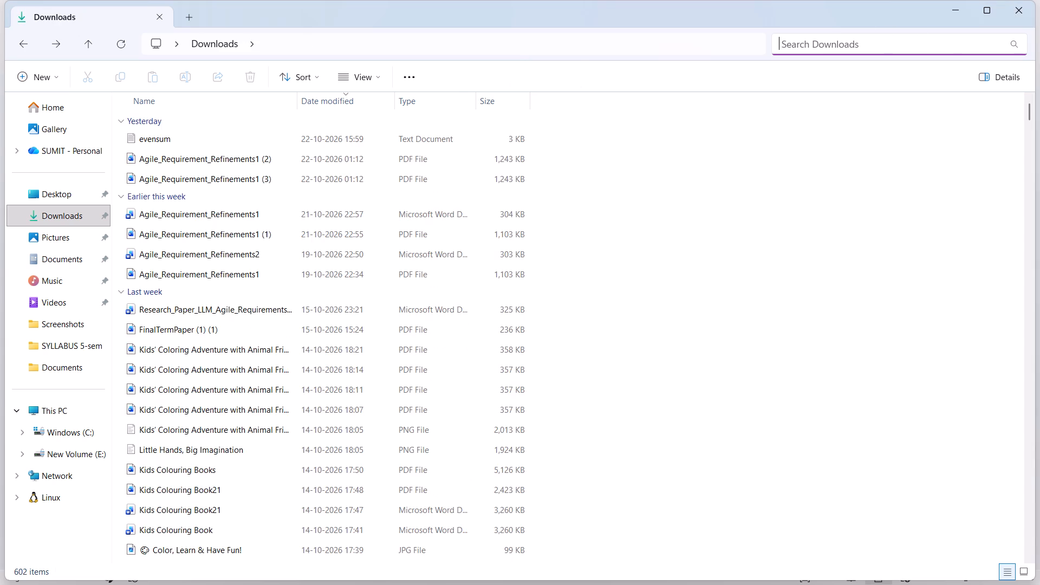
pyautogui.write('certi')
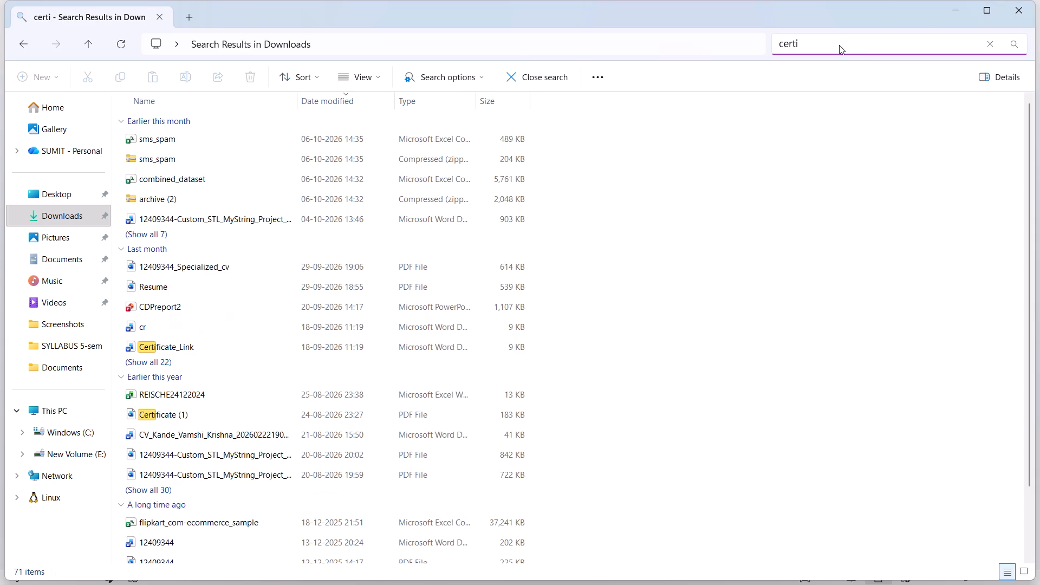
pyautogui.write('ficate')
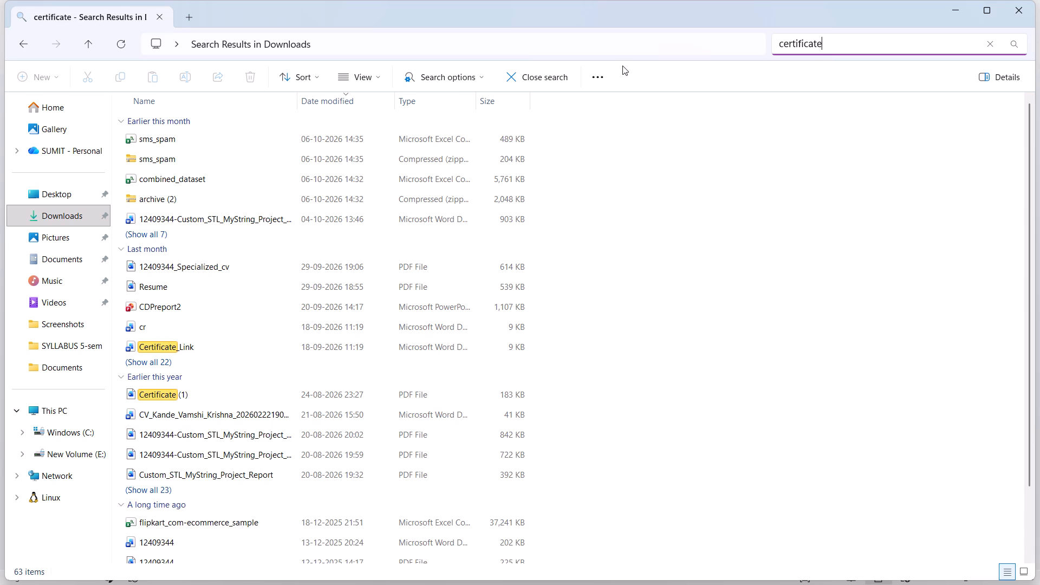
# Open the Certificate (1) PDF in Word to check its content, and close it again.
pyautogui.doubleClick(180, 392)
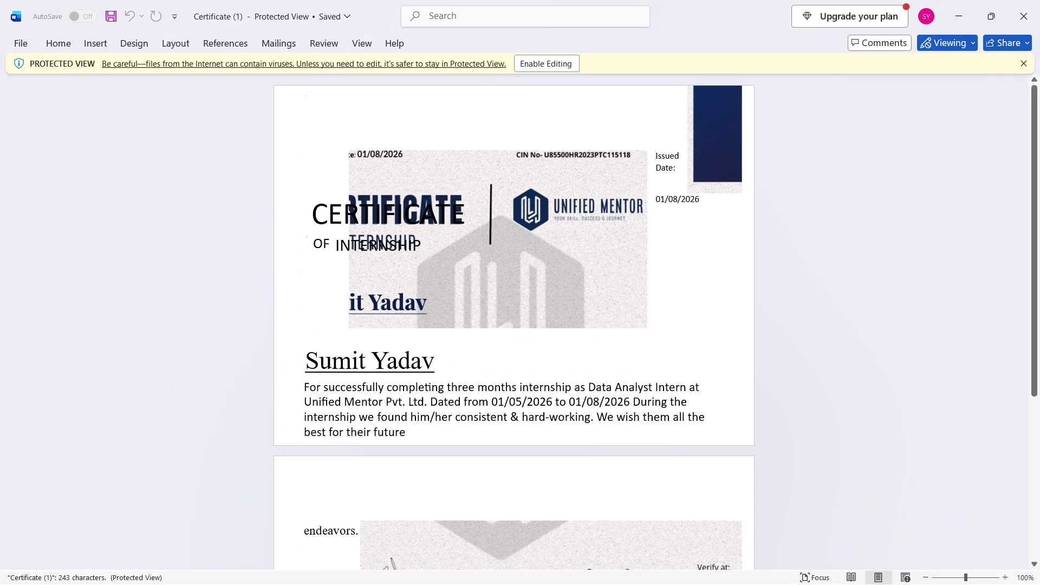
pyautogui.click(1023, 15)
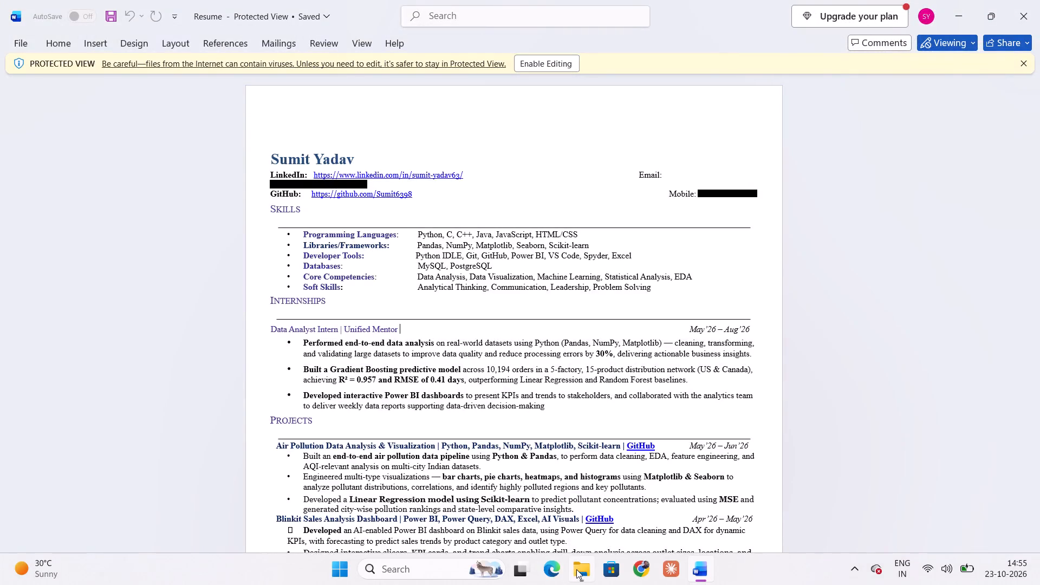
# From the File Explorer search results, open the Certificate (1) PDF in Google Chrome and maximize the window.
pyautogui.click(576, 569)
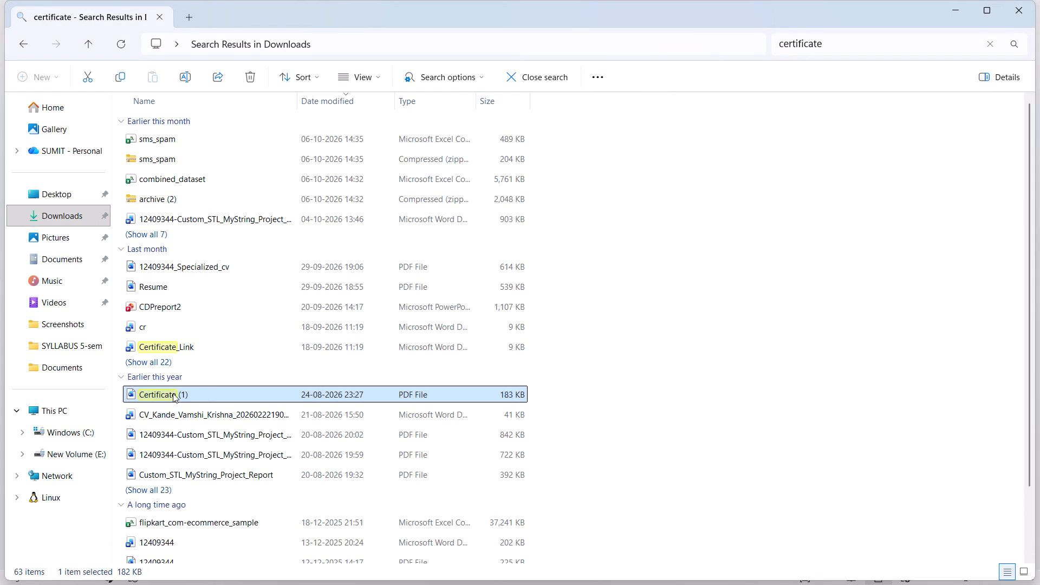
pyautogui.rightClick(173, 393)
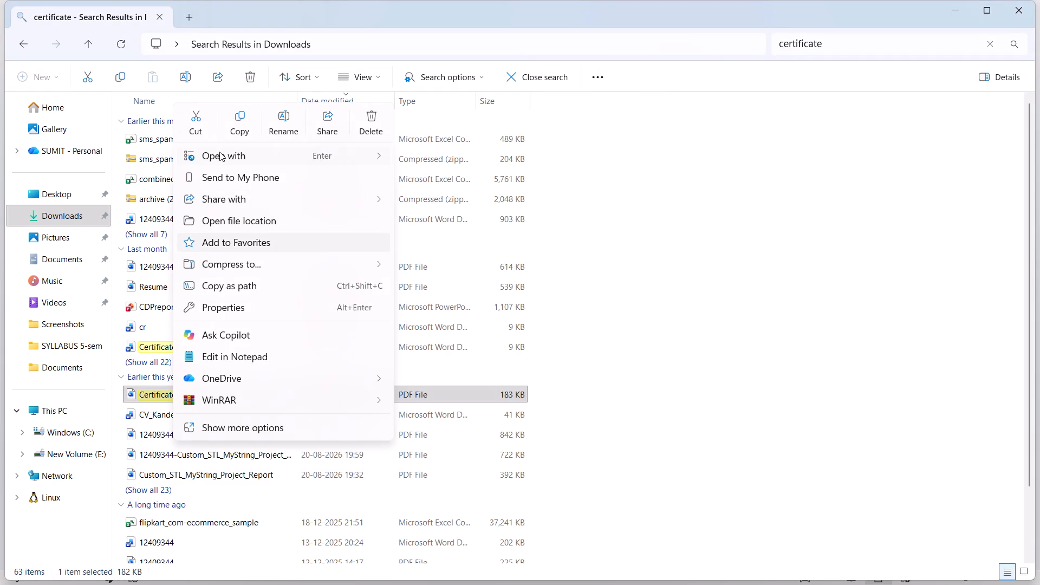
pyautogui.click(410, 220)
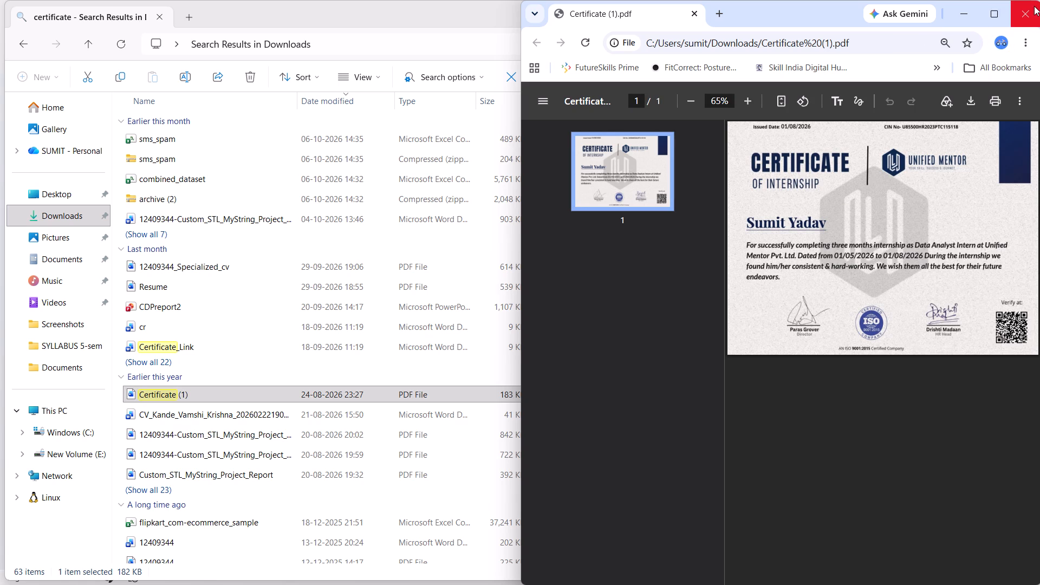
pyautogui.click(999, 6)
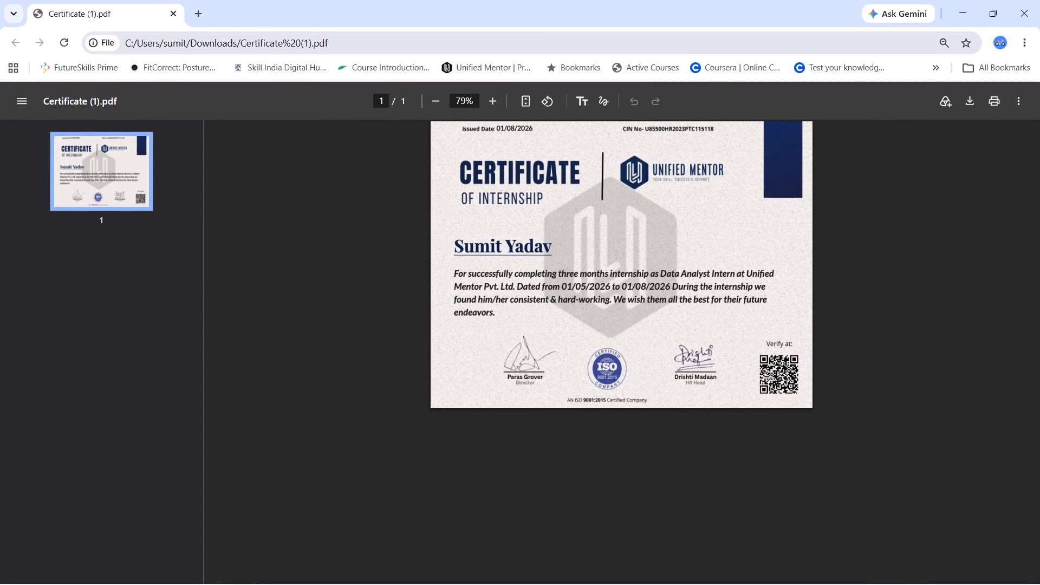
pyautogui.moveTo(336, 43); pyautogui.dragTo(148, 28)
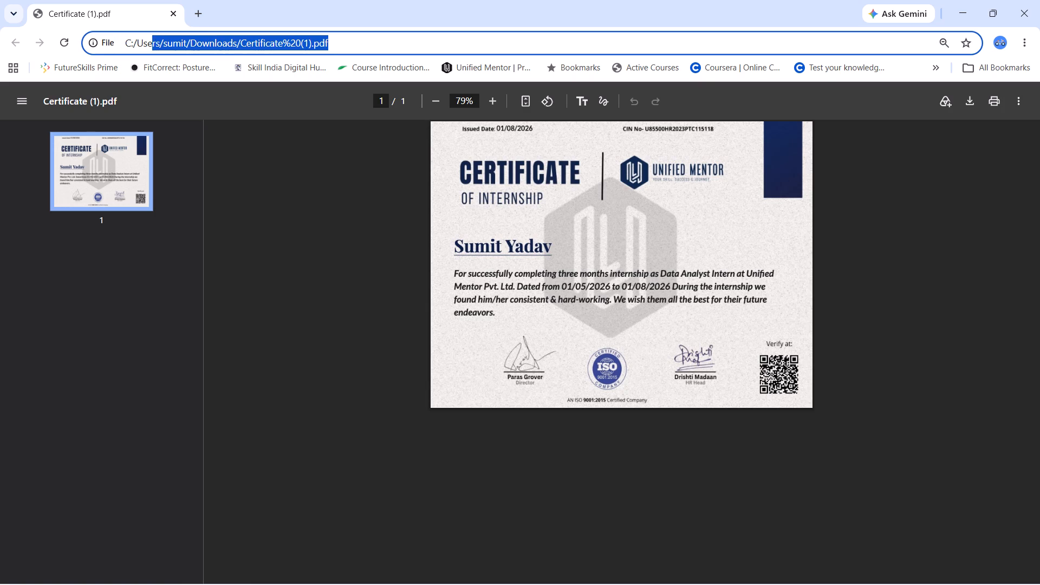
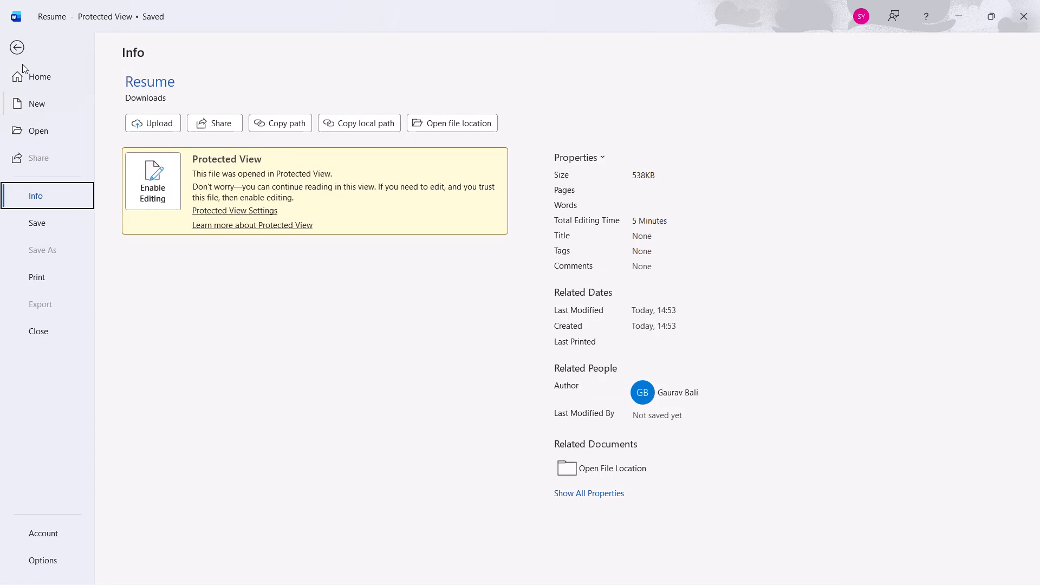
pyautogui.click(39, 100)
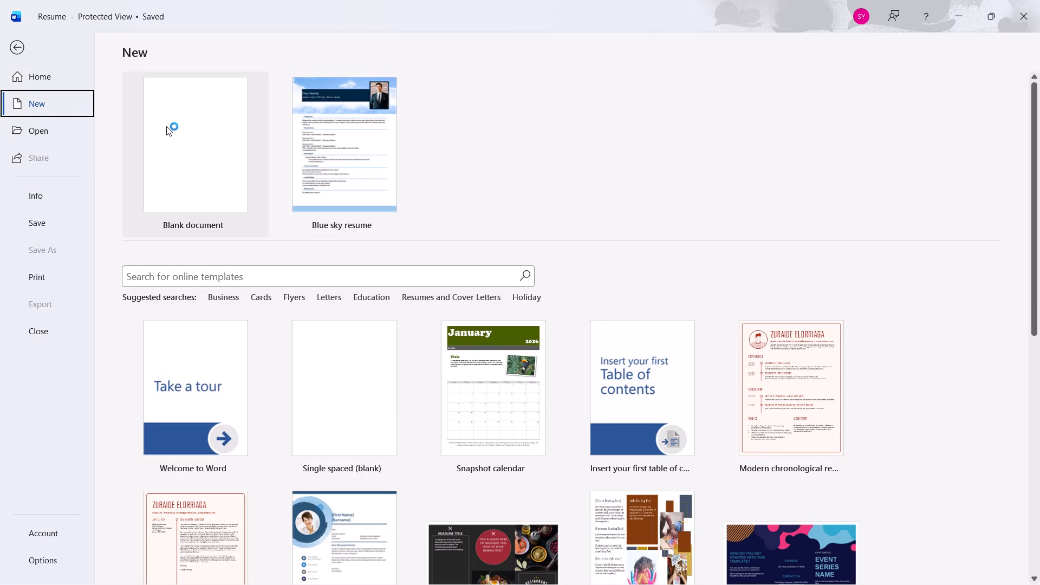
pyautogui.click(166, 126)
# Write the word "Certificate" at the top of the blank document and underline it.
pyautogui.click(362, 205)
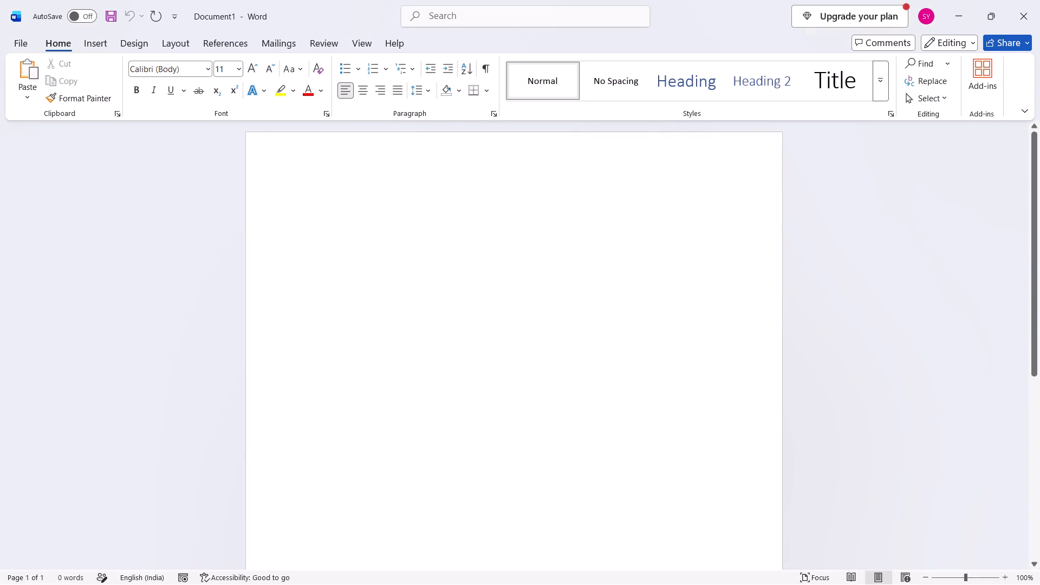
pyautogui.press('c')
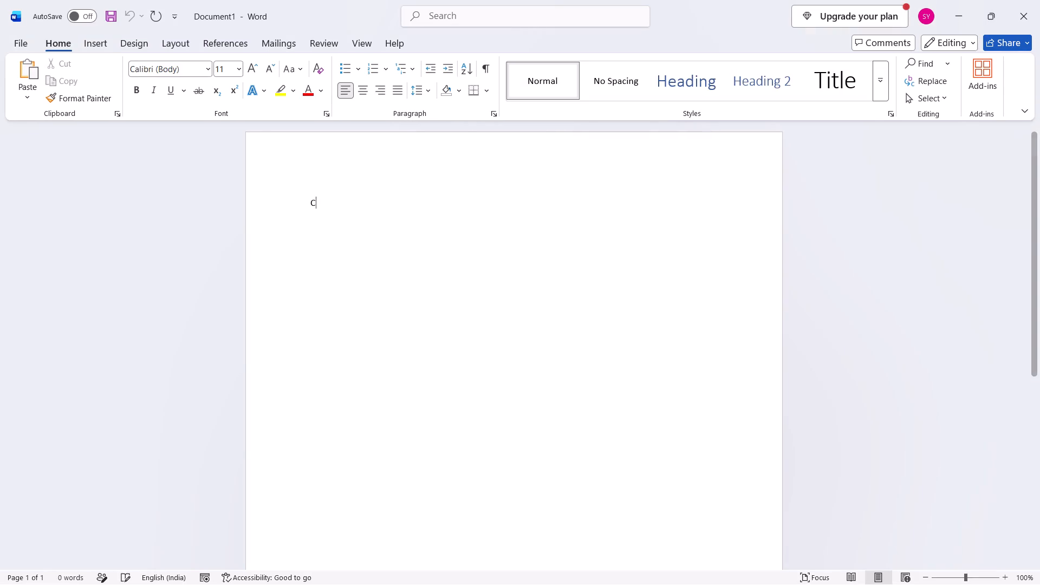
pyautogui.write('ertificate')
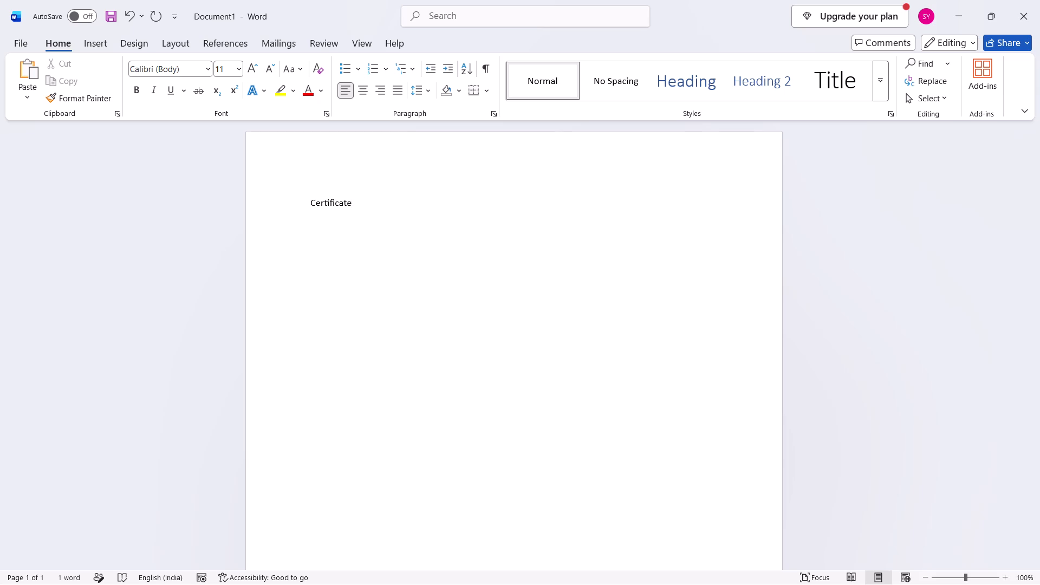
pyautogui.moveTo(352, 202); pyautogui.dragTo(309, 199)
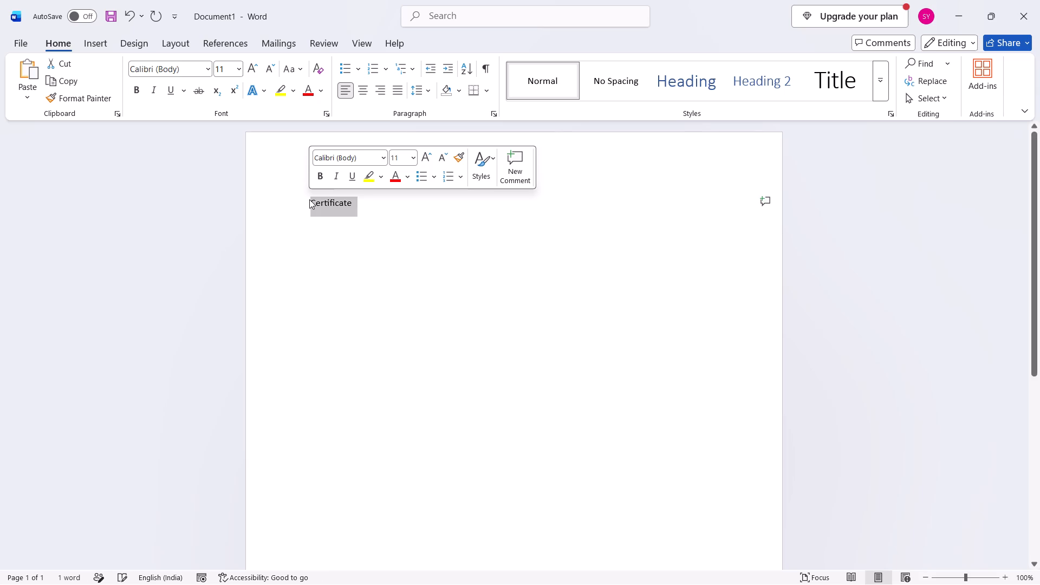
pyautogui.click(354, 173)
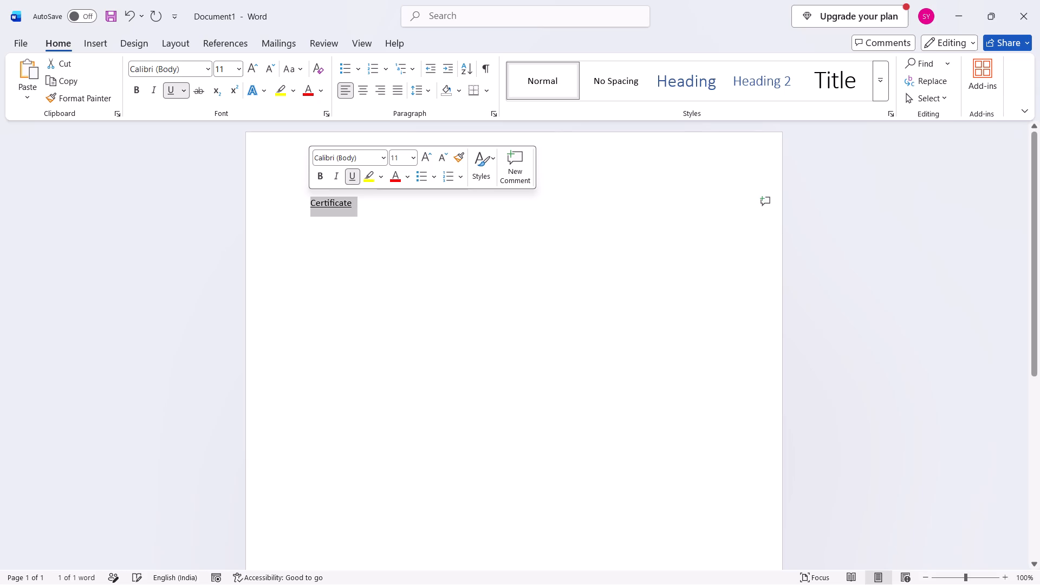
# Turn the word "Certificate" into a hyperlink using the copied address of the Certificate (1) PDF in Downloads.
pyautogui.hotkey('ctrl', 'k')
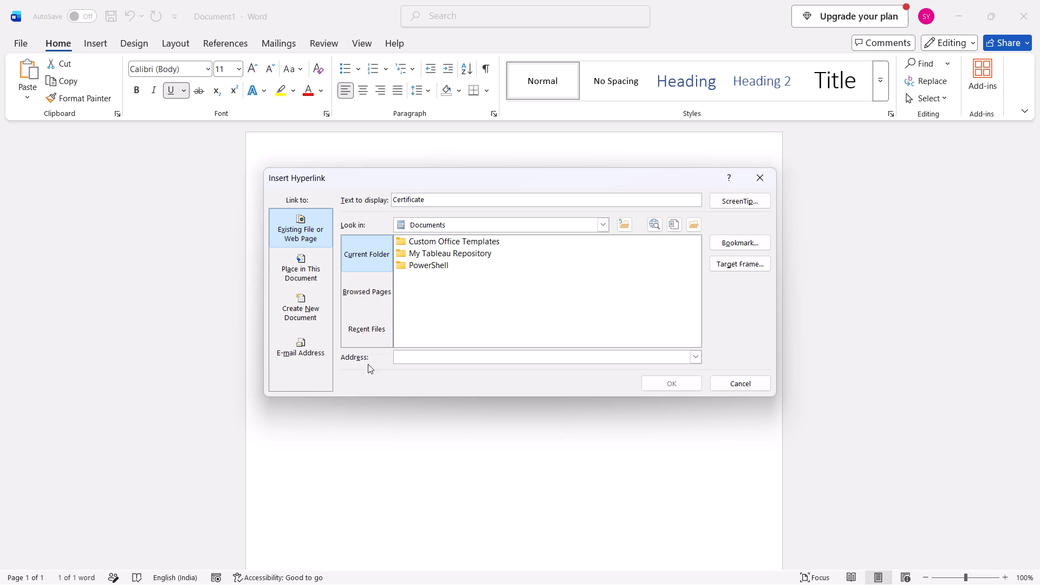
pyautogui.click(406, 355)
pyautogui.hotkey('ctrl', 'v')
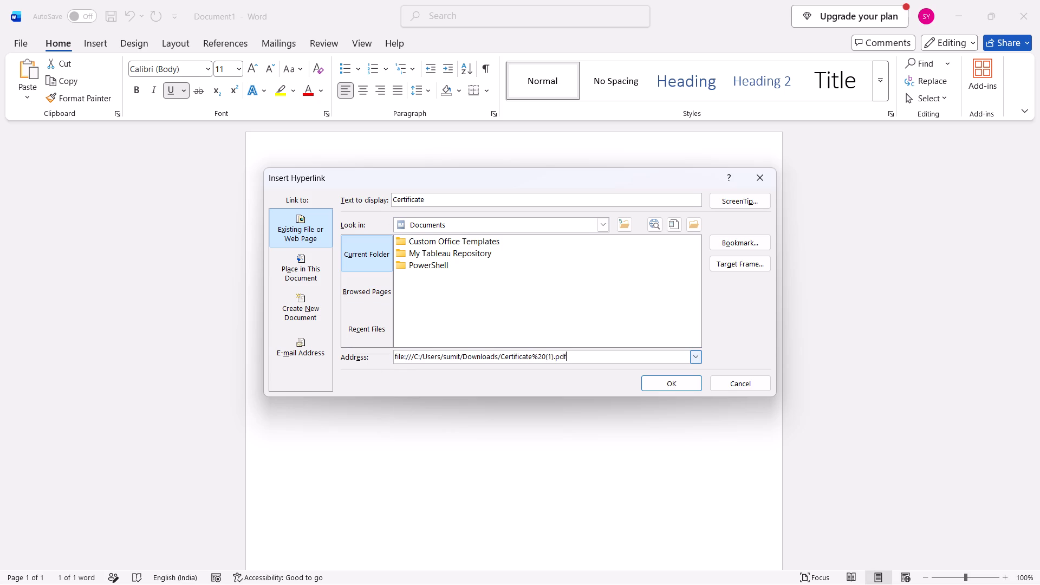
pyautogui.click(660, 382)
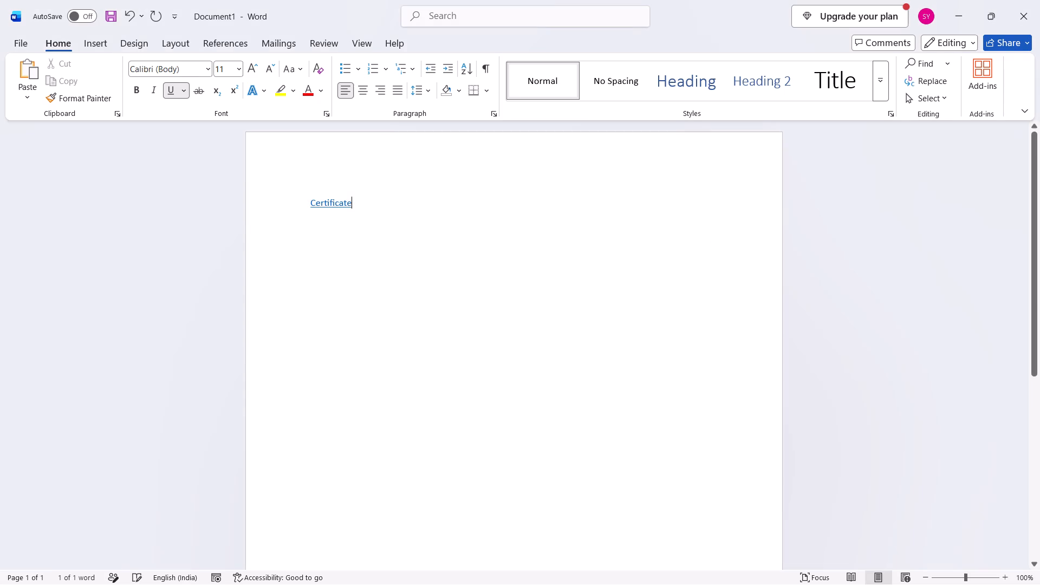
# Test the "Certificate" hyperlink by opening it, look over the linked internship certificate, and close that file.
pyautogui.keyDown('ctrl'); pyautogui.click(337, 206); pyautogui.keyUp('ctrl')
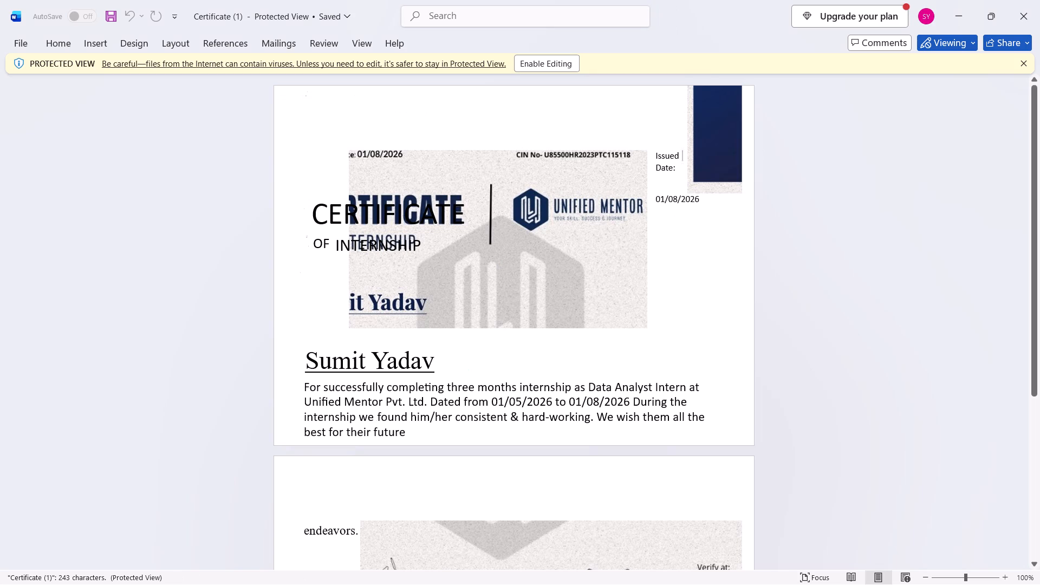
pyautogui.scroll(-1, 482, 296)
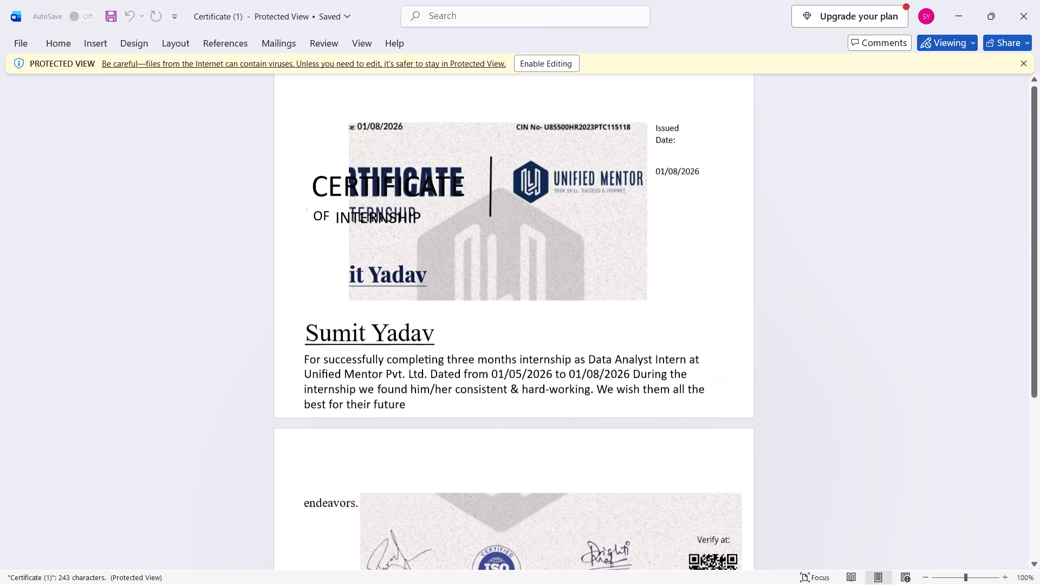
pyautogui.scroll(-1, 482, 296)
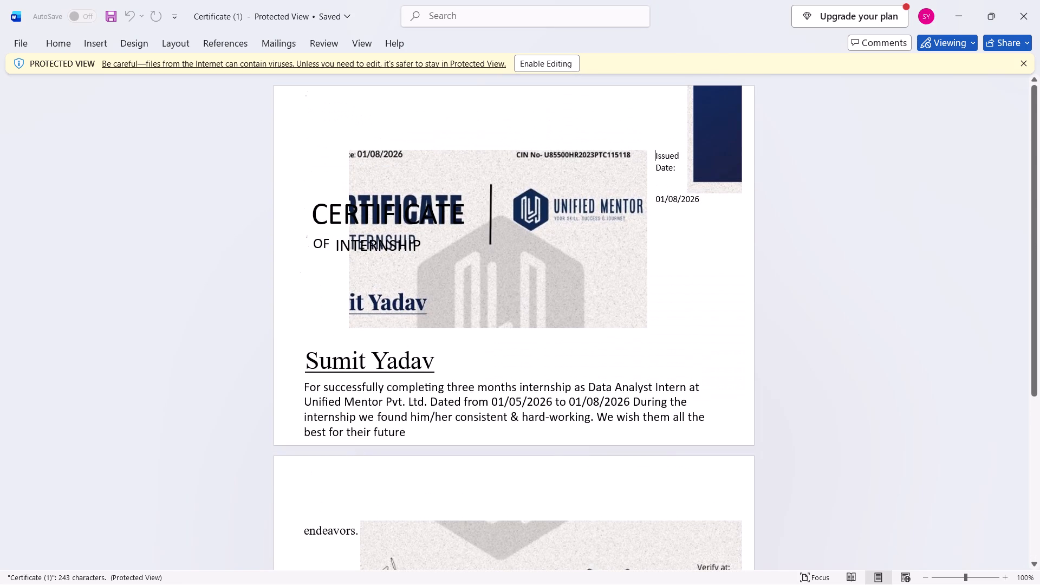
pyautogui.click(1035, 23)
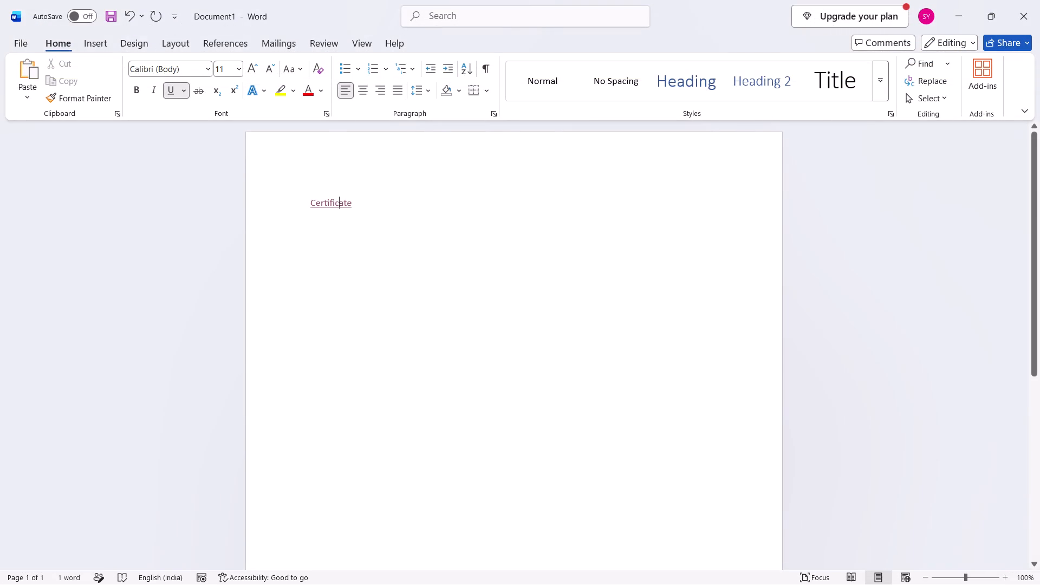
# Copy the Certificate hyperlink from the new document and return to the Resume document.
pyautogui.click(361, 212)
pyautogui.click(359, 204)
pyautogui.moveTo(351, 200); pyautogui.dragTo(311, 200)
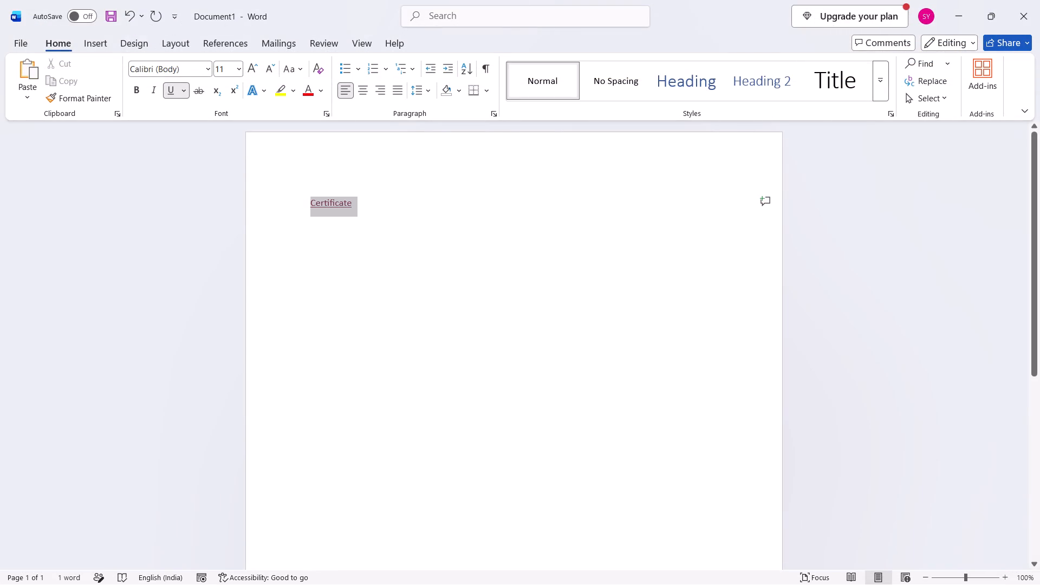
pyautogui.moveTo(311, 200); pyautogui.dragTo(310, 199)
pyautogui.hotkey('ctrl', 'c')
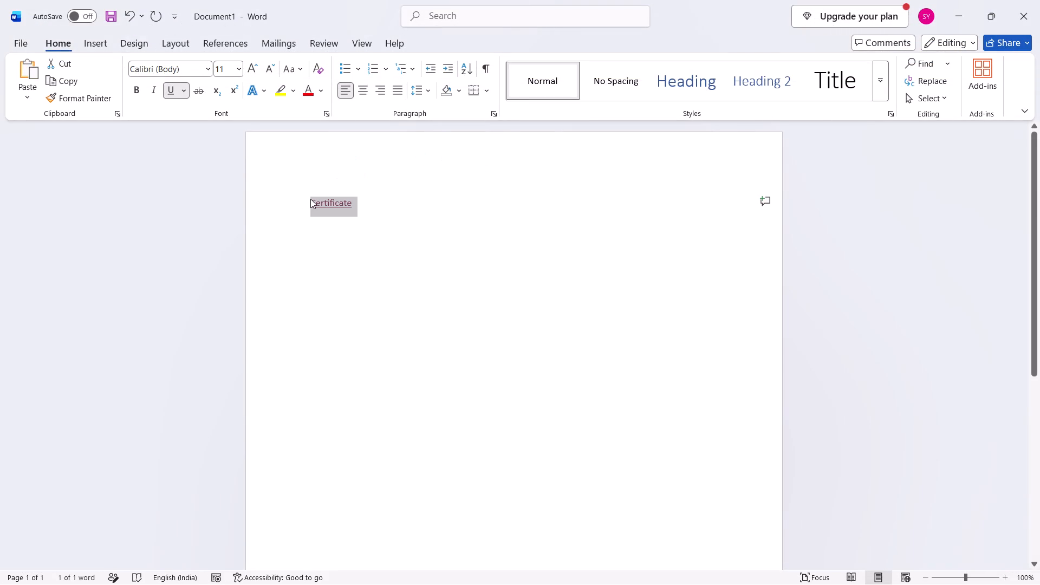
pyautogui.click(955, 23)
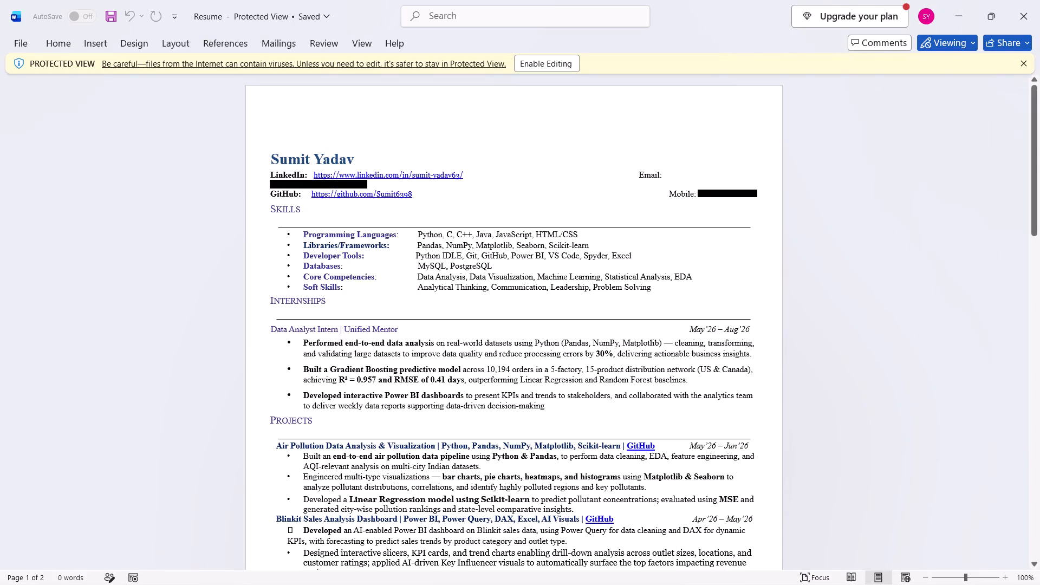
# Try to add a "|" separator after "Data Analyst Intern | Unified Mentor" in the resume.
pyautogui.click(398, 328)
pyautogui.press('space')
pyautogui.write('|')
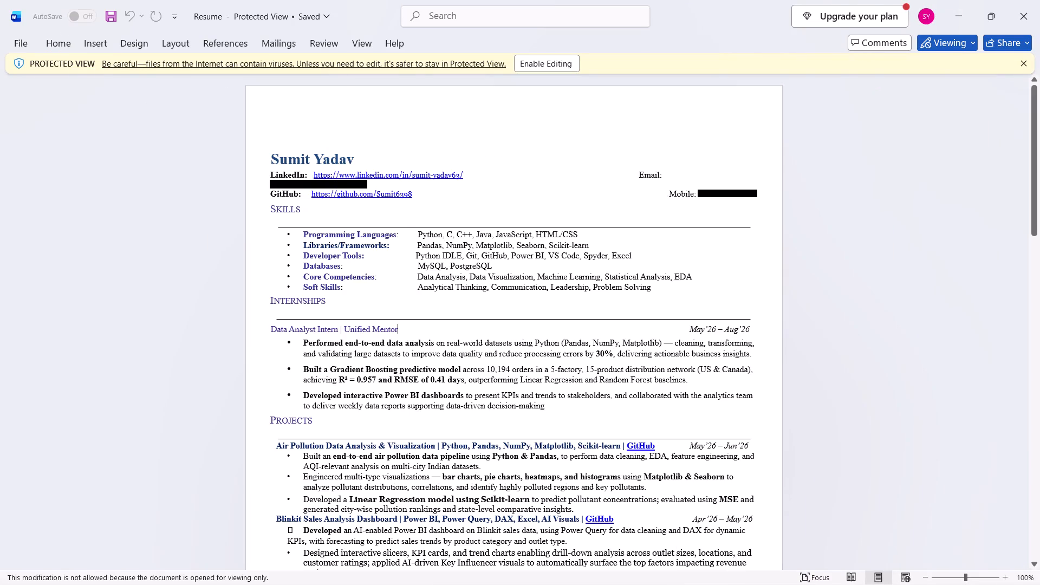
# Enable editing for the protected Resume document.
pyautogui.click(545, 65)
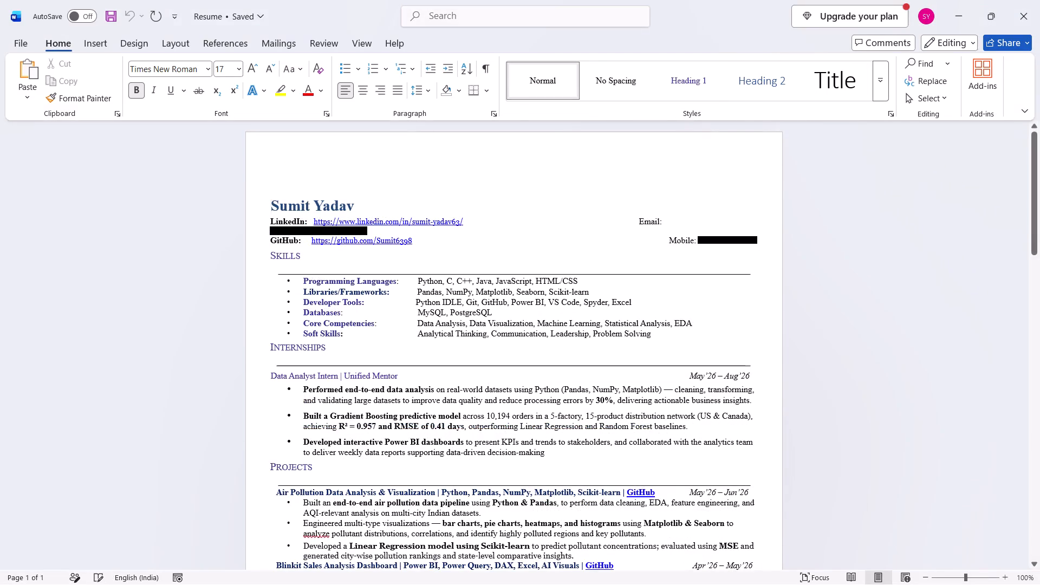
# Check the Word document dated 13-12-2025 in File Explorer's certificate search results, close it, and return to the resume.
pyautogui.click(560, 573)
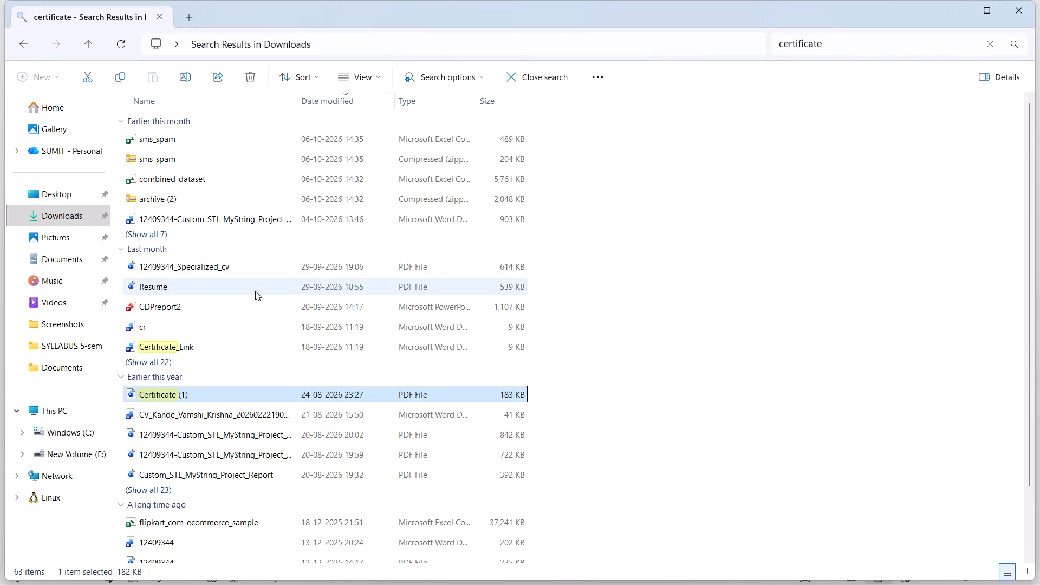
pyautogui.click(240, 352)
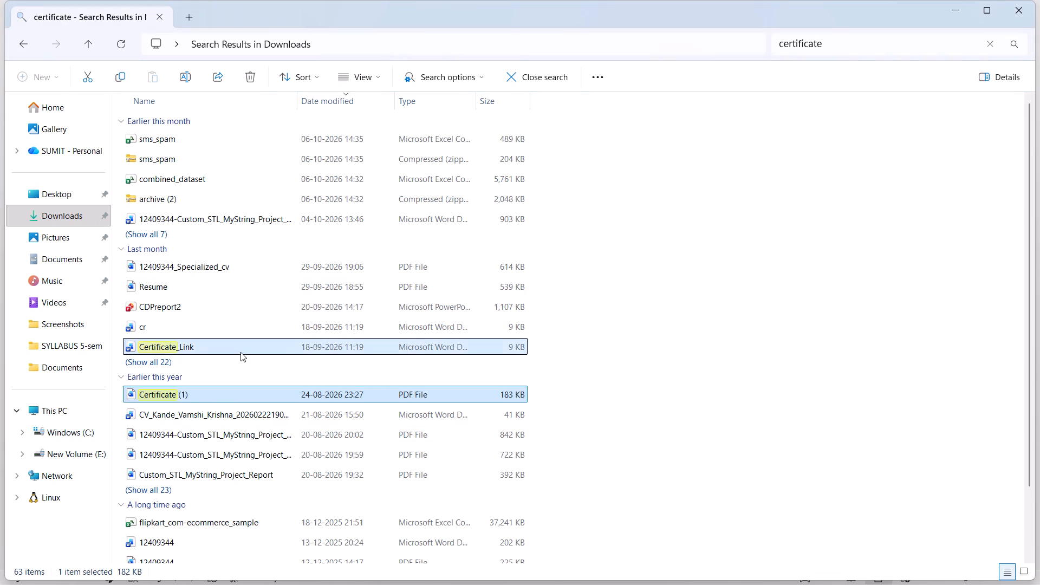
pyautogui.scroll(-2, 242, 383)
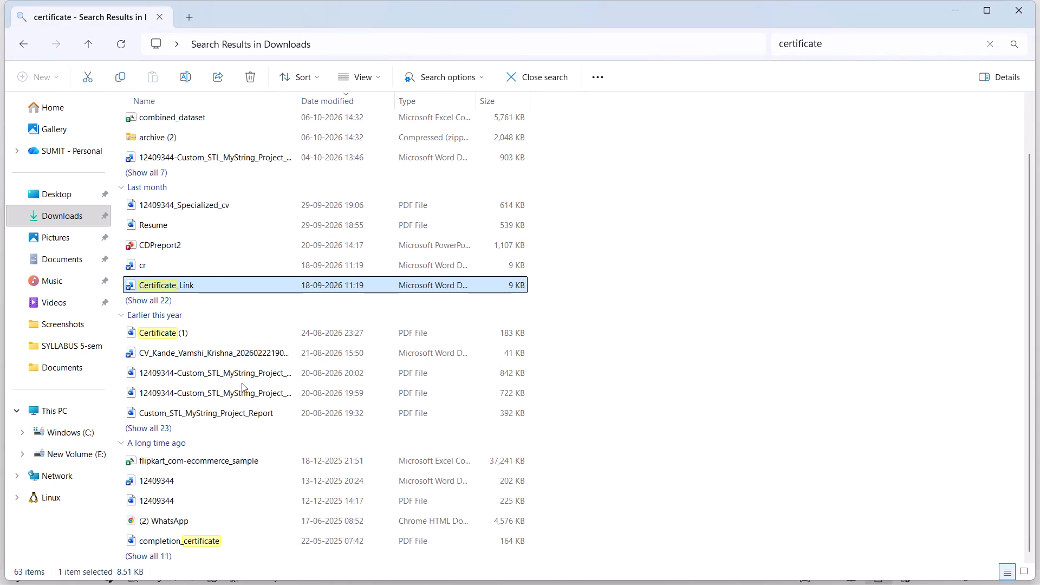
pyautogui.scroll(-1, 242, 383)
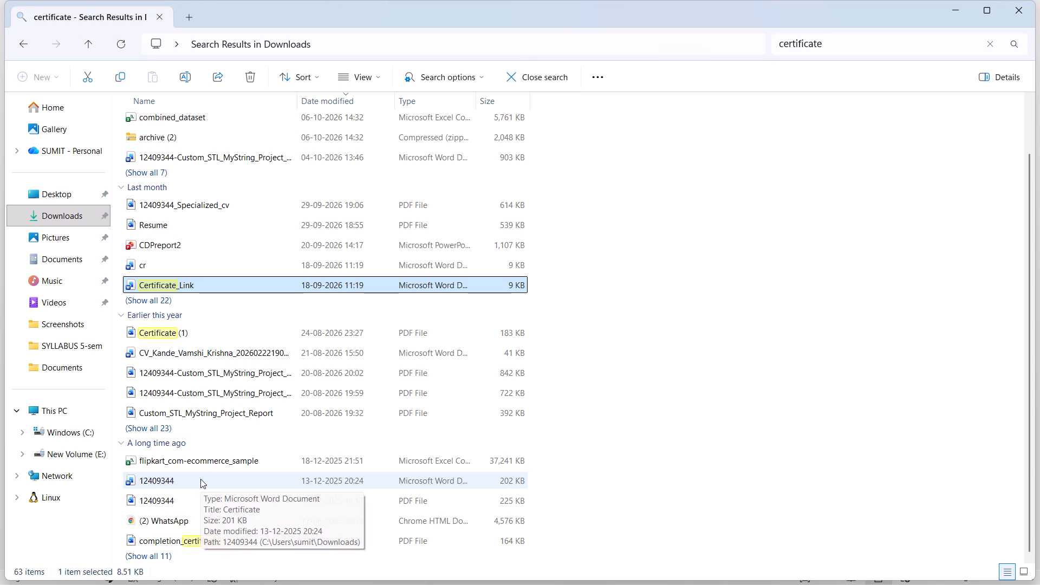
pyautogui.doubleClick(200, 479)
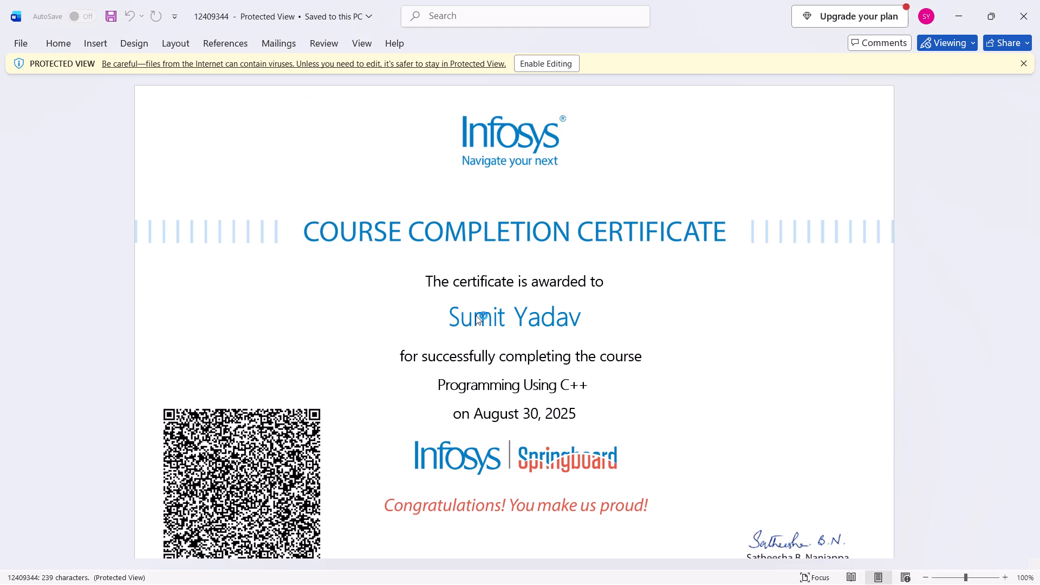
pyautogui.click(1032, 22)
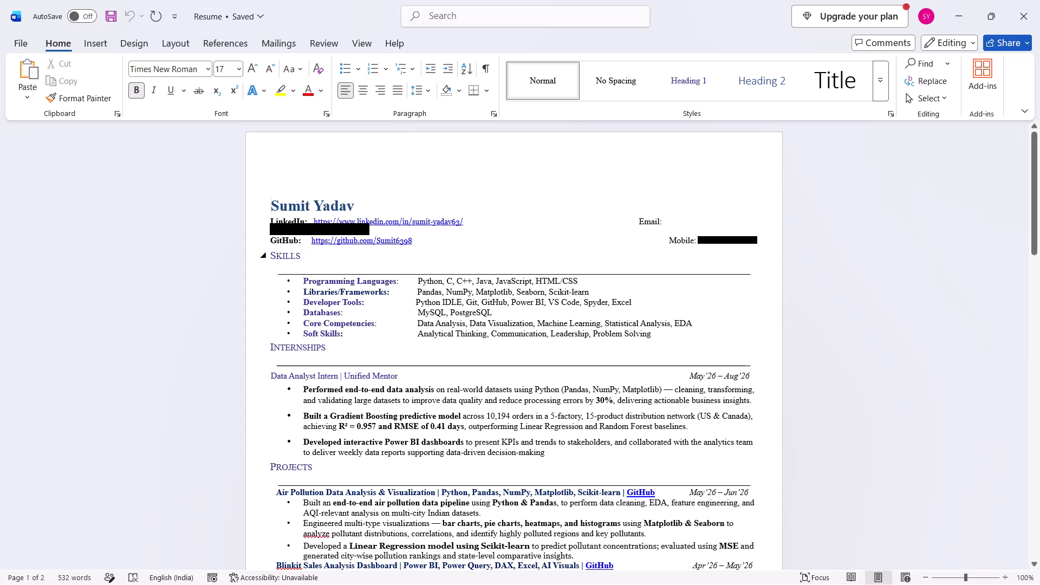
# Add a "|" separator and the copied Certificate hyperlink after "Data Analyst Intern | Unified Mentor", removing the extra line break.
pyautogui.click(399, 377)
pyautogui.hotkey('shift', '|')
pyautogui.press('space')
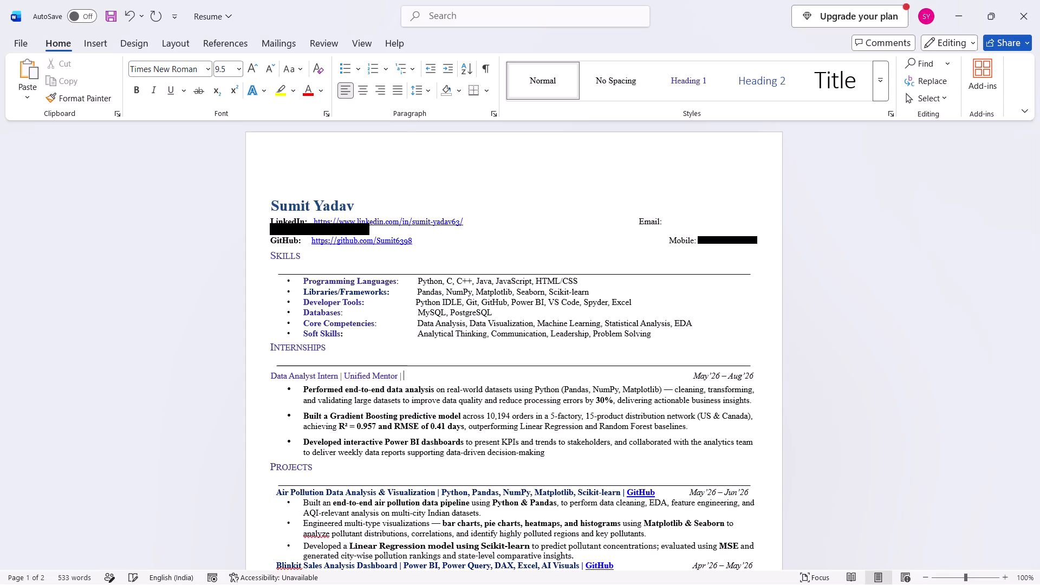
pyautogui.hotkey('ctrl', 'v')
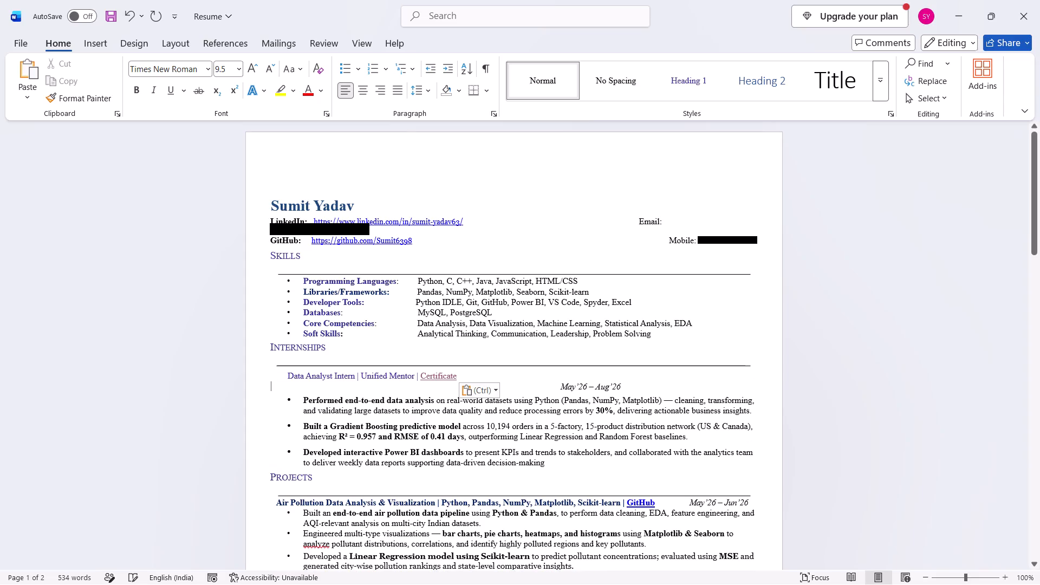
pyautogui.press('BackSpace')
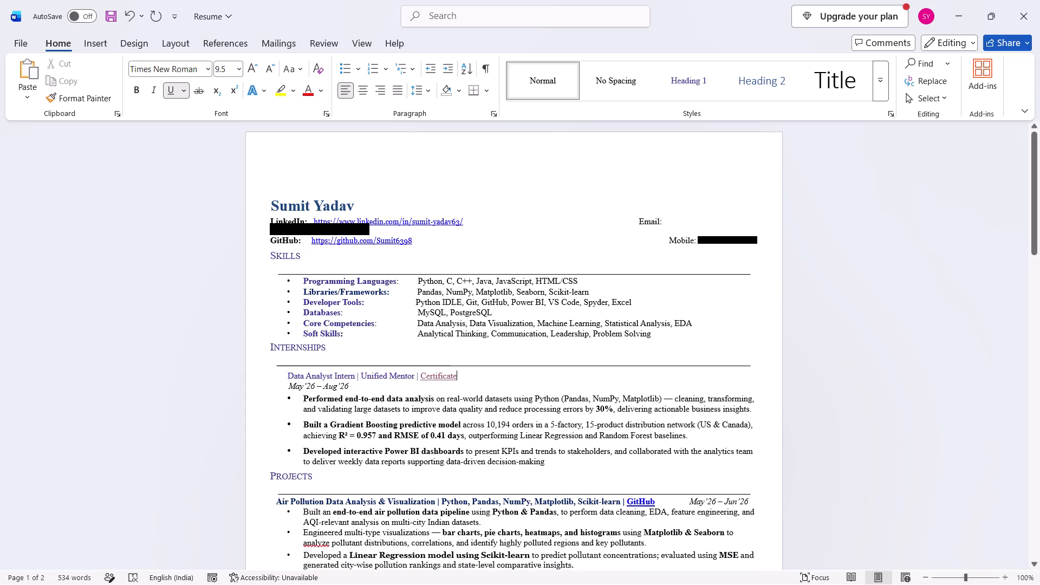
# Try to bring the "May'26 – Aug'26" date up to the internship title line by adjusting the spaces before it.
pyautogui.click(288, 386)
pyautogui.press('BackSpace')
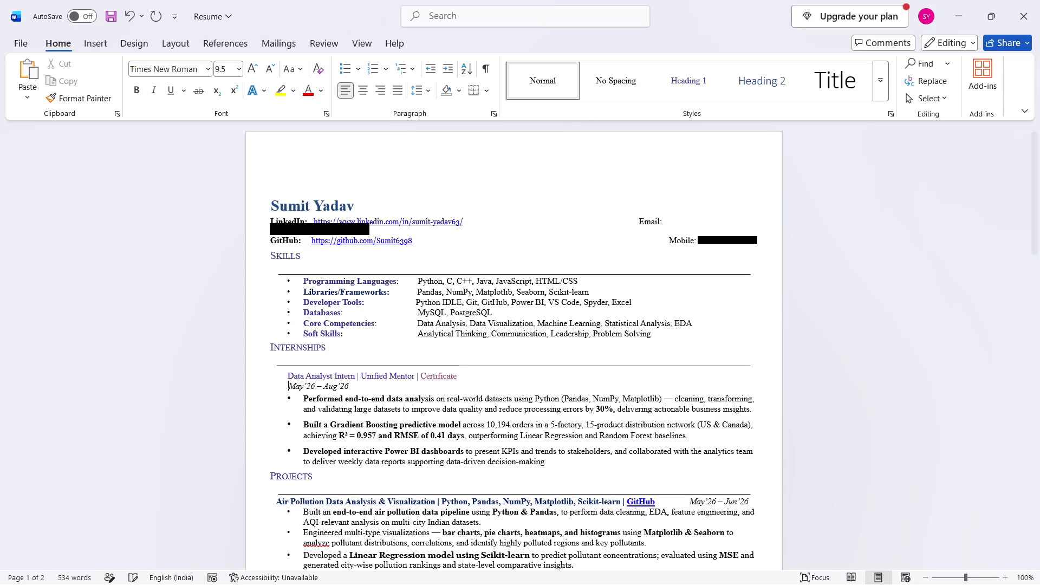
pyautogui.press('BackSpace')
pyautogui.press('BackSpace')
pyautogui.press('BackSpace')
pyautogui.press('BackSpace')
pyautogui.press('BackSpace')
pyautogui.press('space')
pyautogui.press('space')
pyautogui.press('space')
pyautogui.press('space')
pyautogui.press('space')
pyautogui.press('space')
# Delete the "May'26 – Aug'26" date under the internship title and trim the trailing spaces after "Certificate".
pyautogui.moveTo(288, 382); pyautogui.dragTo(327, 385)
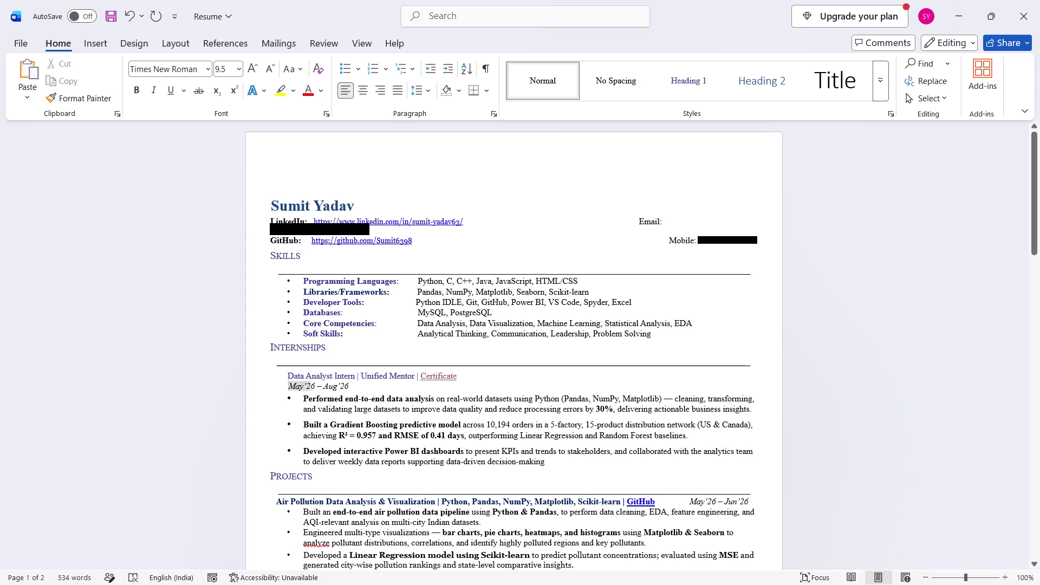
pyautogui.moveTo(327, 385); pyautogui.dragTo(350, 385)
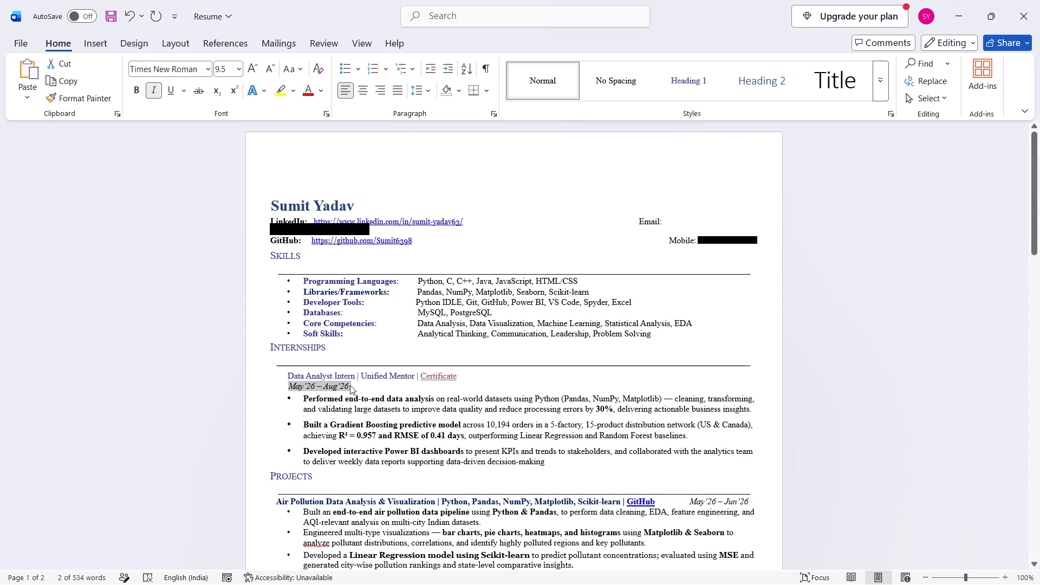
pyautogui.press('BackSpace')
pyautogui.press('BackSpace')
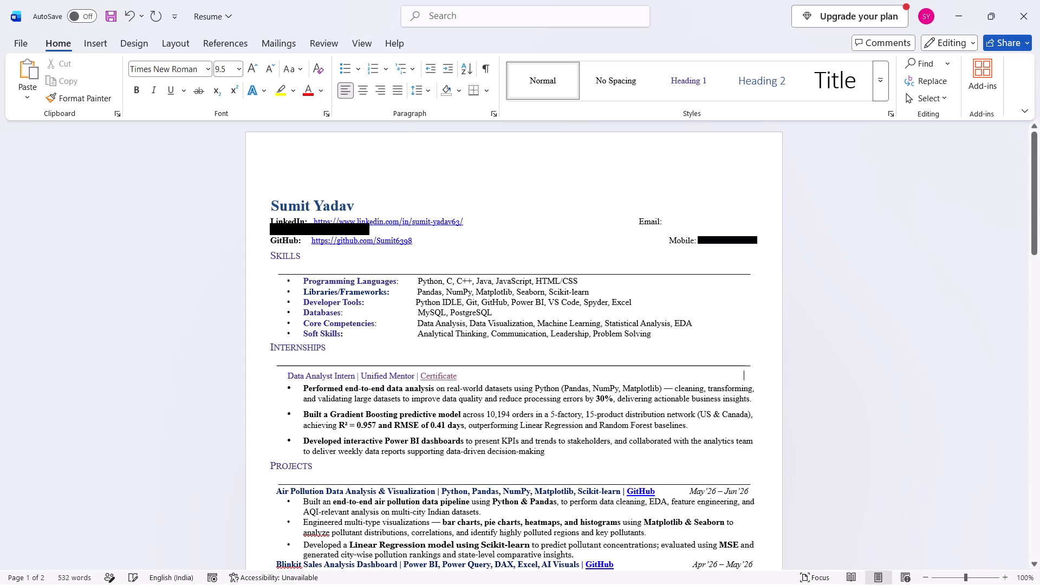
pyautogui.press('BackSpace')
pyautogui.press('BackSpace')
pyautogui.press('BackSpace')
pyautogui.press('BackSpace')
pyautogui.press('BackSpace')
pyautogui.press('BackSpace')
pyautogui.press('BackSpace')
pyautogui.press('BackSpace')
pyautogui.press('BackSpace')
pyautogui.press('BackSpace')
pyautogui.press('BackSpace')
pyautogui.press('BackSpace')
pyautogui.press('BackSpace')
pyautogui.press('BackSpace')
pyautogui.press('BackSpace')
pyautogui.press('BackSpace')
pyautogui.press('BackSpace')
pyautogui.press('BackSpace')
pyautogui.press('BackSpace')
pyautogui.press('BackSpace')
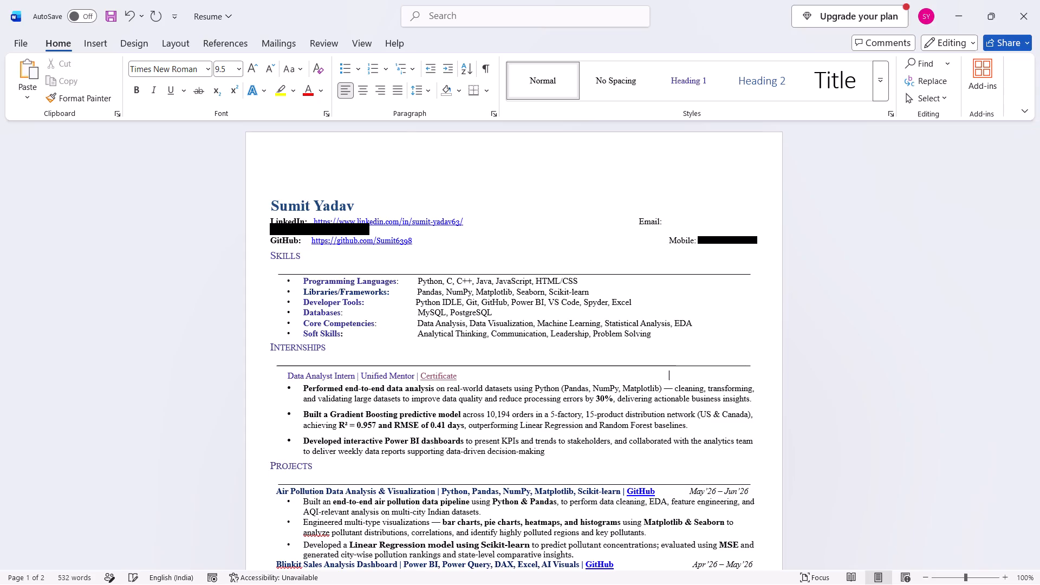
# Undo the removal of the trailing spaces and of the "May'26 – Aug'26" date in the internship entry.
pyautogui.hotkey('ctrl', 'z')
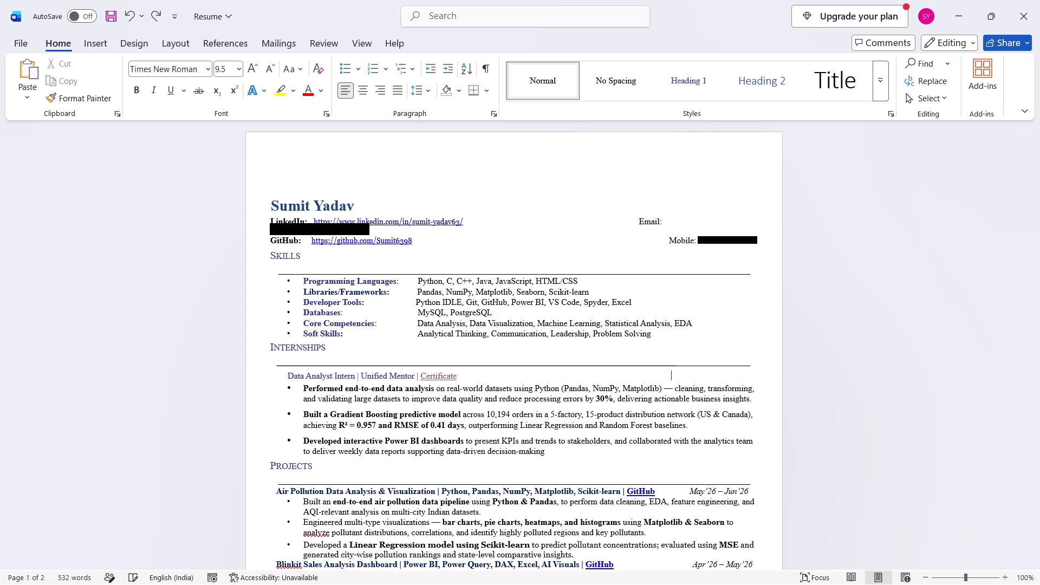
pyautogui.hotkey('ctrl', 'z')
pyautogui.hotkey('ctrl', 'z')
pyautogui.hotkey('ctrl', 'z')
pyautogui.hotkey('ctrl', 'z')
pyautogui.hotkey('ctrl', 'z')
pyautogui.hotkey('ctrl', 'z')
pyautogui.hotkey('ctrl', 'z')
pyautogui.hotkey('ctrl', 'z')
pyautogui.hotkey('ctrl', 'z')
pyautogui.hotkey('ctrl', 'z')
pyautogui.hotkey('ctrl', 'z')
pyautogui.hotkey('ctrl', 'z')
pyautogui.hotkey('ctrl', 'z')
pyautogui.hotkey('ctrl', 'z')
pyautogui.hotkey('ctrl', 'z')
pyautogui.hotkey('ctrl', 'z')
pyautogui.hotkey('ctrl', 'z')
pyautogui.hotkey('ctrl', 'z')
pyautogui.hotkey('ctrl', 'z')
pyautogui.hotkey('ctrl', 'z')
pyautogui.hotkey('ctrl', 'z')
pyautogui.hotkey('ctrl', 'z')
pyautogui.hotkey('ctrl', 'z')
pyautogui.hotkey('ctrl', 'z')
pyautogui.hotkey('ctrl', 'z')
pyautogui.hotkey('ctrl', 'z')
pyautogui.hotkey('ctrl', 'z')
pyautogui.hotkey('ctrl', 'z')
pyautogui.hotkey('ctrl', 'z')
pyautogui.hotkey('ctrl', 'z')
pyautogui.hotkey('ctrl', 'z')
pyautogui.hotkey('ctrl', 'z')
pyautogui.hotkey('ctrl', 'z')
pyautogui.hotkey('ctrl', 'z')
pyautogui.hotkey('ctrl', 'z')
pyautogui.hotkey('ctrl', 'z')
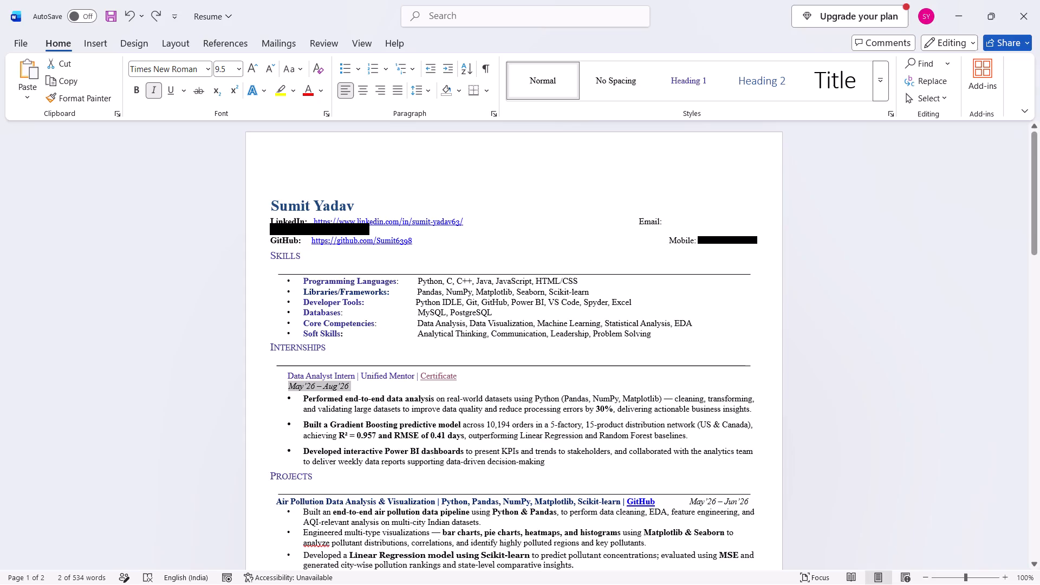
# Remove excess spaces after "Certificate" on the internship title line to pull the "May'26 – Aug'26" date up.
pyautogui.click(700, 374)
pyautogui.press('BackSpace')
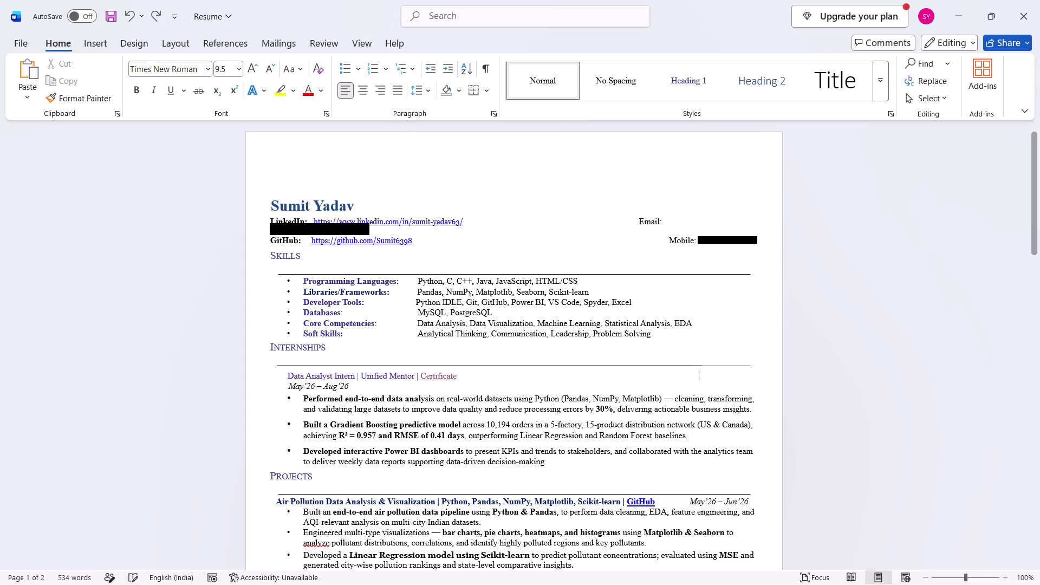
pyautogui.press('BackSpace')
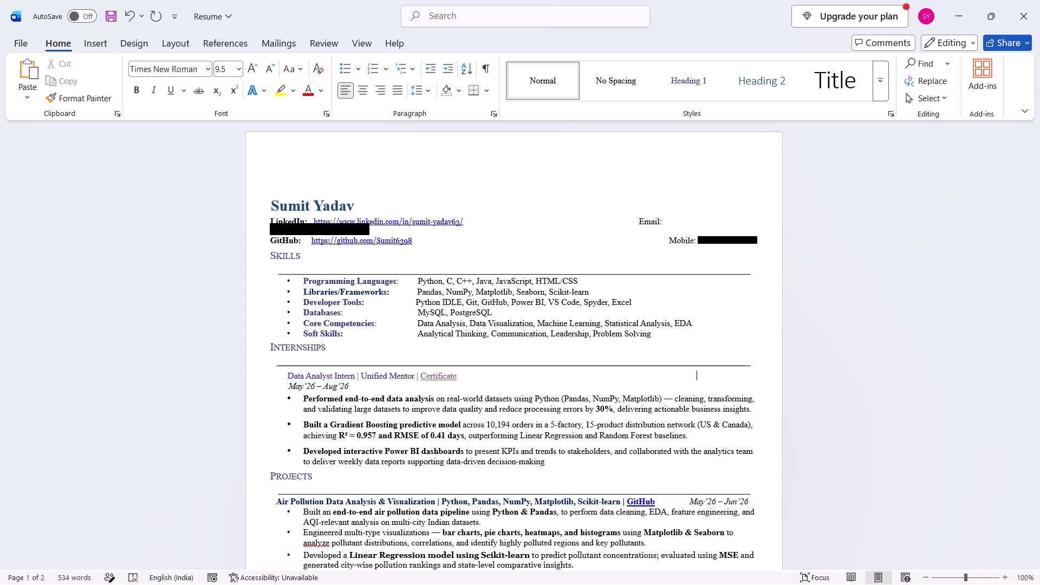
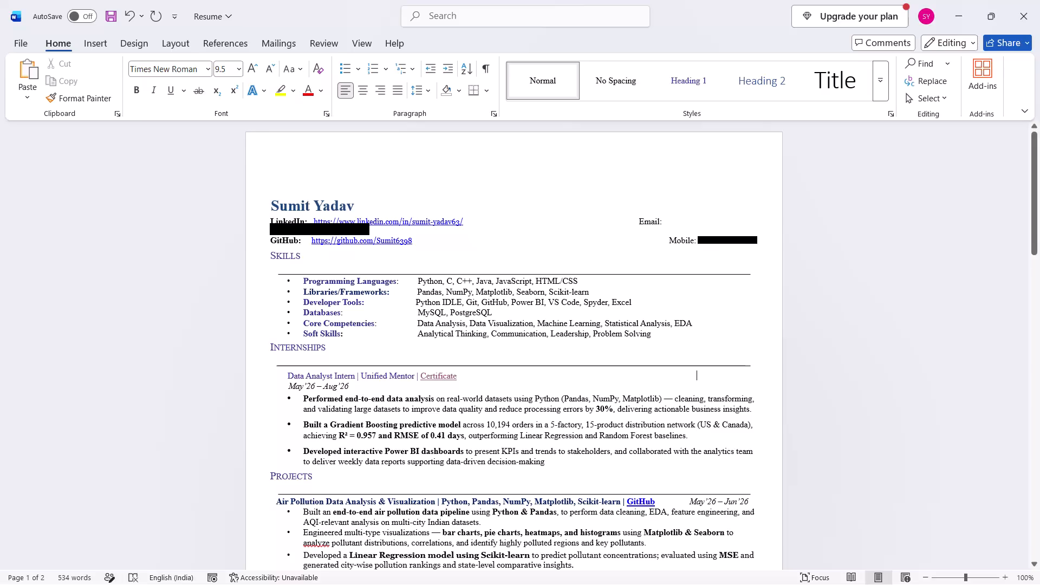
# Delete the excess spaces after "Certificate" until the full "May'26 – Aug'26" date sits at the end of the internship title line.
pyautogui.click(465, 376)
pyautogui.moveTo(350, 387); pyautogui.dragTo(299, 388)
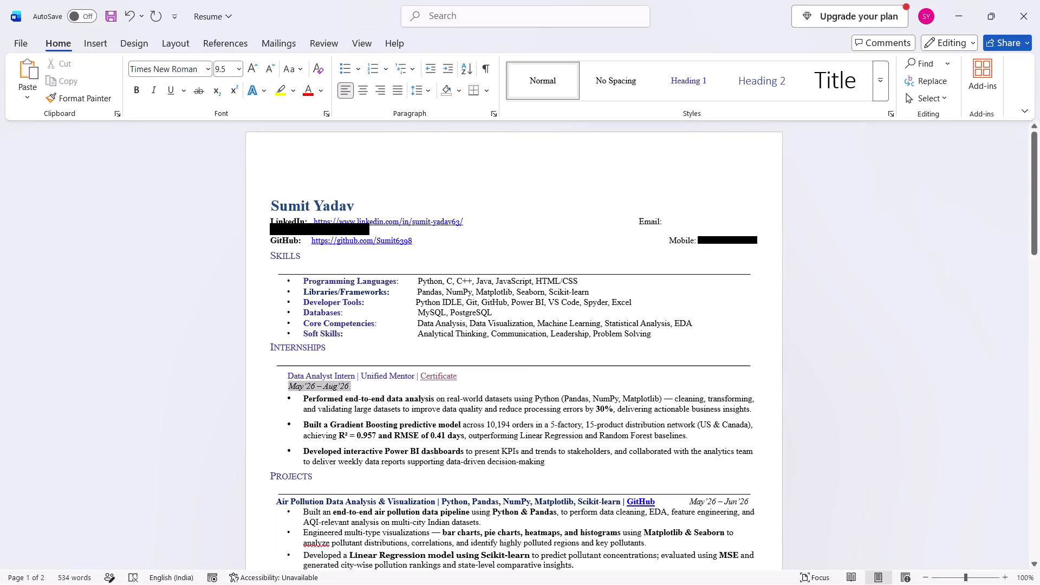
pyautogui.moveTo(299, 388); pyautogui.dragTo(298, 388)
pyautogui.hotkey('ctrl', 'c')
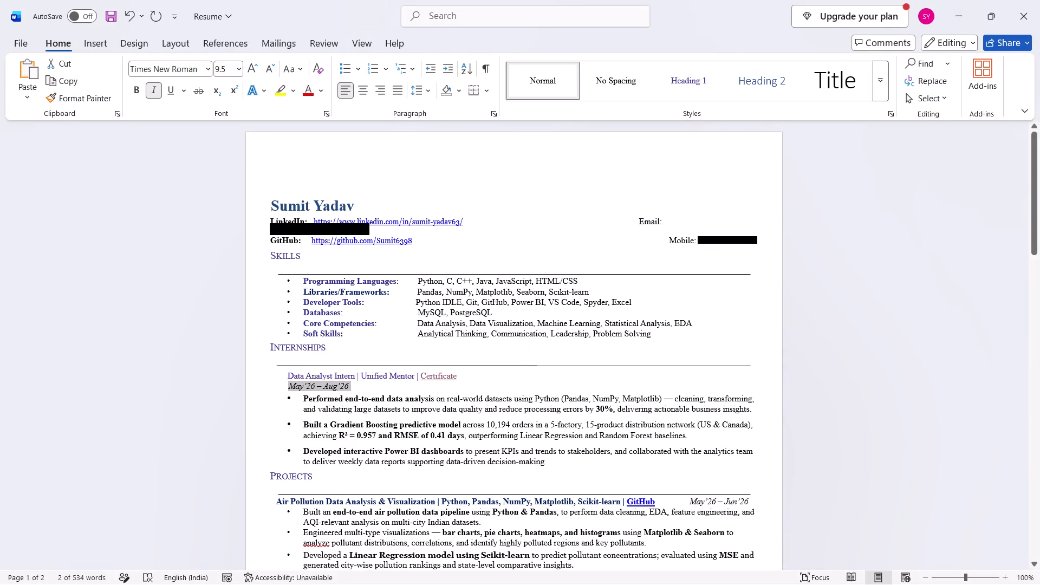
pyautogui.click(729, 374)
pyautogui.press('BackSpace')
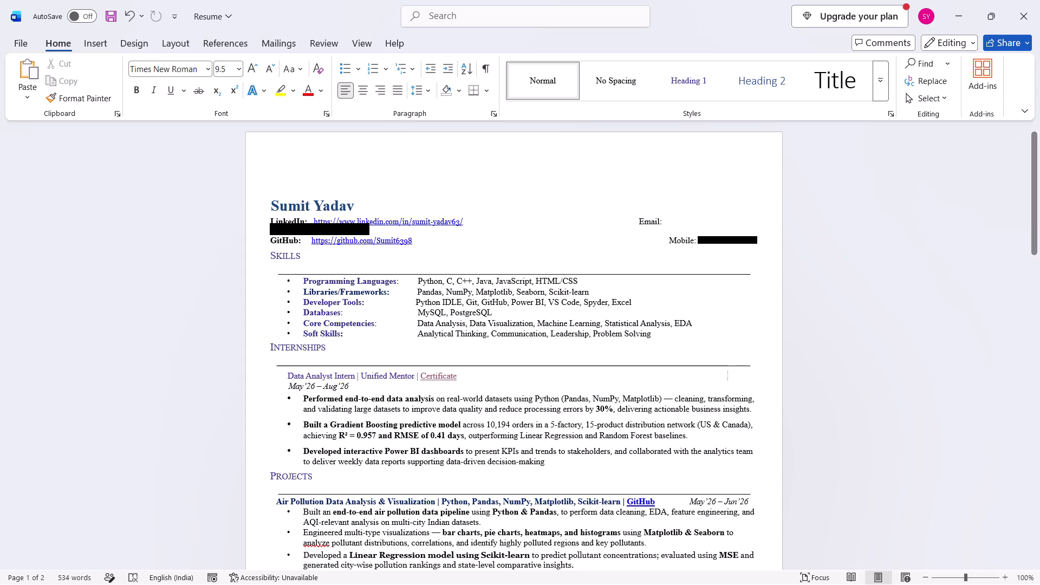
pyautogui.press('BackSpace')
pyautogui.press('BackSpace')
pyautogui.press('BackSpace')
pyautogui.press('BackSpace')
pyautogui.press('BackSpace')
pyautogui.press('BackSpace')
pyautogui.press('BackSpace')
pyautogui.press('BackSpace')
pyautogui.press('BackSpace')
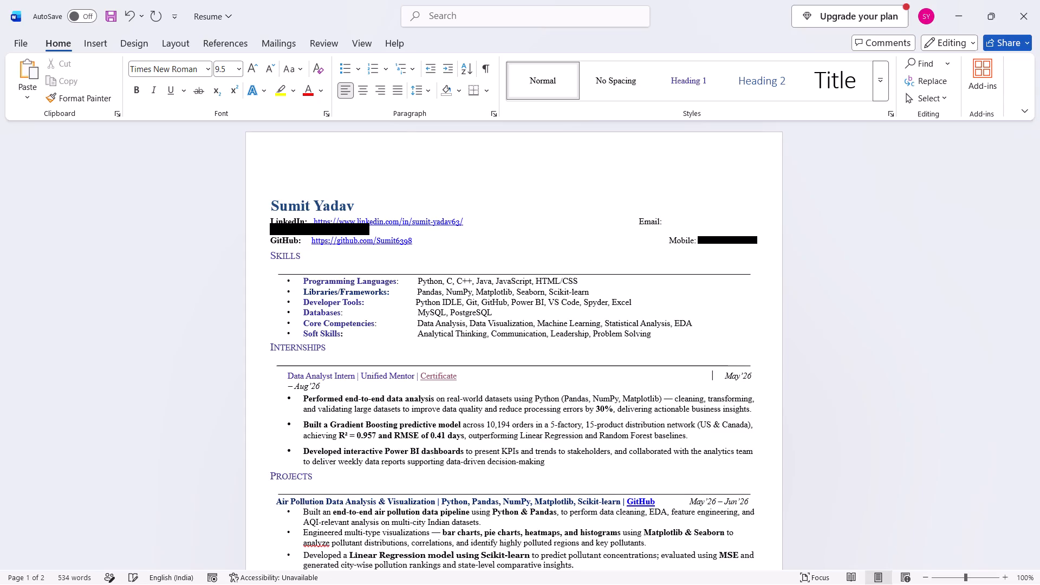
pyautogui.press('BackSpace')
pyautogui.press('BackSpace')
pyautogui.press('BackSpace')
pyautogui.press('BackSpace')
pyautogui.press('BackSpace')
pyautogui.press('BackSpace')
pyautogui.press('BackSpace')
pyautogui.press('BackSpace')
pyautogui.press('BackSpace')
pyautogui.press('BackSpace')
pyautogui.press('BackSpace')
pyautogui.press('BackSpace')
pyautogui.press('BackSpace')
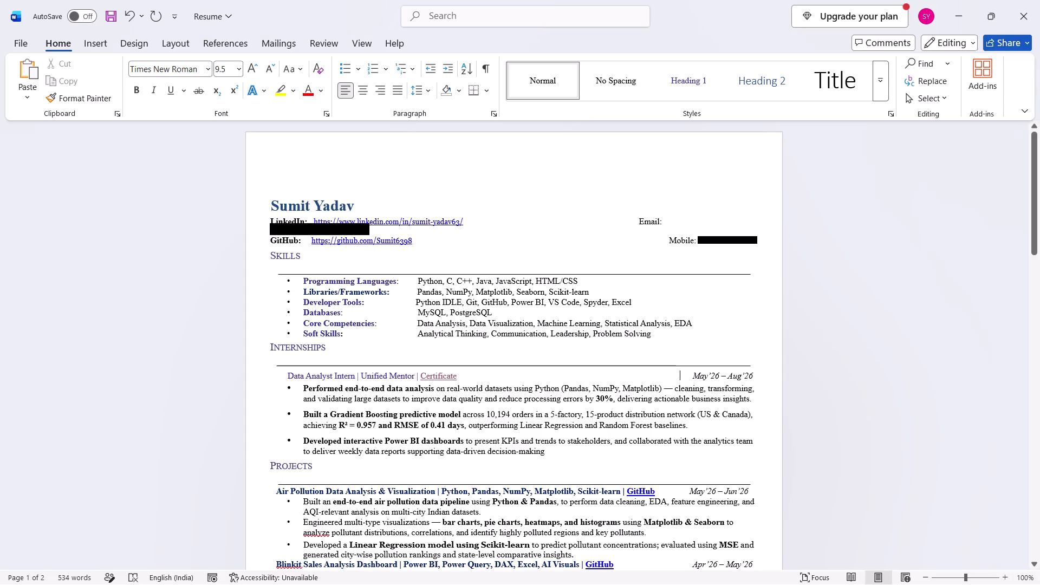
pyautogui.click(604, 376)
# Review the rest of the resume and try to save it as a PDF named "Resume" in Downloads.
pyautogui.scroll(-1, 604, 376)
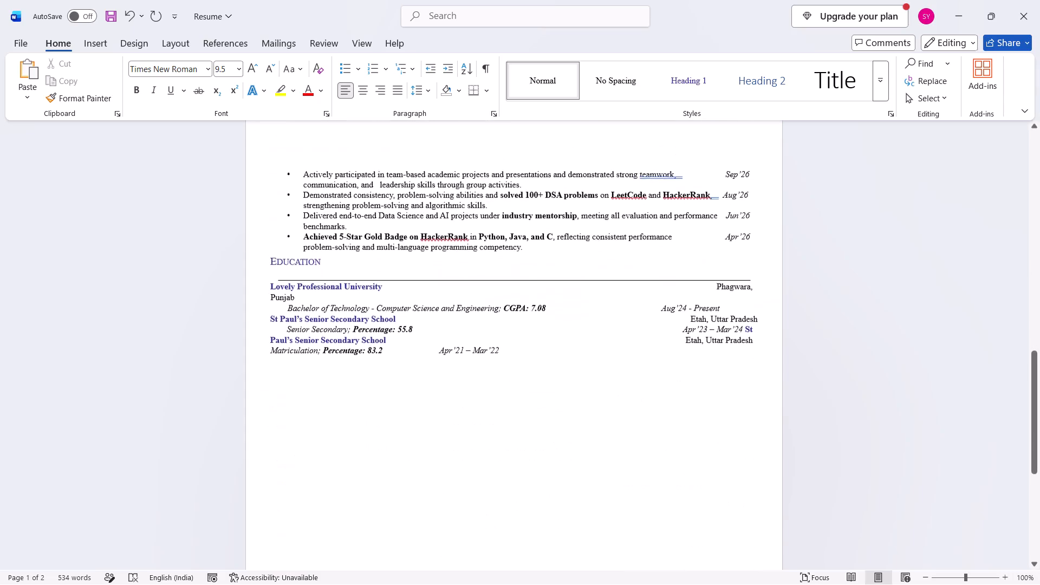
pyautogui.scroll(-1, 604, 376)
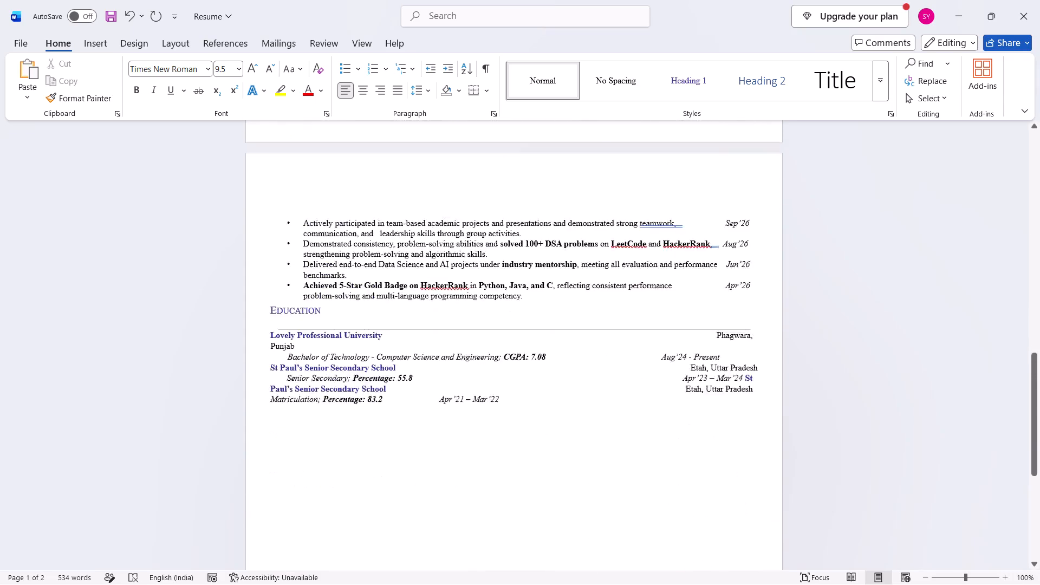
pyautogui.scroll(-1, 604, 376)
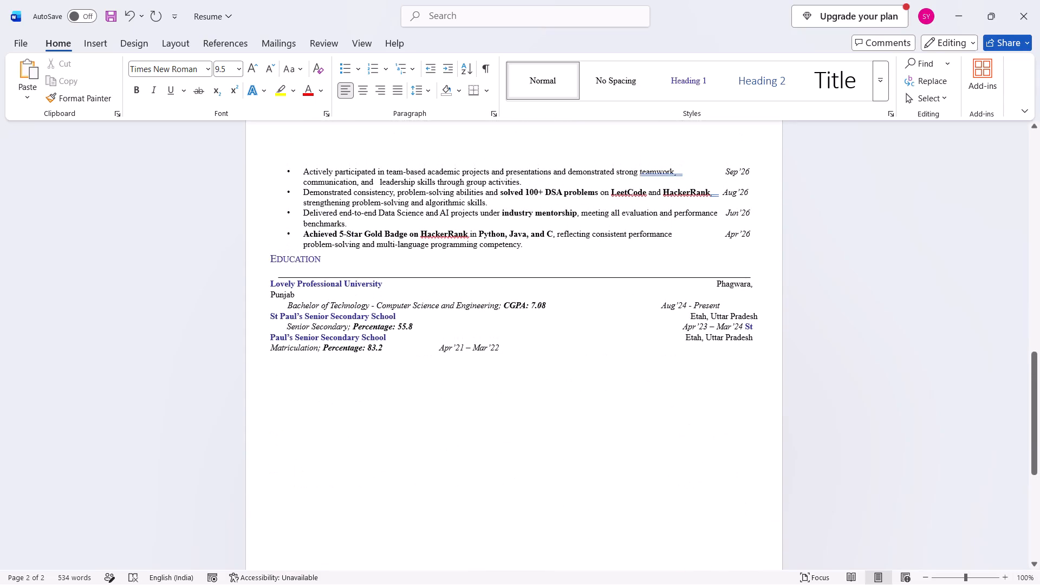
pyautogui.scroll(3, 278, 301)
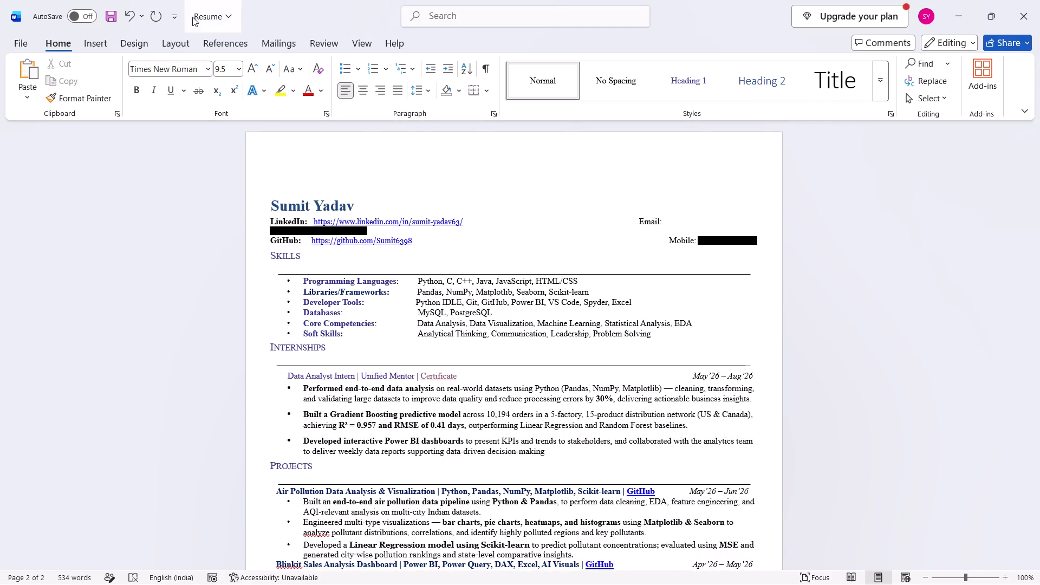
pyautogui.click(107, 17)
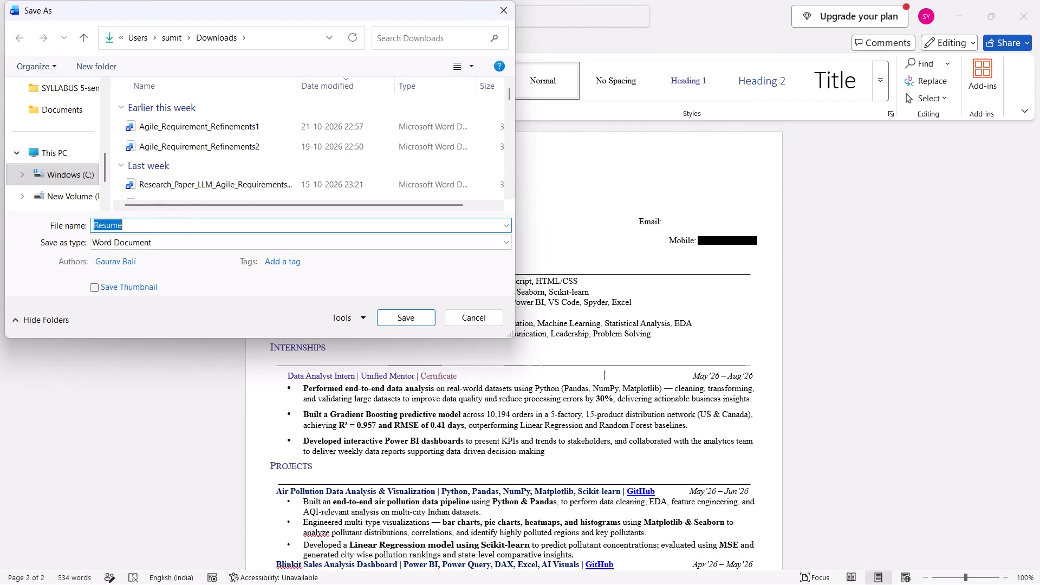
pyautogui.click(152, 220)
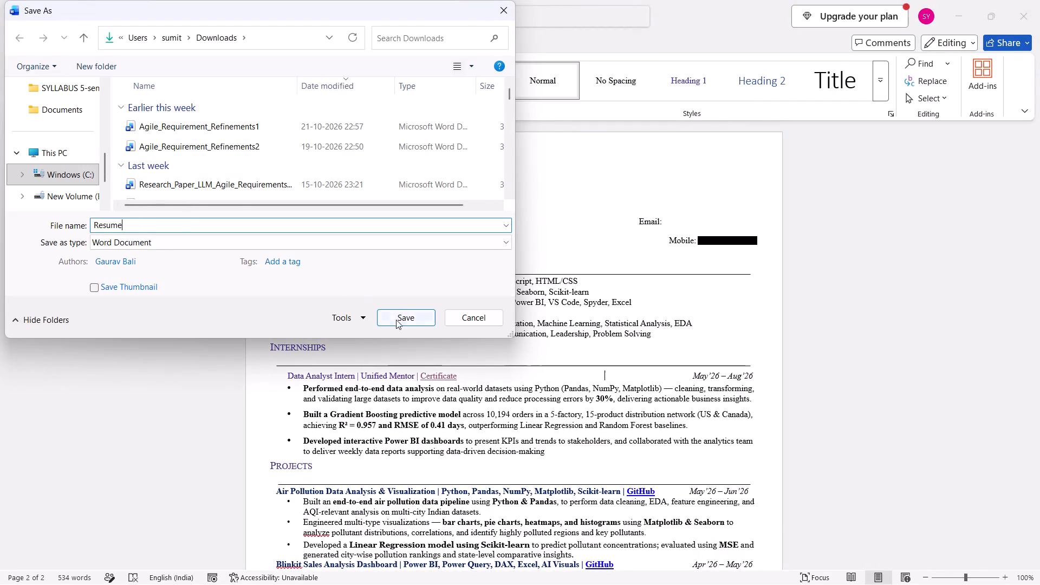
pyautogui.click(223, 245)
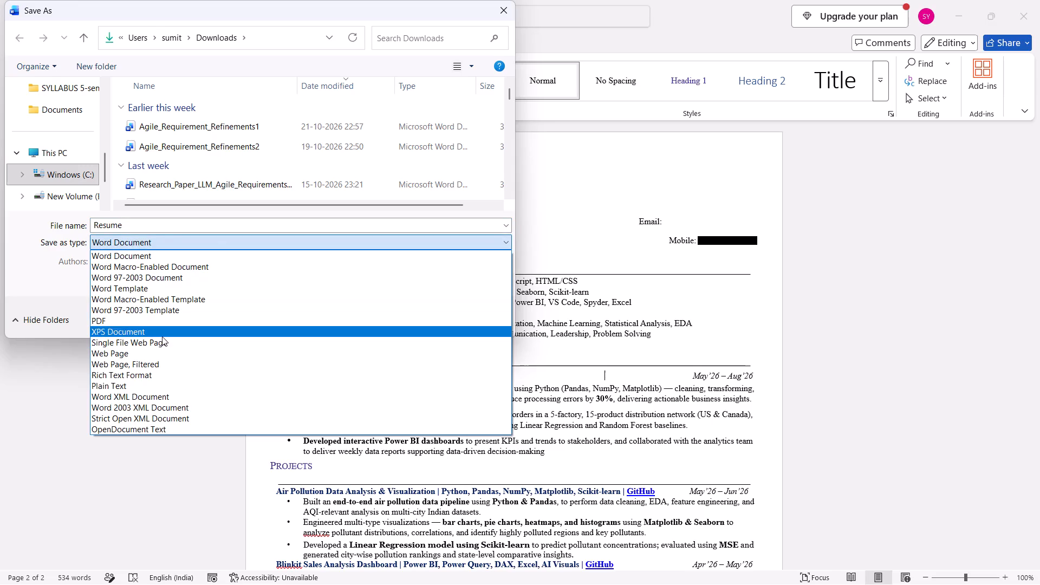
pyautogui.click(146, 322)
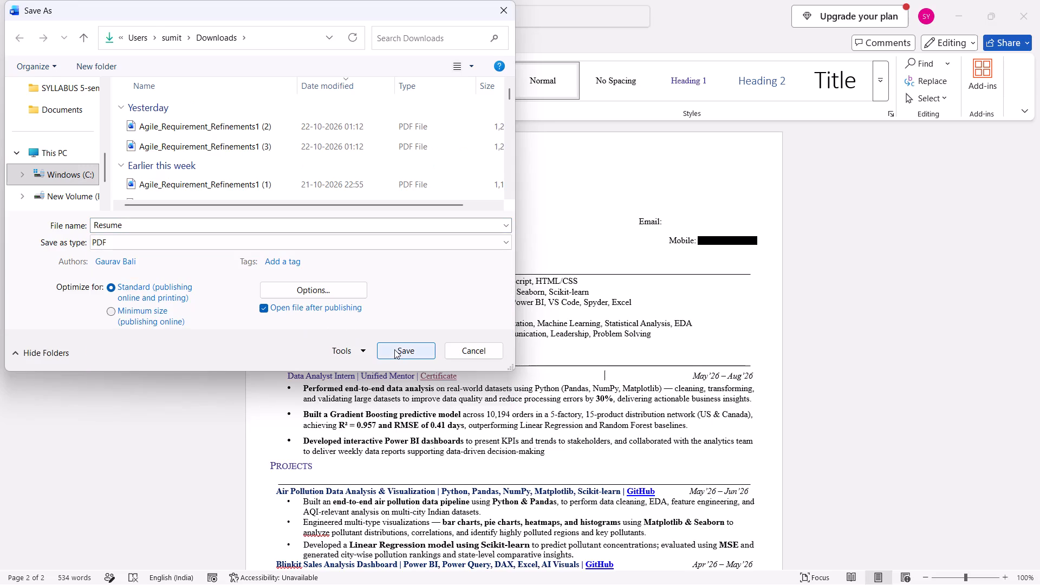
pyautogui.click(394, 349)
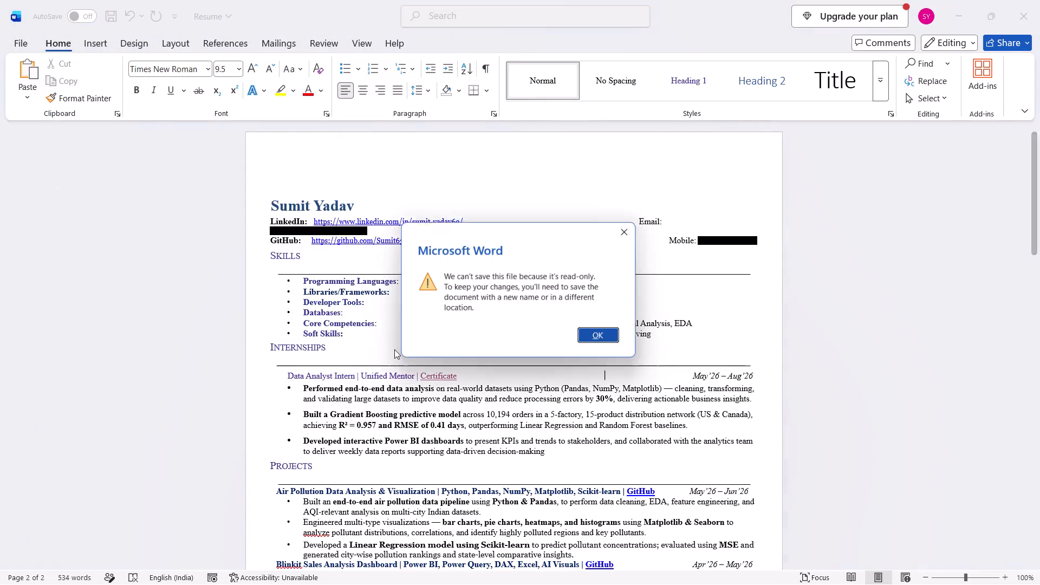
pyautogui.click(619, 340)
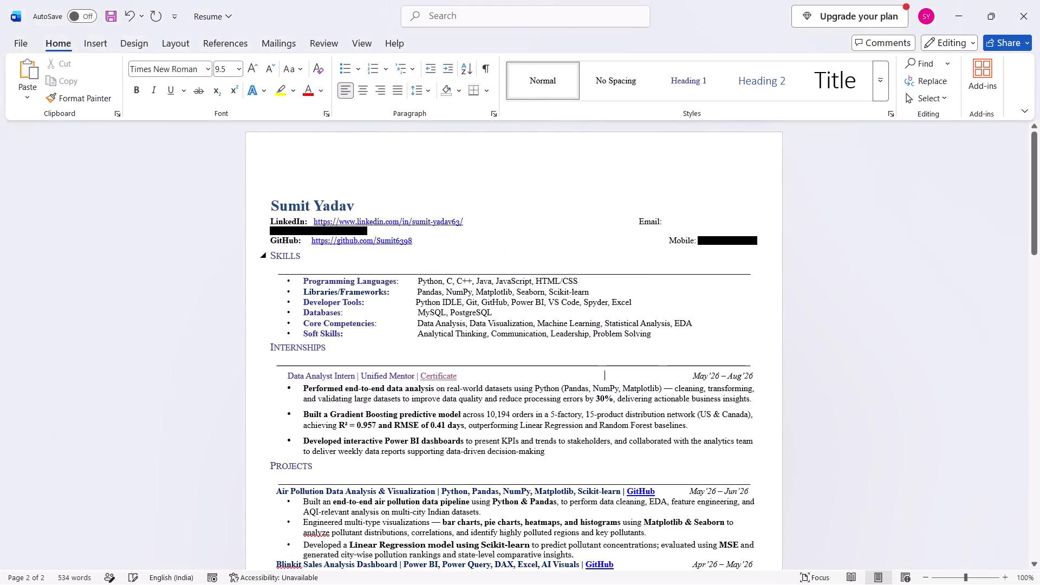
# Save the resume as a Word Document named "Resume" in Downloads and close it.
pyautogui.click(103, 15)
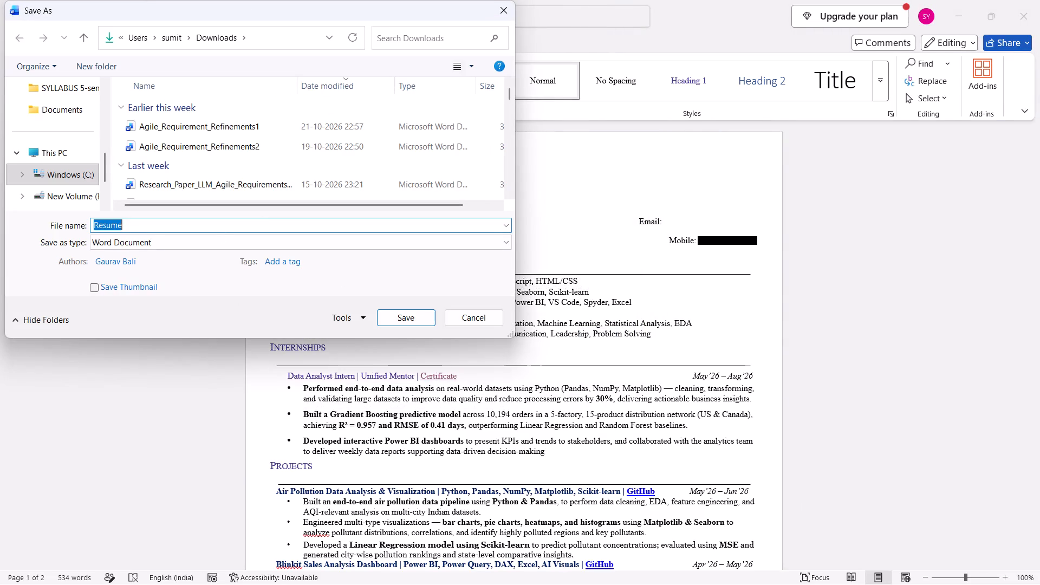
pyautogui.click(382, 311)
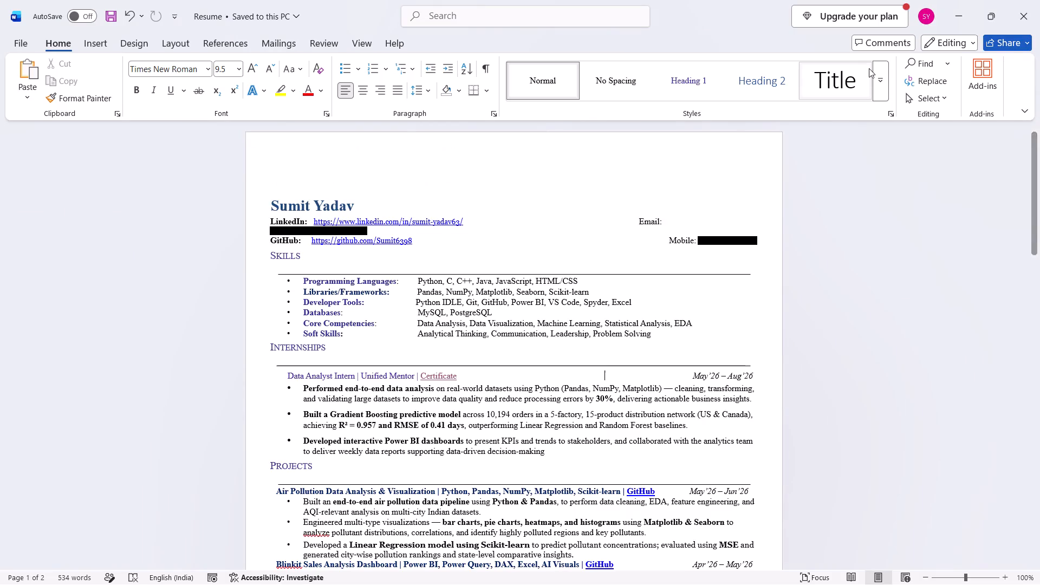
pyautogui.click(1019, 15)
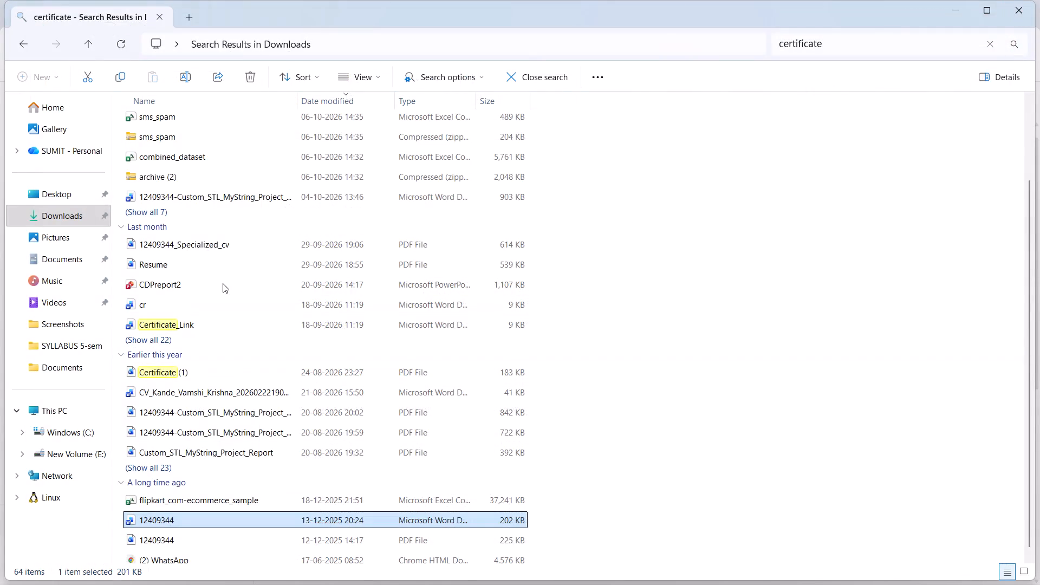
# Open the Word file "12409344" from the Downloads search results to check its contents, and close it.
pyautogui.scroll(-1, 223, 283)
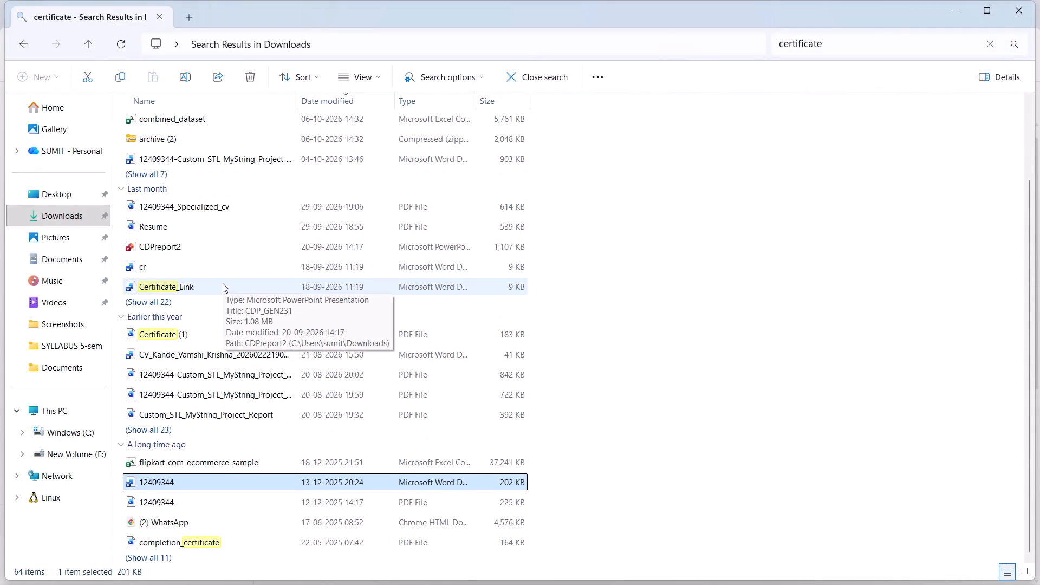
pyautogui.doubleClick(236, 479)
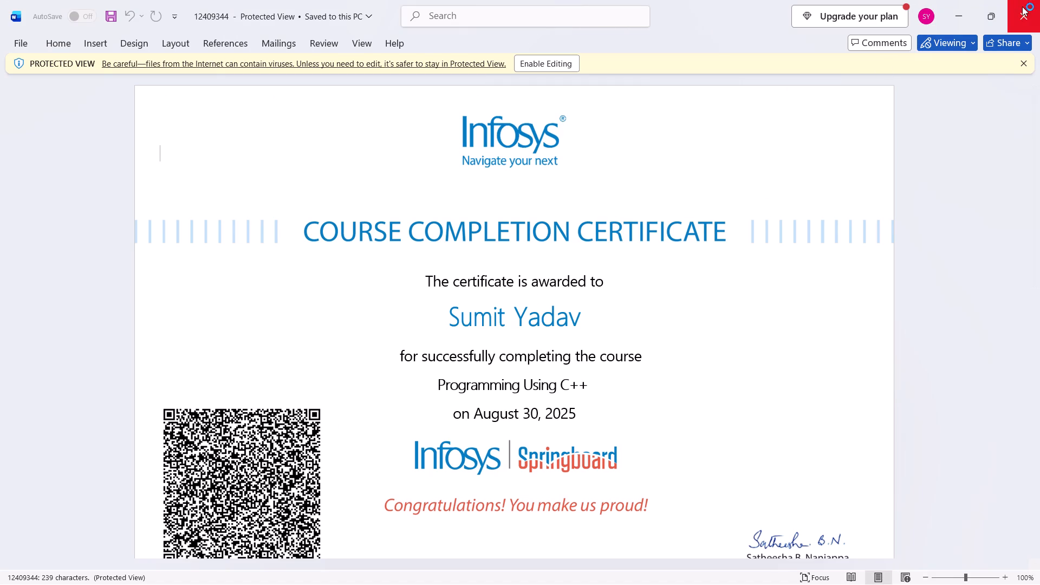
pyautogui.click(1022, 6)
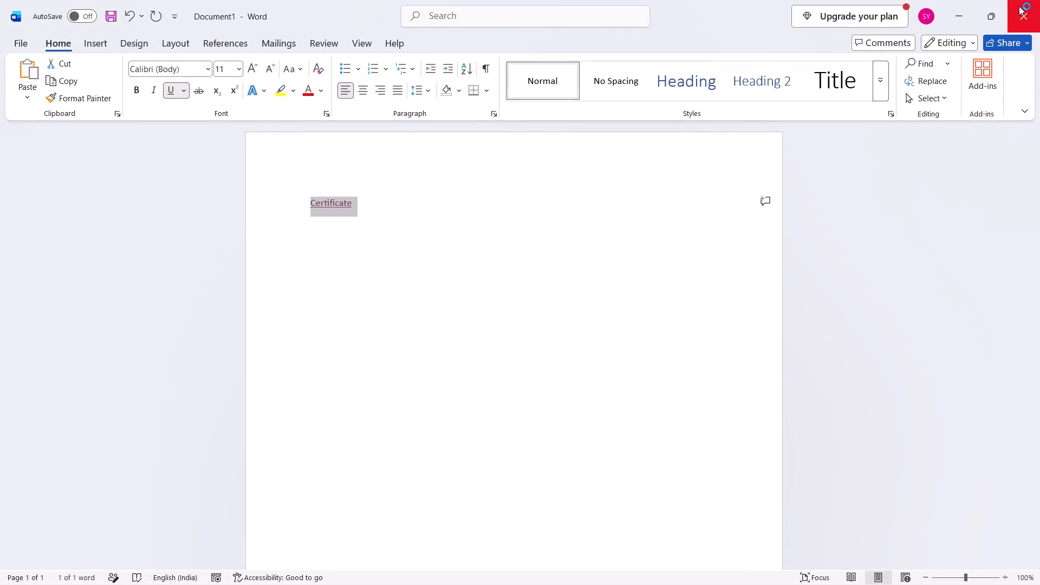
# Close the unsaved document containing the "Certificate" link without saving it.
pyautogui.click(1019, 6)
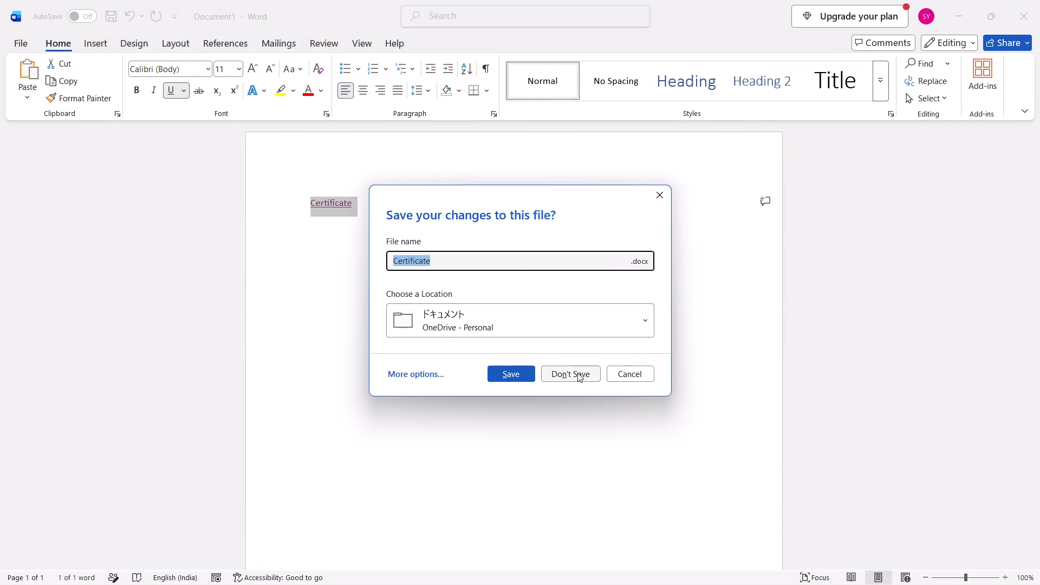
pyautogui.click(577, 378)
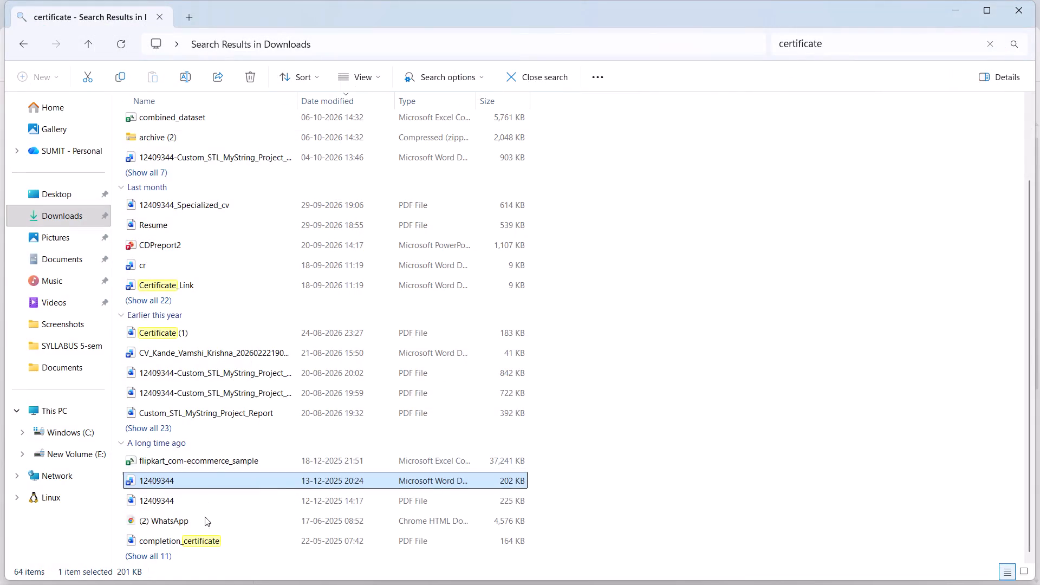
pyautogui.scroll(1, 237, 361)
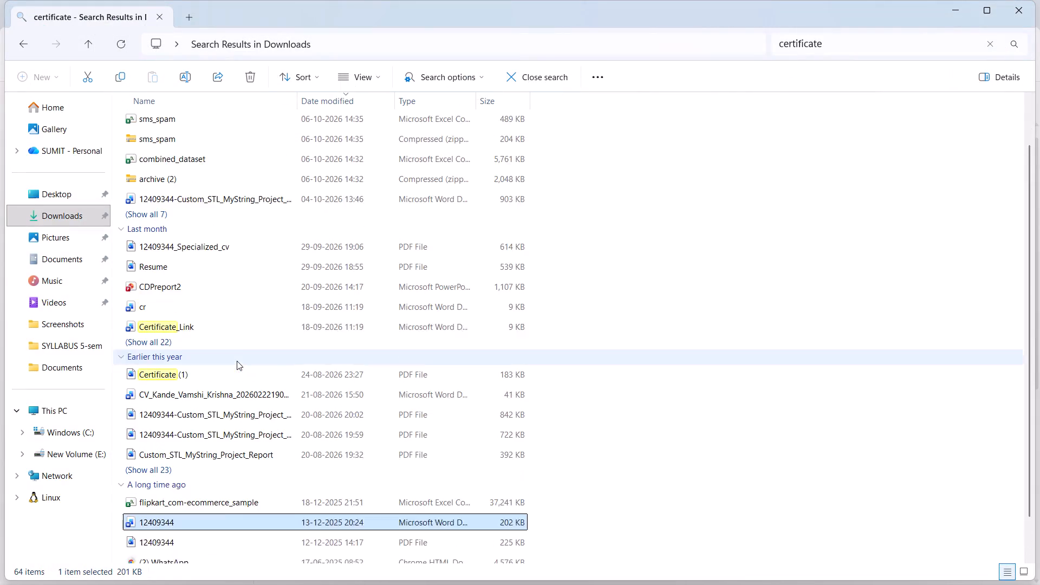
pyautogui.scroll(2, 237, 361)
pyautogui.doubleClick(206, 319)
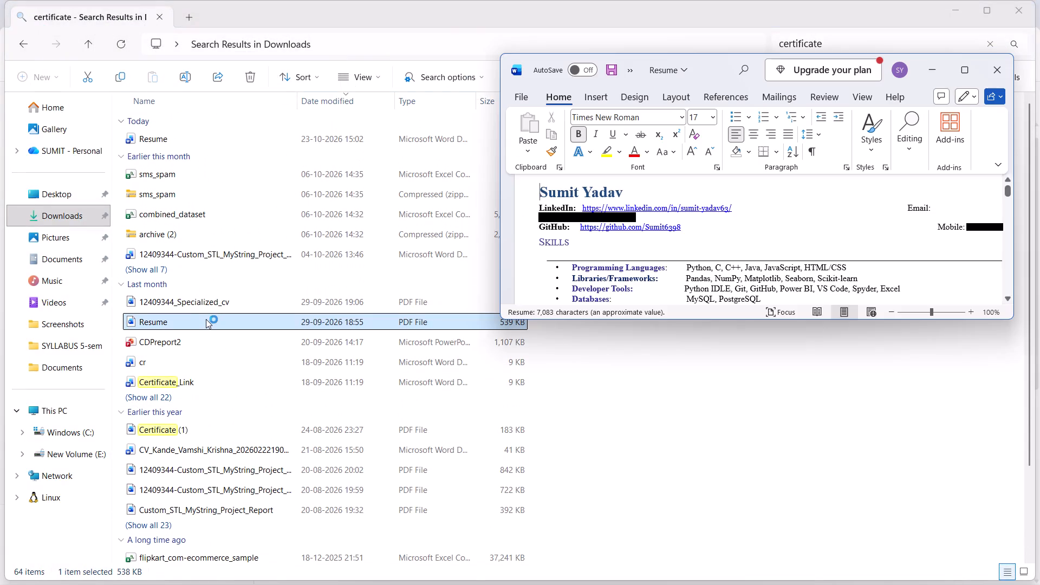
pyautogui.scroll(-1, 653, 236)
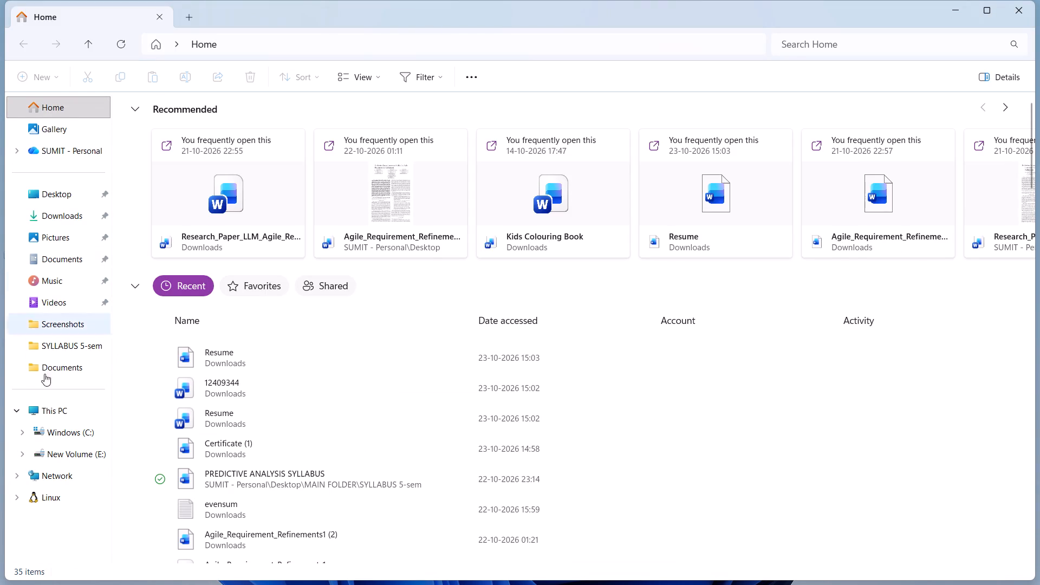
pyautogui.click(43, 213)
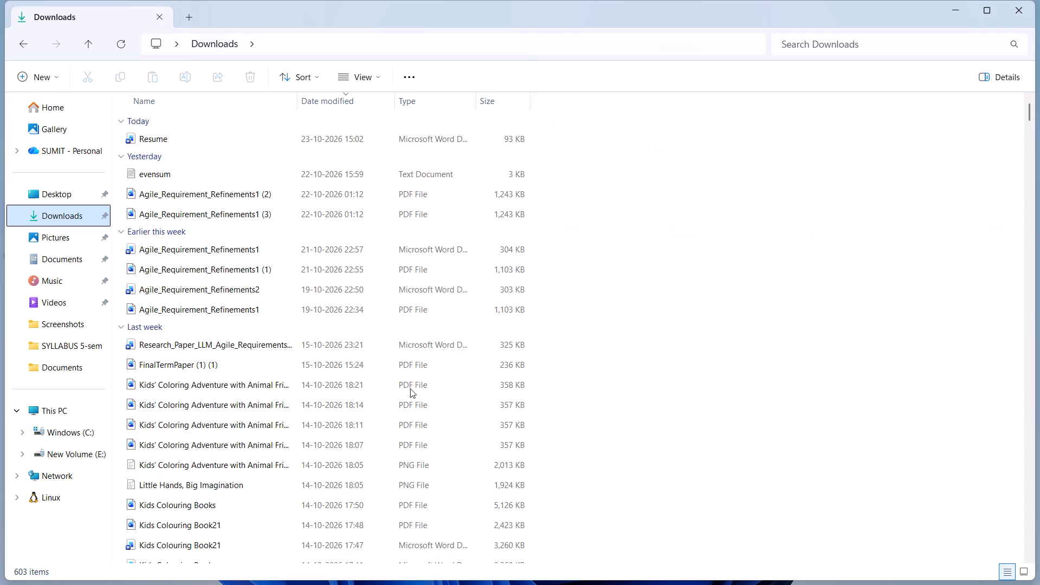
pyautogui.scroll(-20, 410, 388)
pyautogui.scroll(-20, 410, 388)
pyautogui.scroll(-8, 410, 388)
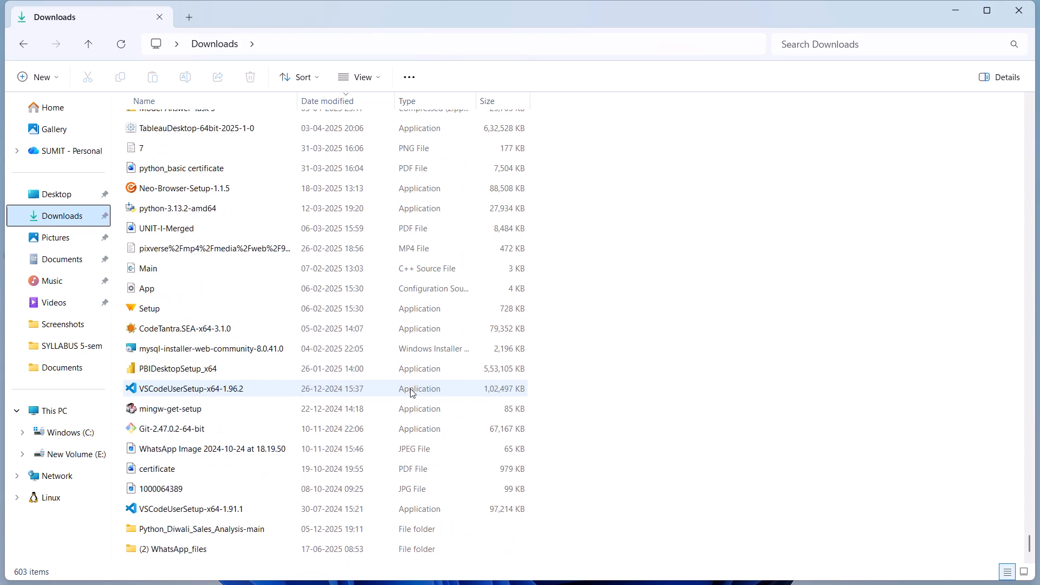
pyautogui.scroll(-20, 410, 388)
pyautogui.scroll(-4, 410, 388)
pyautogui.scroll(3, 410, 388)
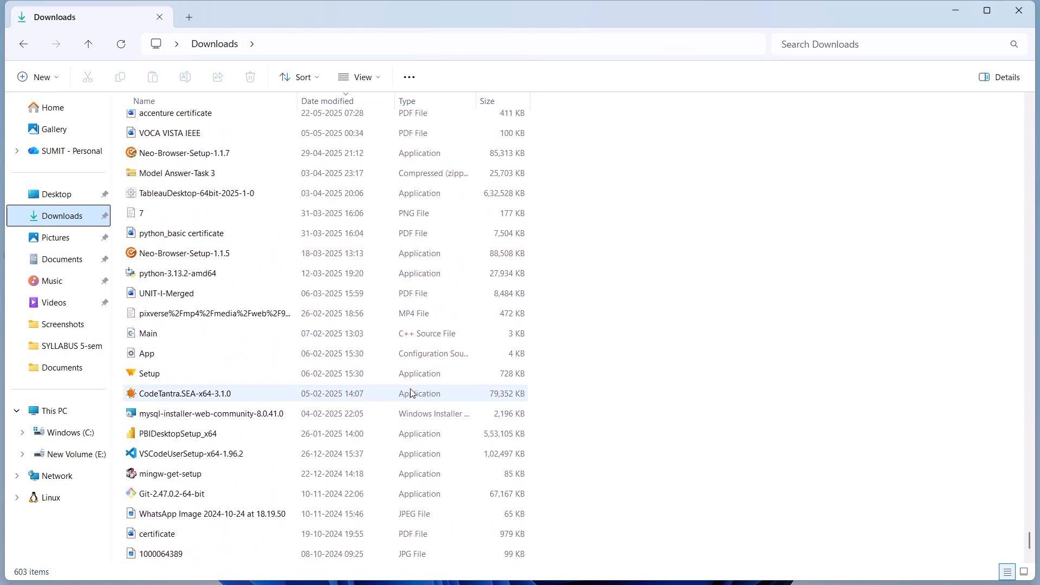
pyautogui.scroll(5, 410, 388)
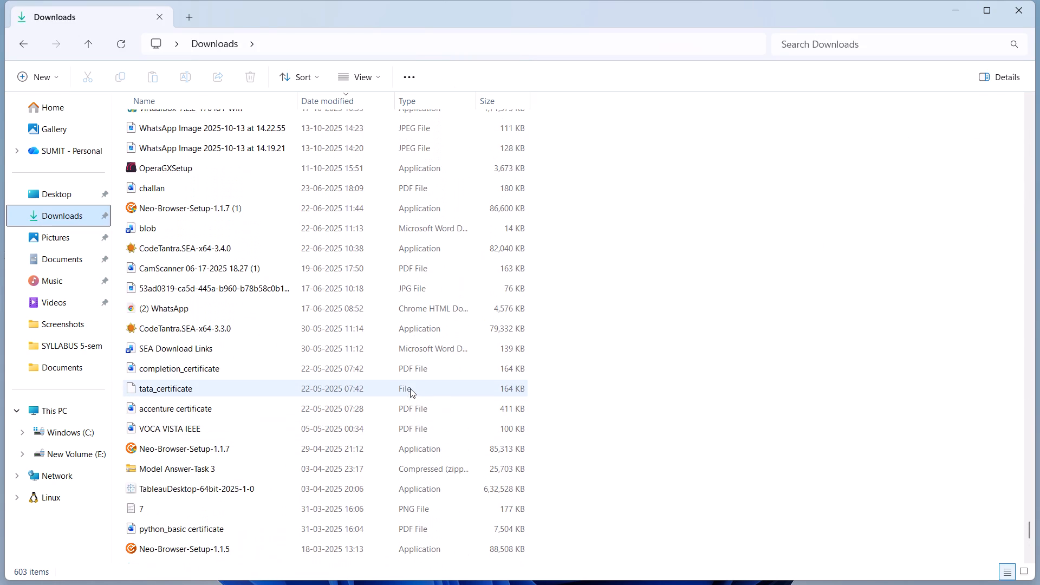
pyautogui.click(953, 15)
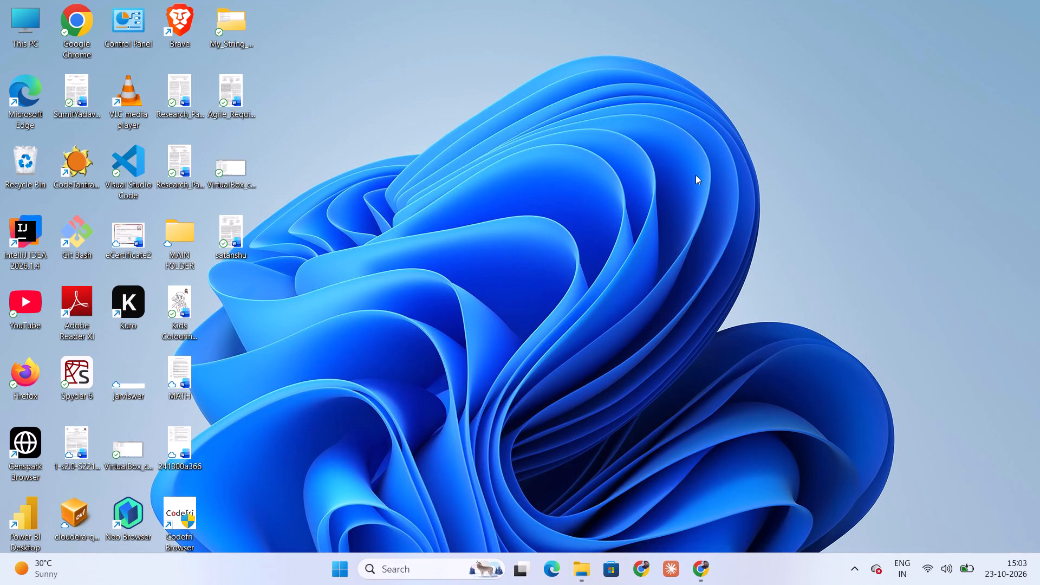
# Switch to Word, open the "Resume" PDF from the recent files to check its Internships section, and close it.
pyautogui.press('m')
pyautogui.write('ms')
pyautogui.press('space')
pyautogui.write('woe')
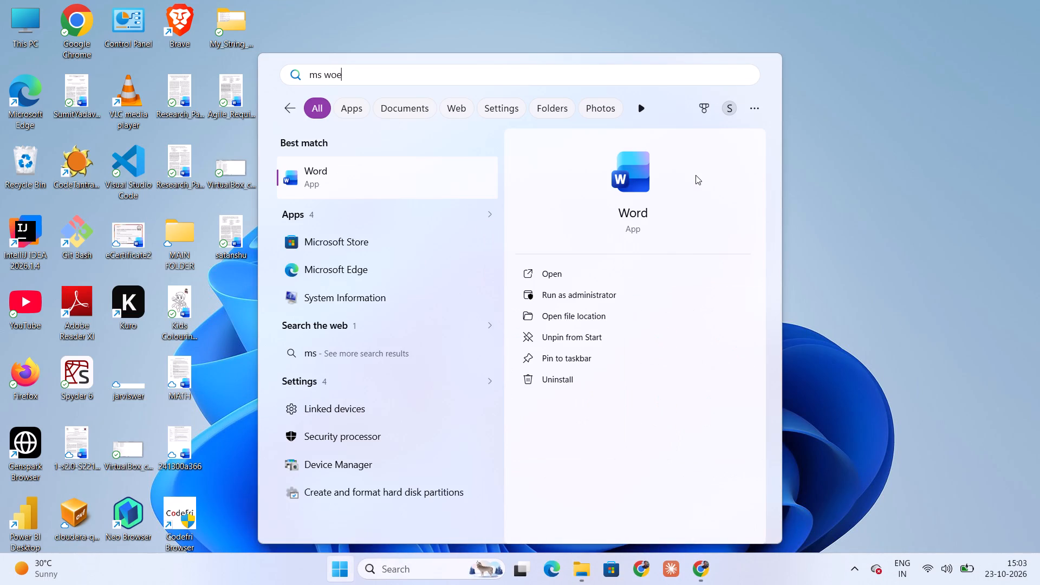
pyautogui.press('BackSpace')
pyautogui.write('rd')
pyautogui.press('Return')
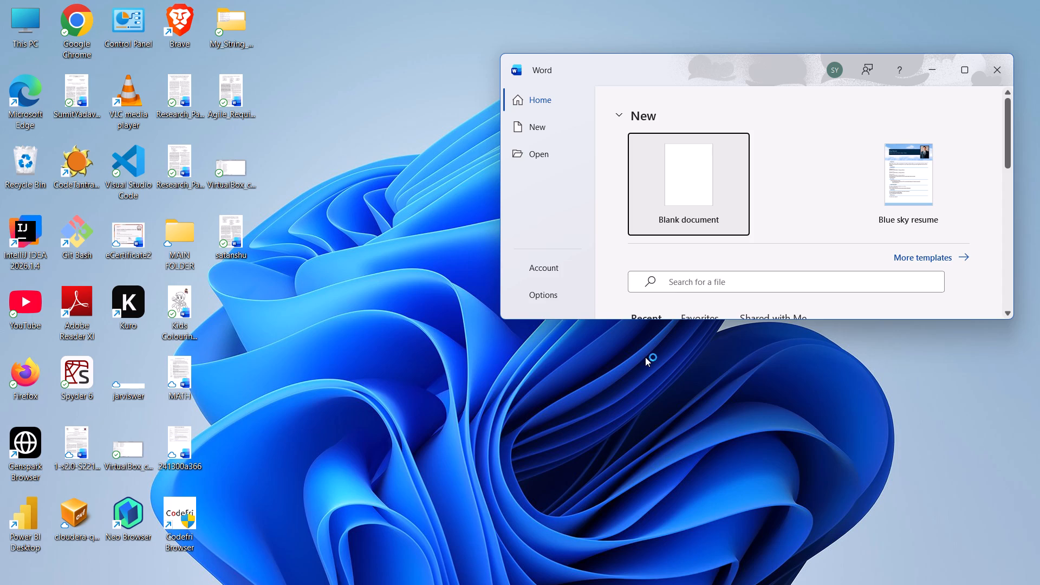
pyautogui.click(962, 62)
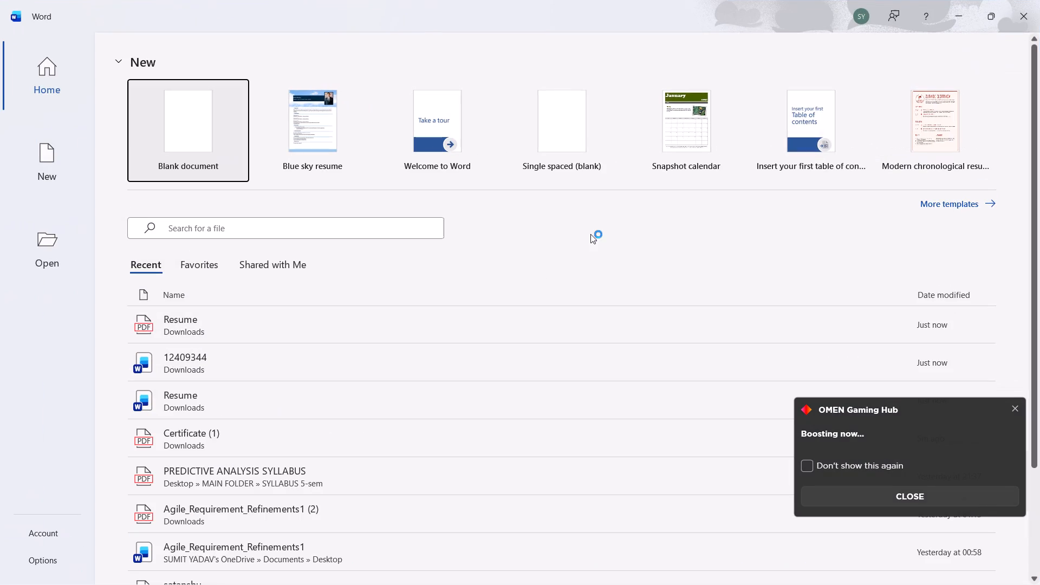
pyautogui.scroll(-7, 265, 445)
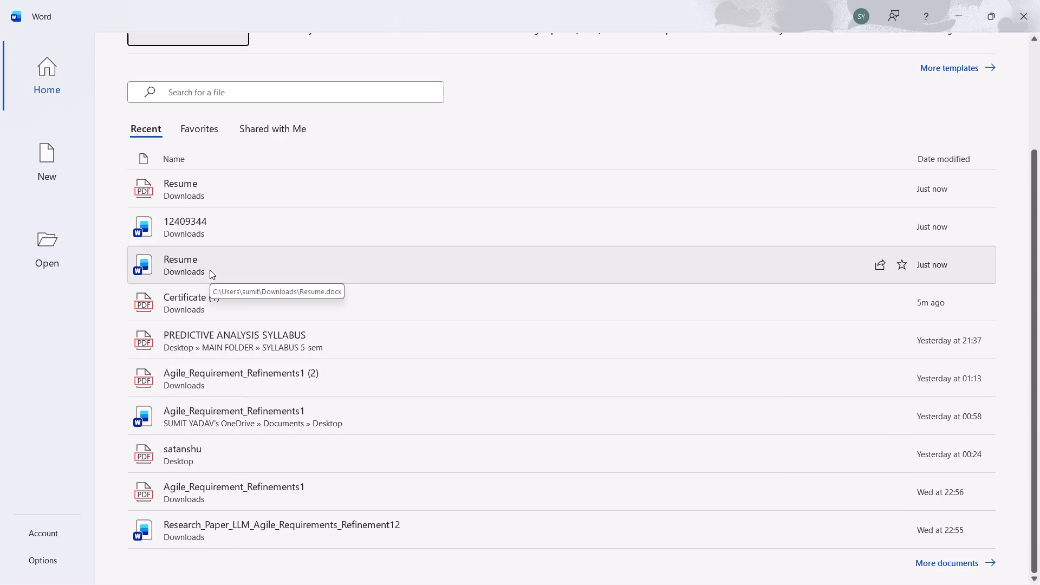
pyautogui.doubleClick(226, 185)
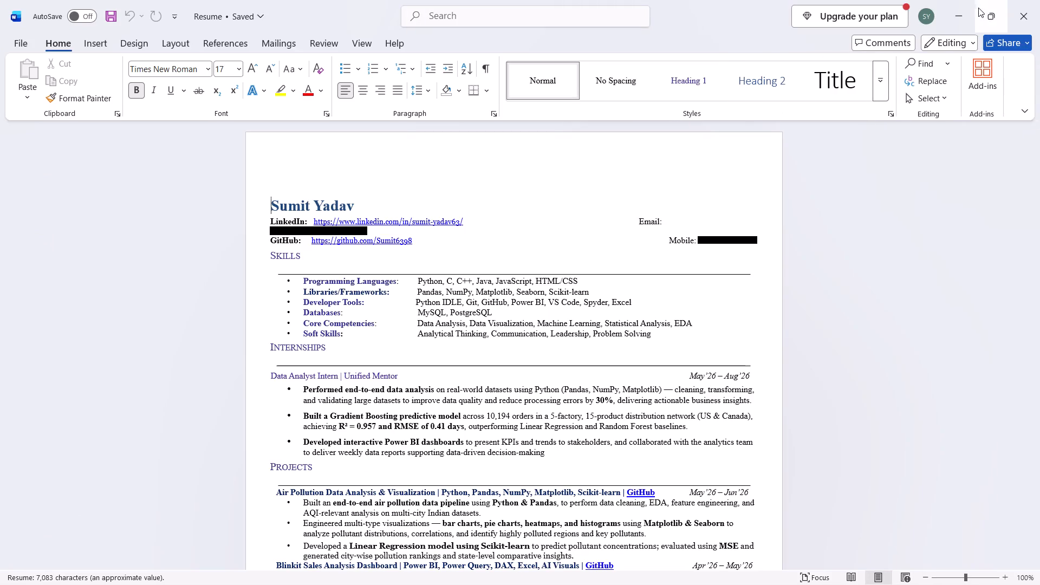
pyautogui.click(1022, 6)
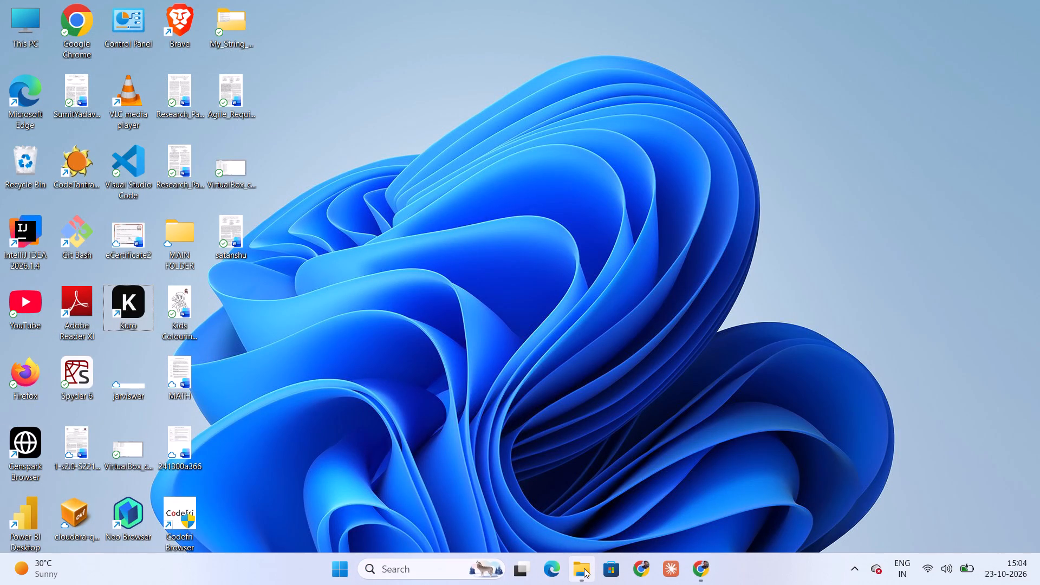
# Return to the Downloads folder and look through the older files, up to April 2026, for earlier resume versions.
pyautogui.click(584, 568)
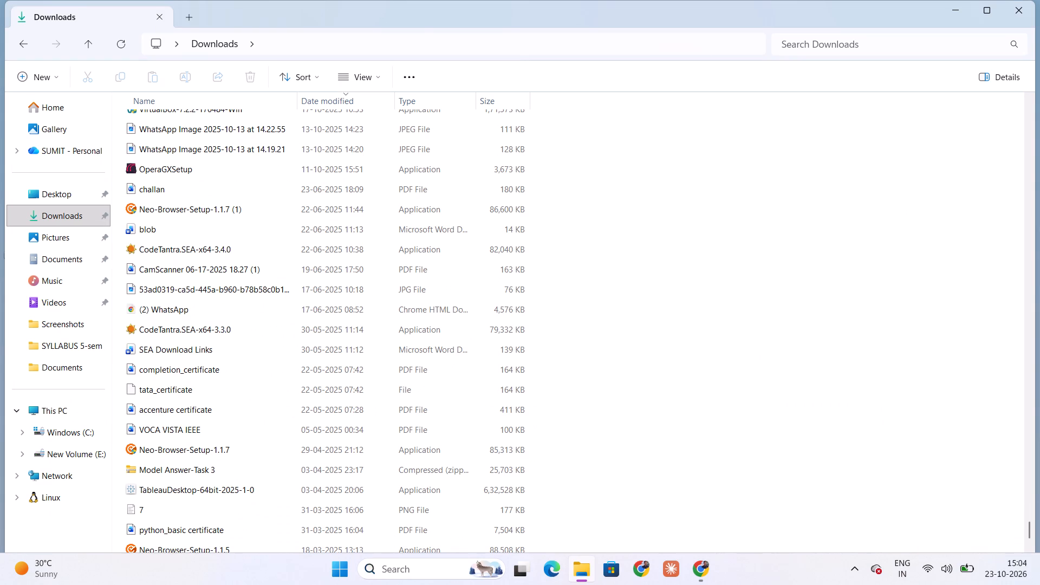
pyautogui.scroll(2, 257, 408)
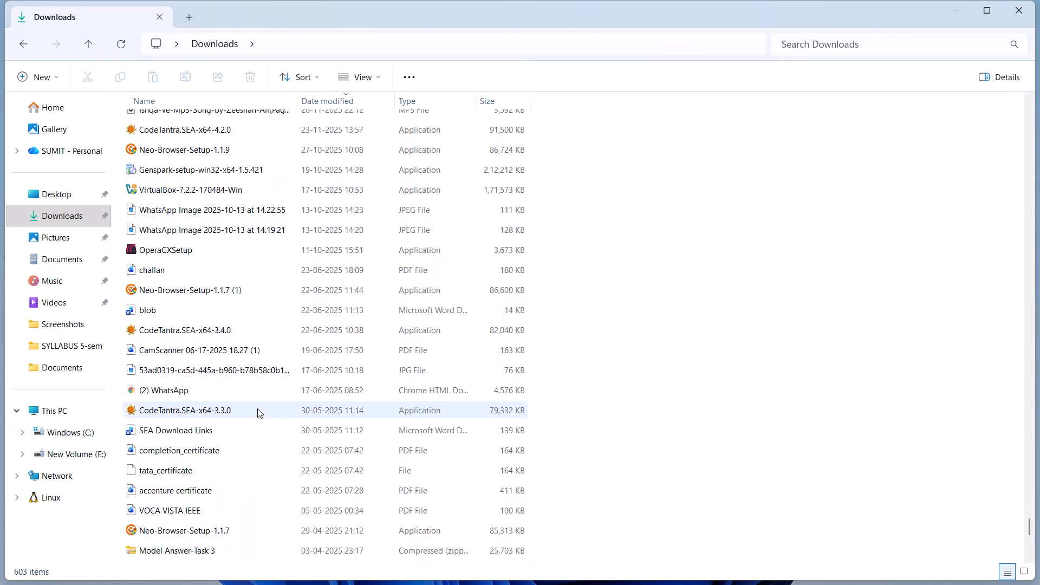
pyautogui.scroll(6, 257, 408)
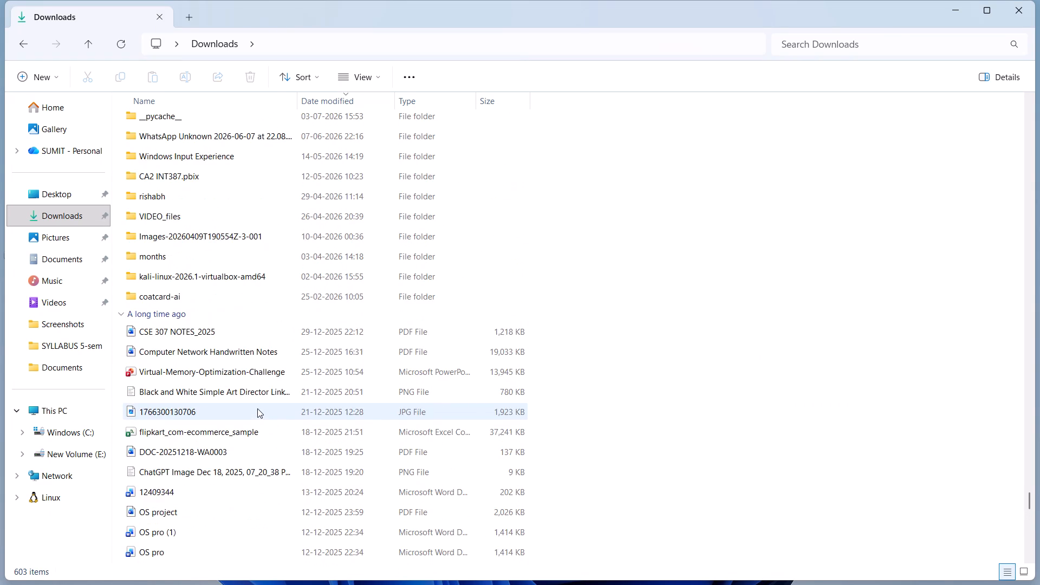
pyautogui.scroll(8, 257, 408)
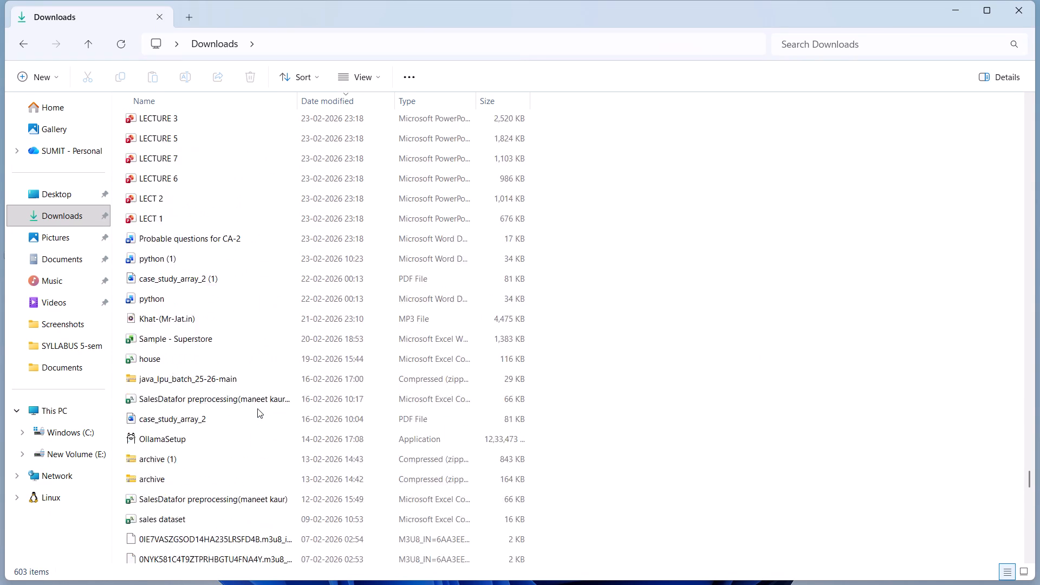
pyautogui.scroll(6, 257, 408)
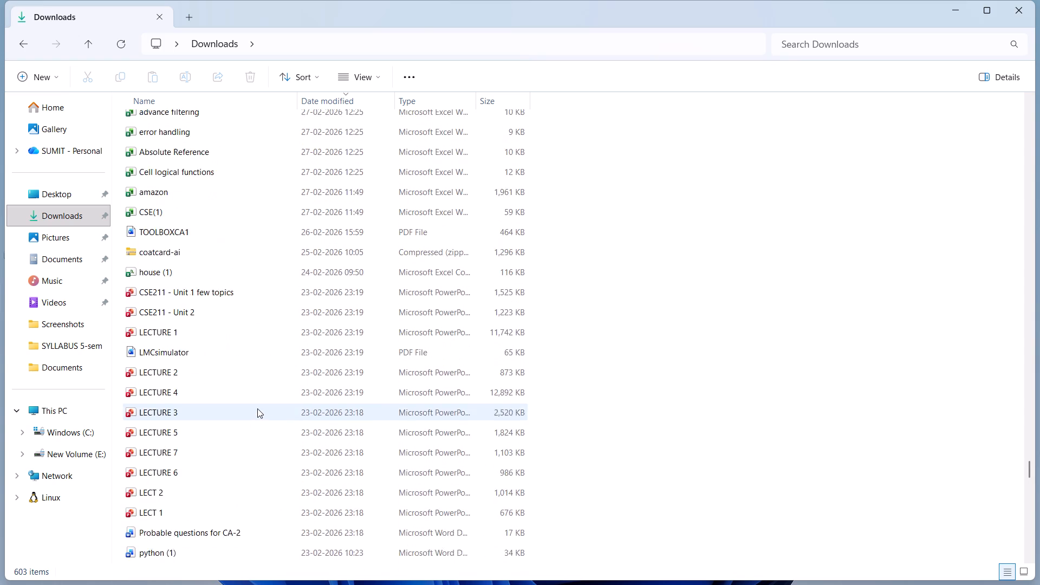
pyautogui.scroll(10, 257, 408)
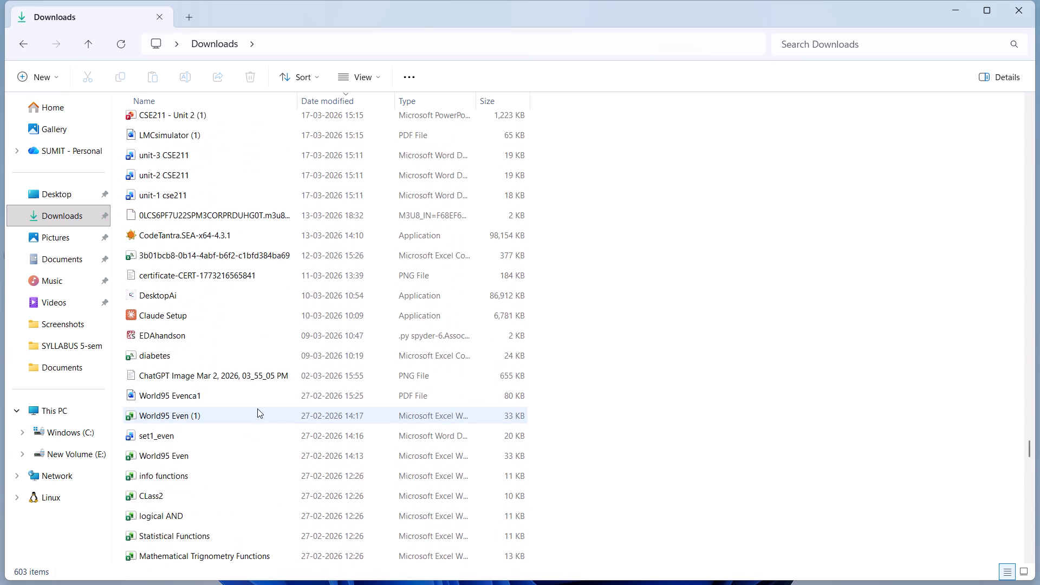
pyautogui.scroll(6, 257, 408)
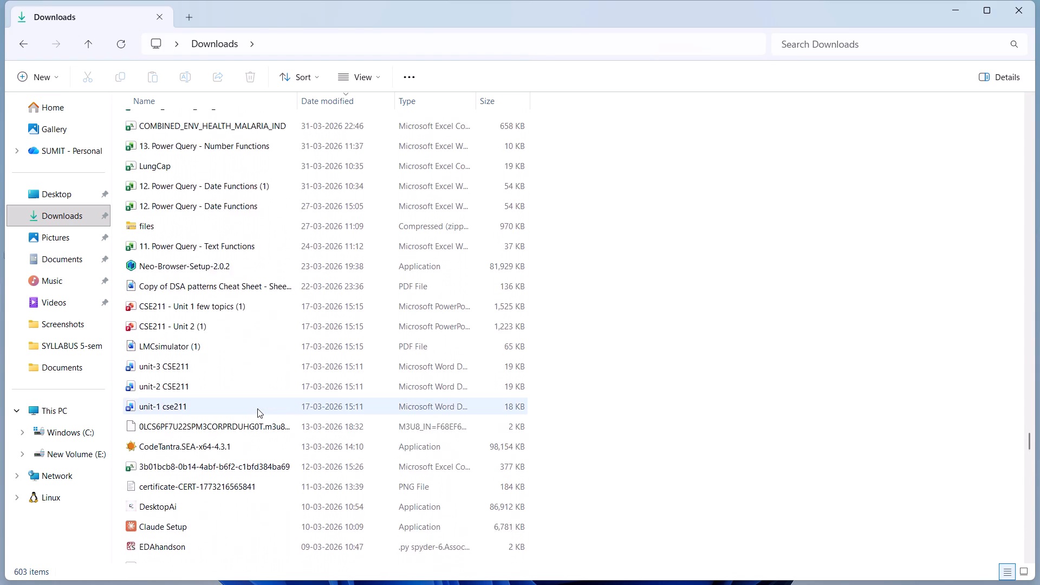
pyautogui.scroll(9, 257, 408)
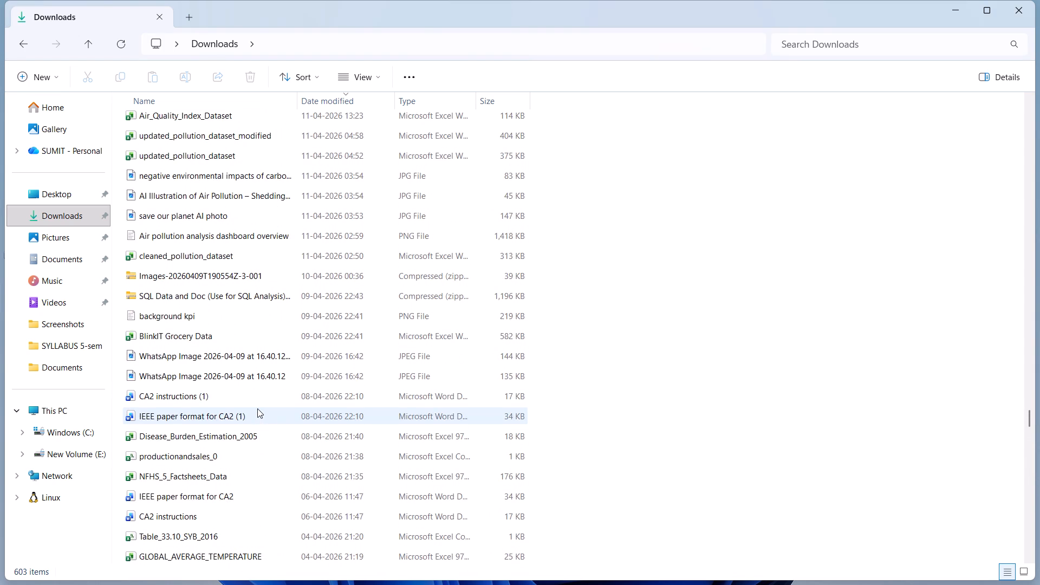
pyautogui.scroll(6, 257, 408)
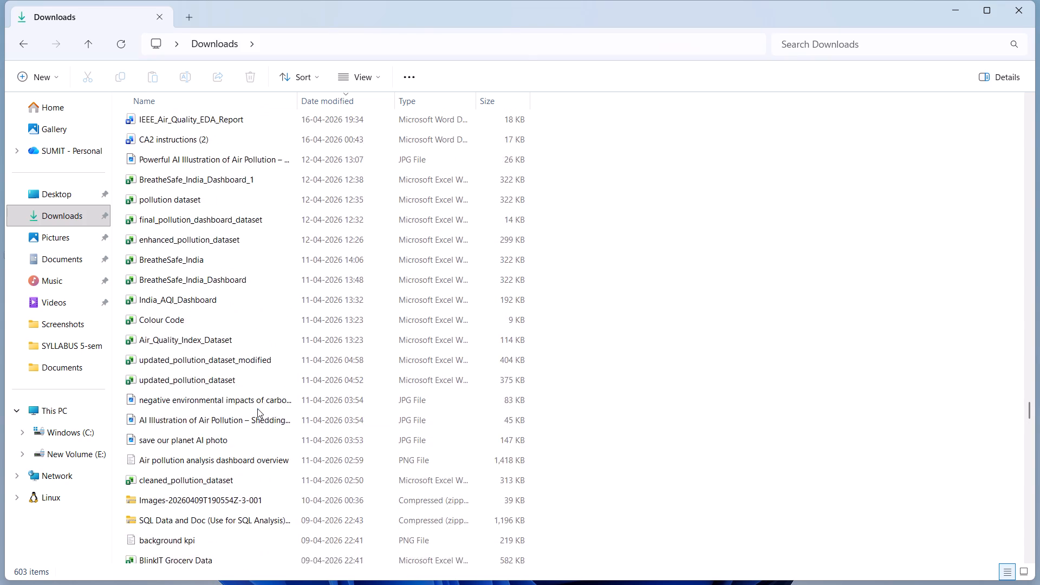
pyautogui.scroll(4, 257, 408)
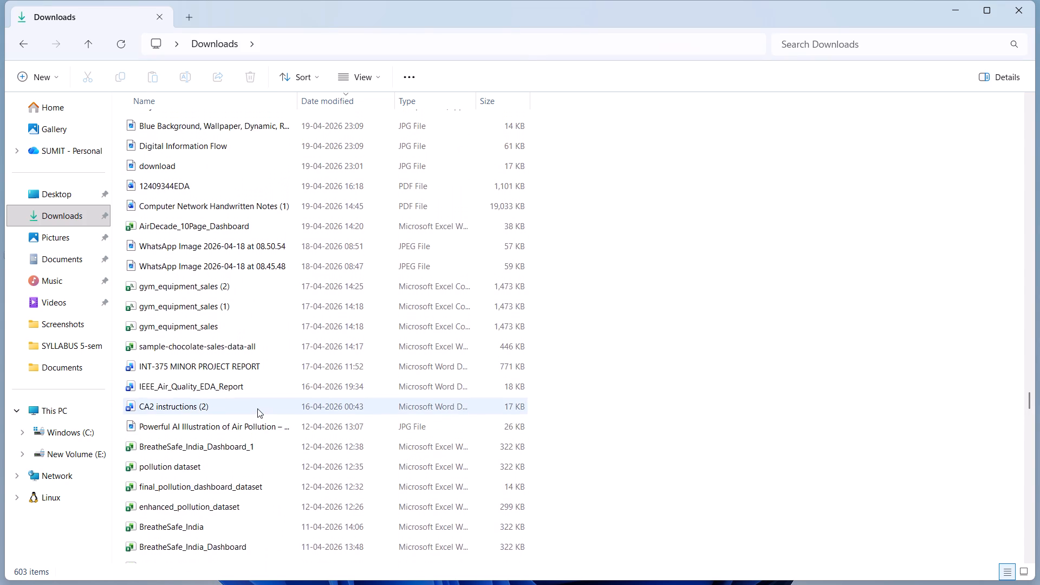
pyautogui.scroll(6, 257, 408)
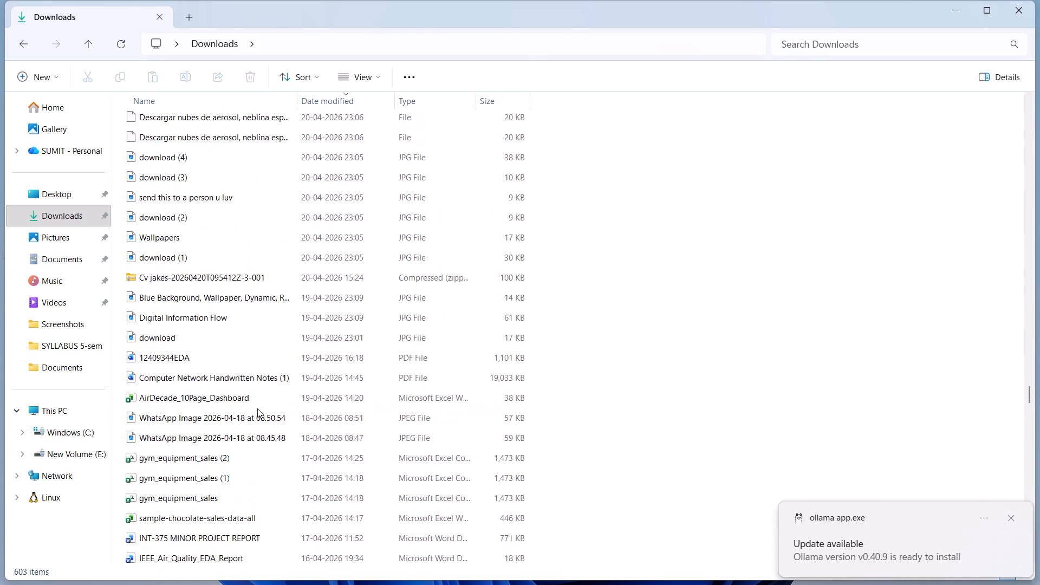
pyautogui.scroll(9, 257, 408)
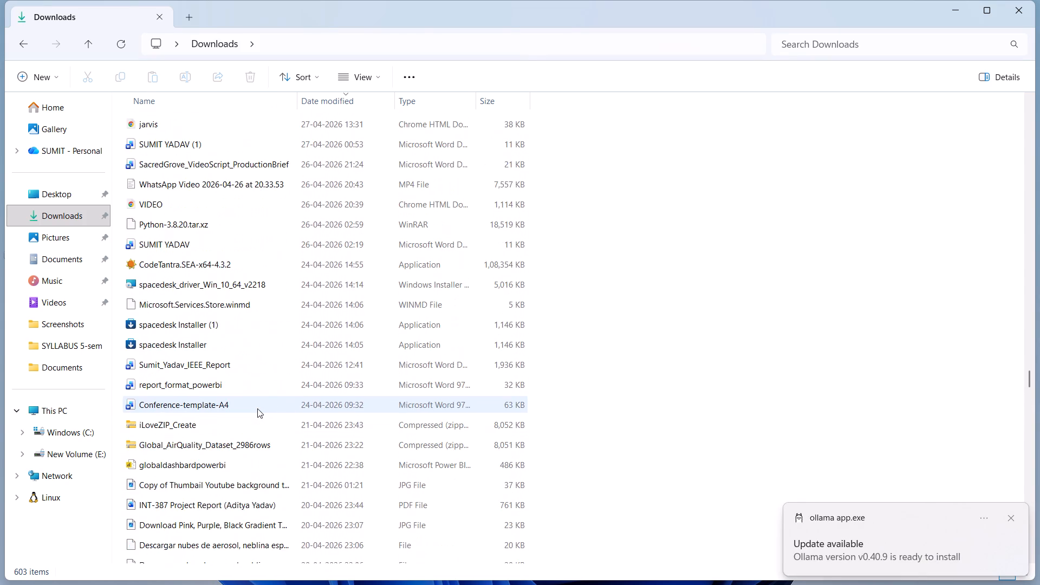
pyautogui.scroll(4, 257, 408)
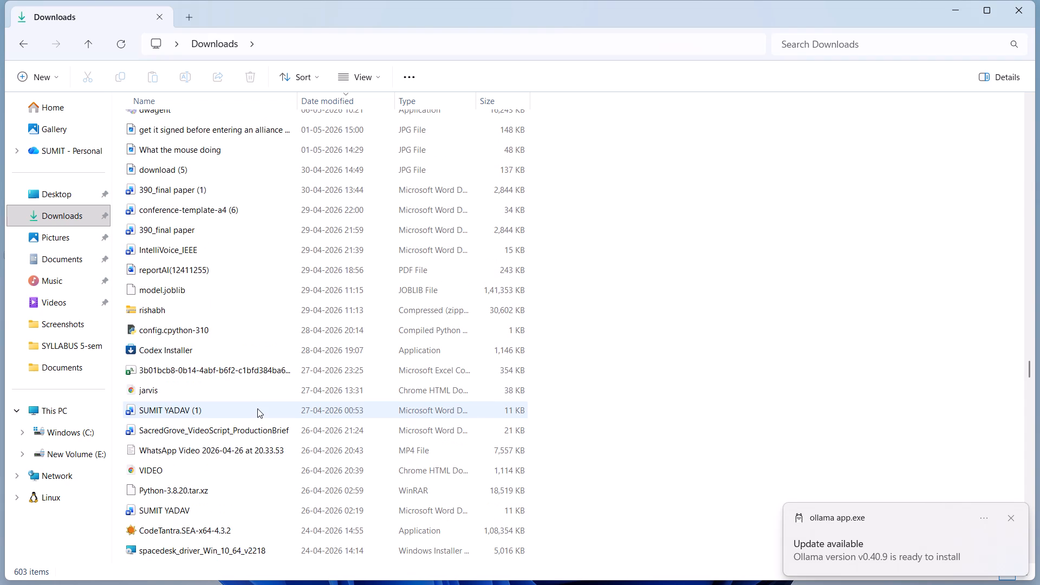
pyautogui.doubleClick(257, 413)
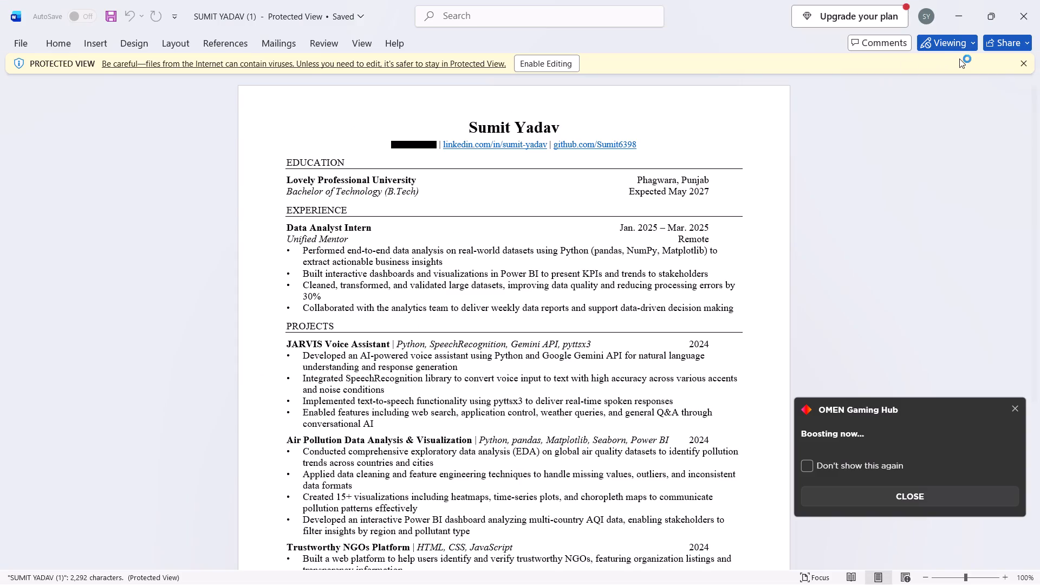
pyautogui.click(1030, 11)
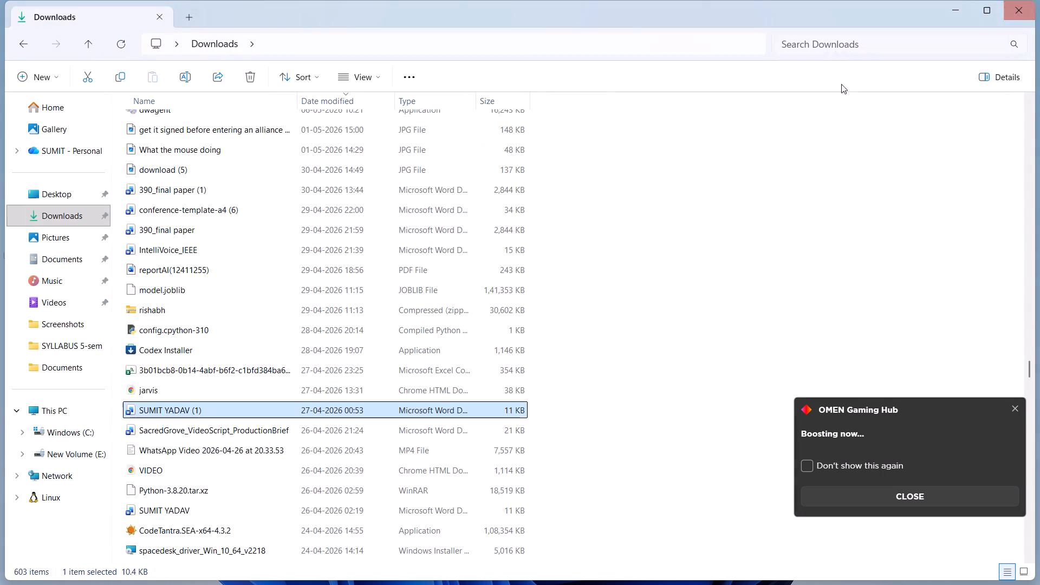
# Look through the Downloads files from late April up to August 2026 for more recent resume versions.
pyautogui.scroll(4, 306, 339)
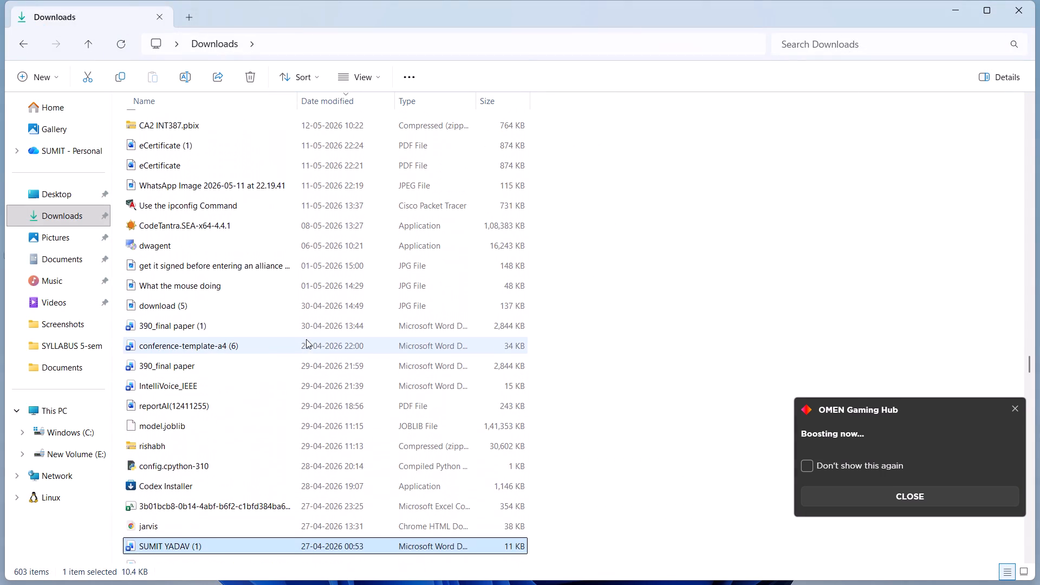
pyautogui.scroll(5, 306, 339)
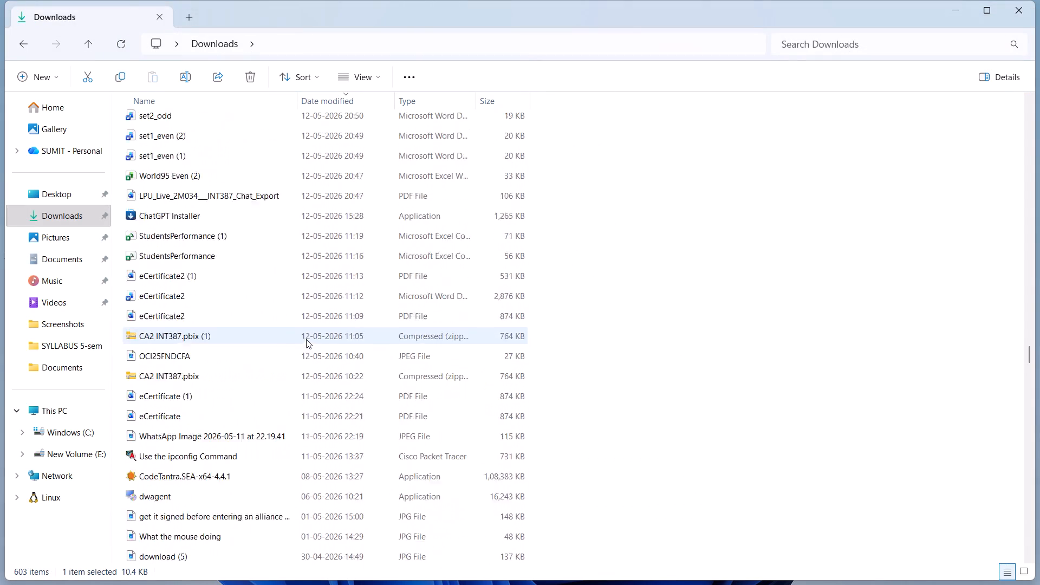
pyautogui.scroll(8, 306, 339)
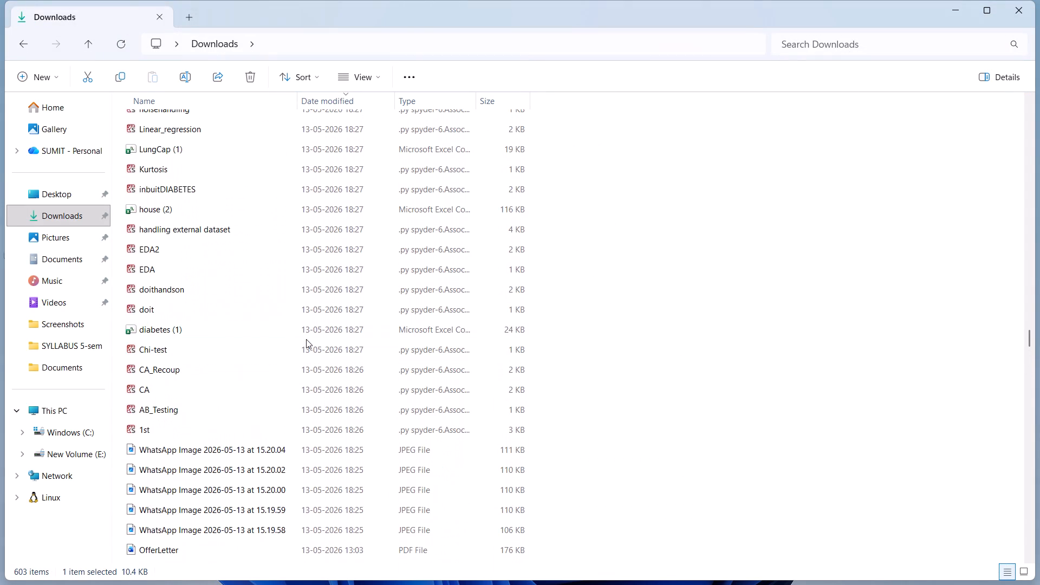
pyautogui.scroll(11, 306, 339)
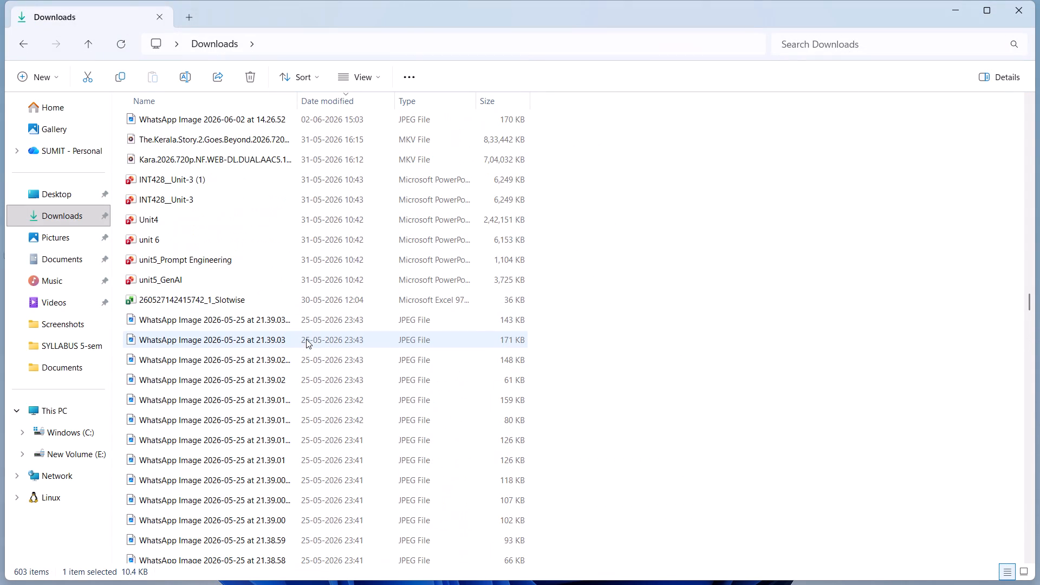
pyautogui.scroll(7, 306, 339)
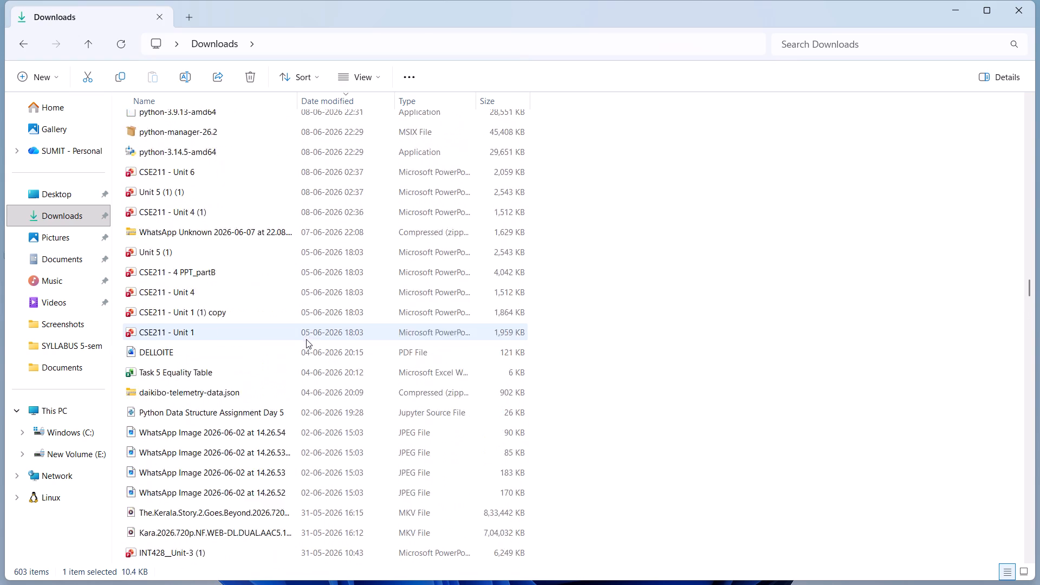
pyautogui.scroll(17, 306, 339)
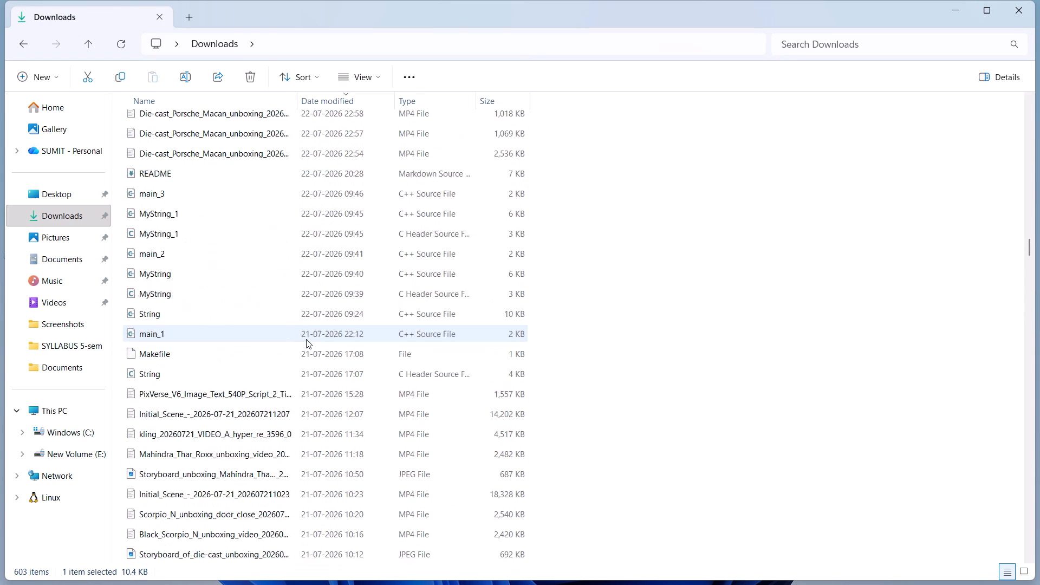
pyautogui.scroll(7, 306, 339)
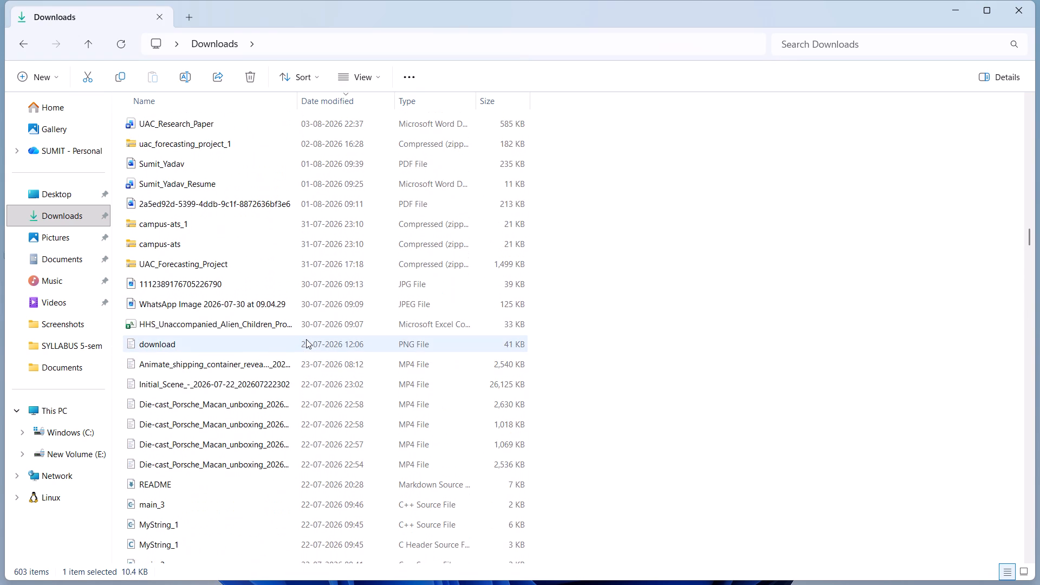
pyautogui.scroll(5, 306, 339)
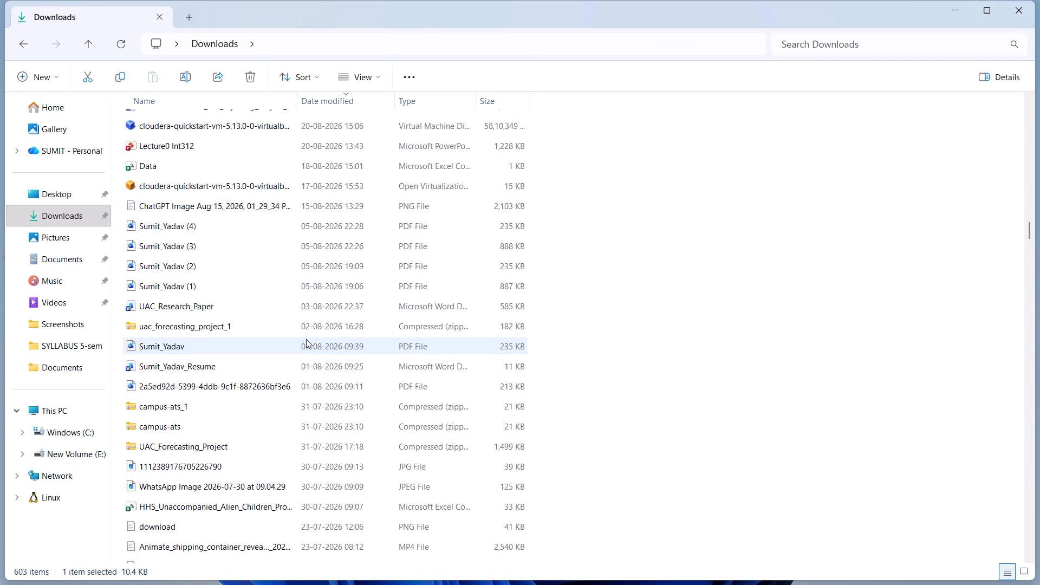
pyautogui.doubleClick(270, 370)
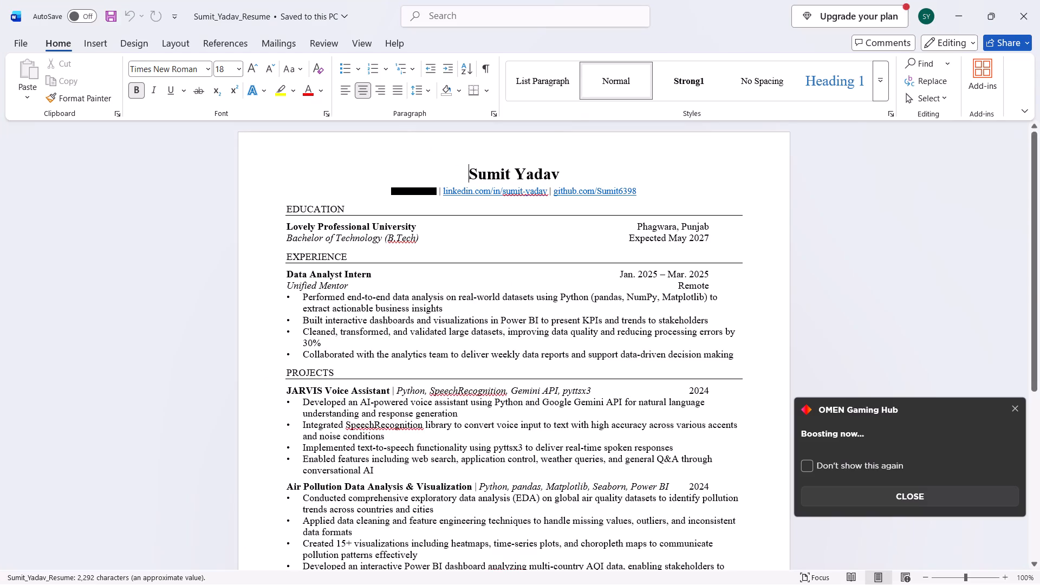
pyautogui.scroll(-1, 469, 253)
pyautogui.scroll(1, 576, 261)
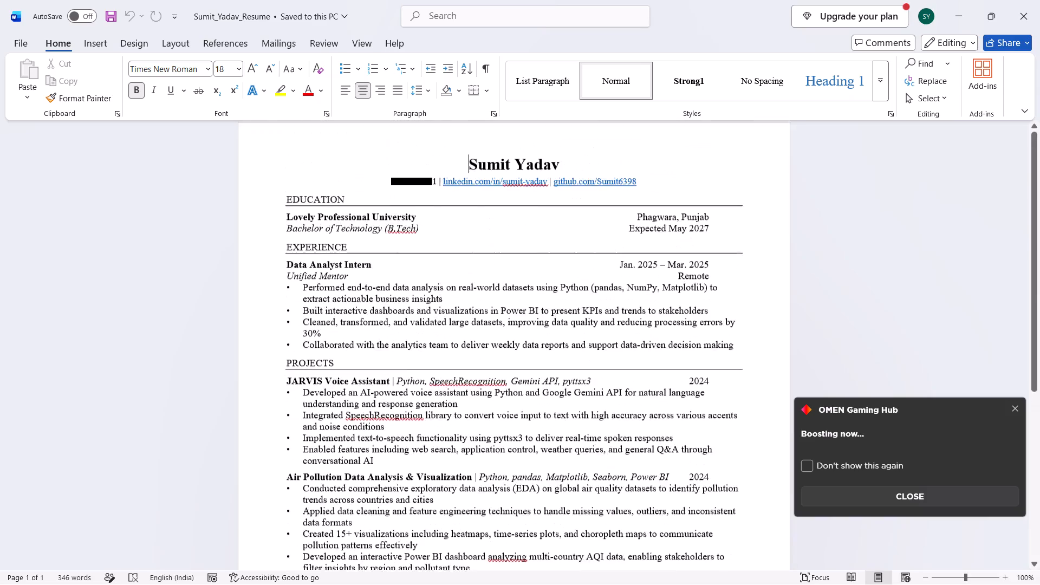
pyautogui.scroll(1, 576, 261)
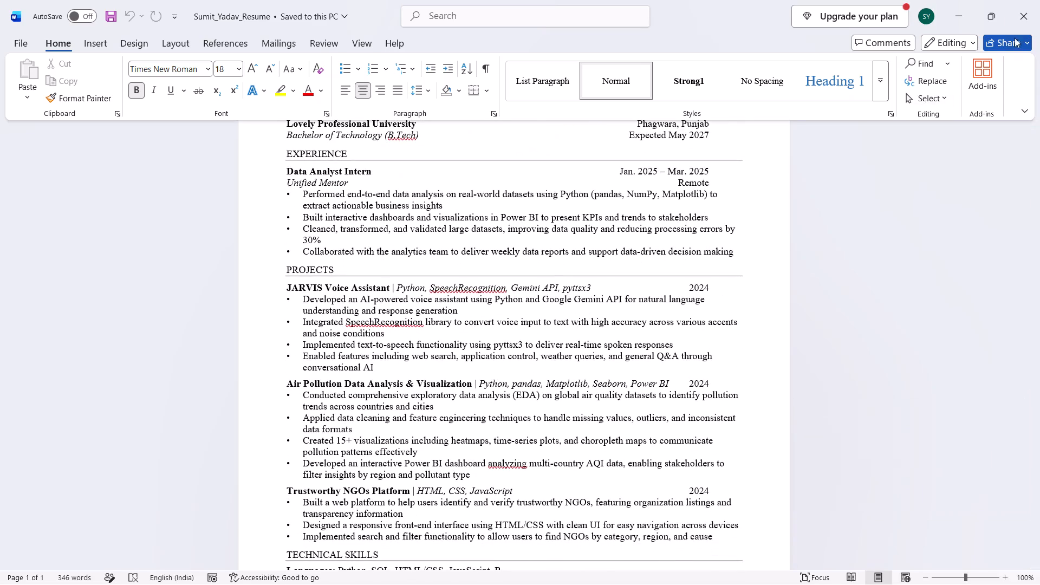
pyautogui.click(1023, 4)
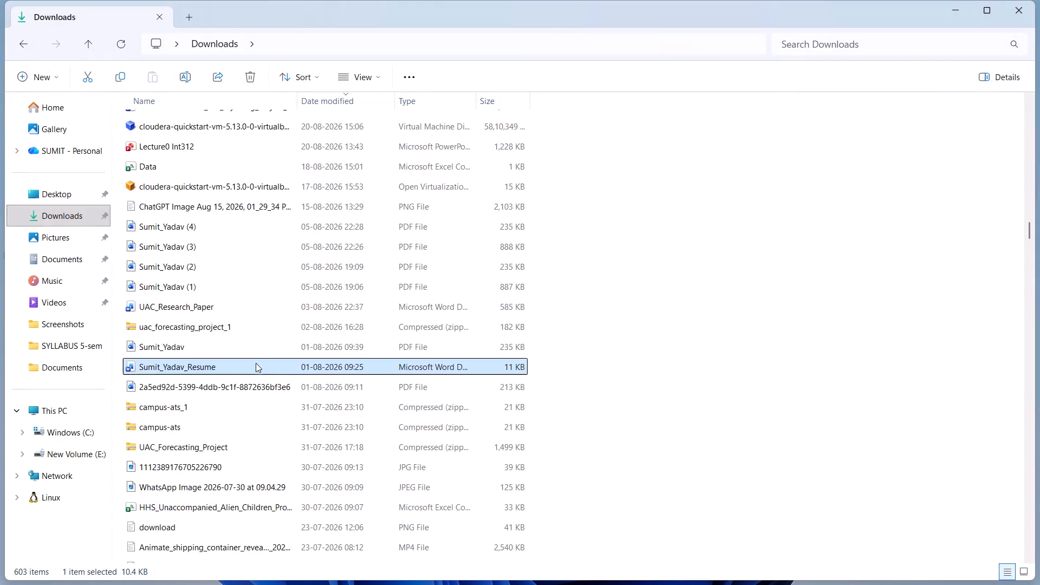
# Look through the Downloads files from August to early September 2026 for newer resume versions.
pyautogui.scroll(2, 217, 347)
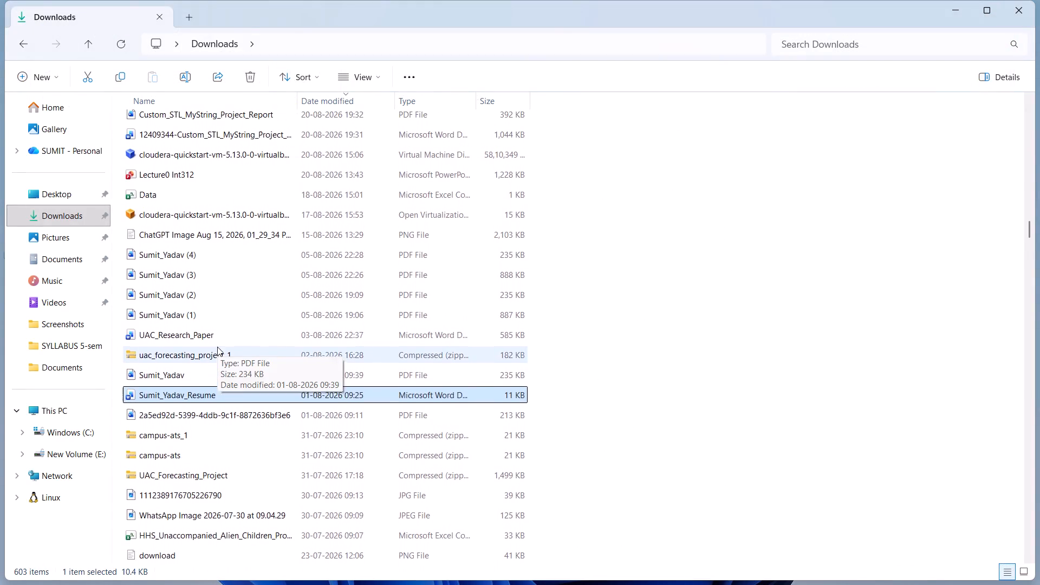
pyautogui.scroll(4, 217, 347)
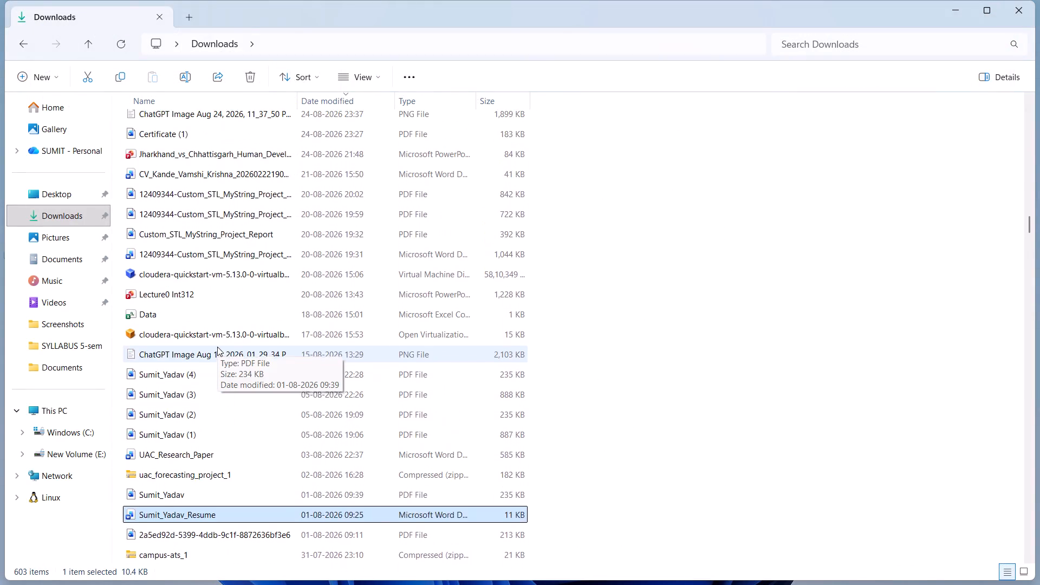
pyautogui.scroll(4, 217, 347)
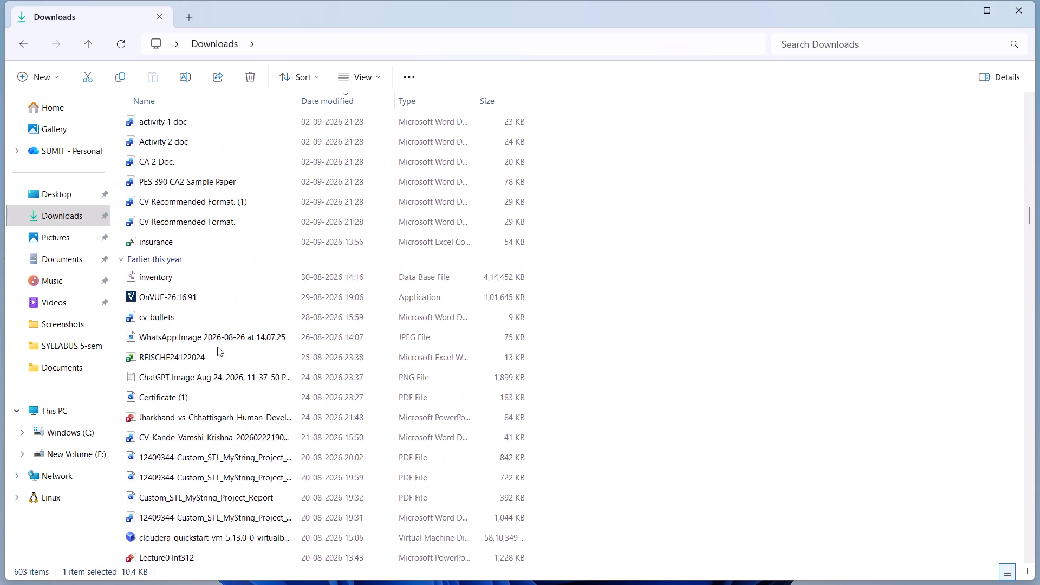
pyautogui.scroll(4, 217, 347)
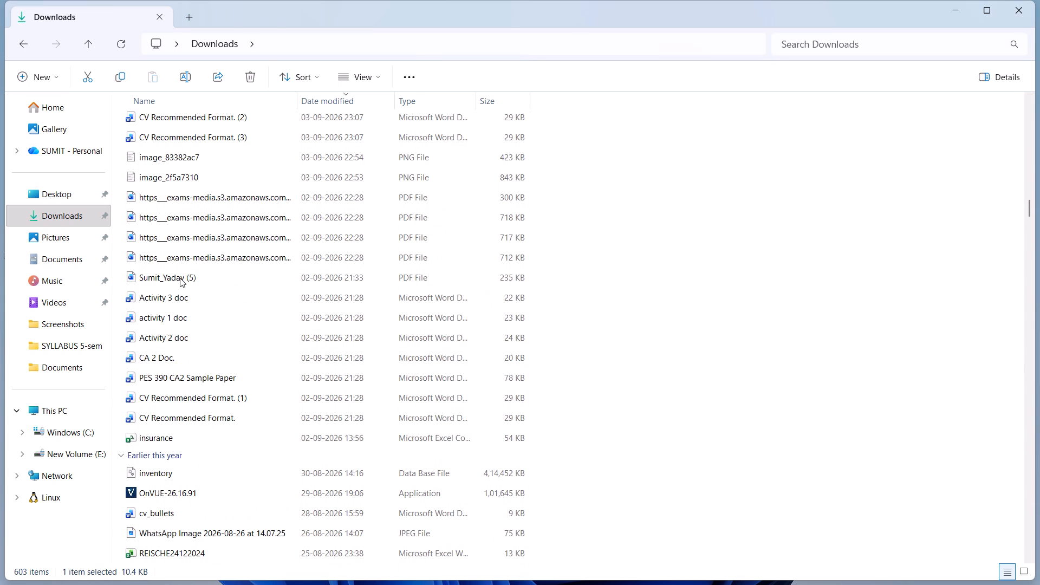
pyautogui.scroll(3, 180, 278)
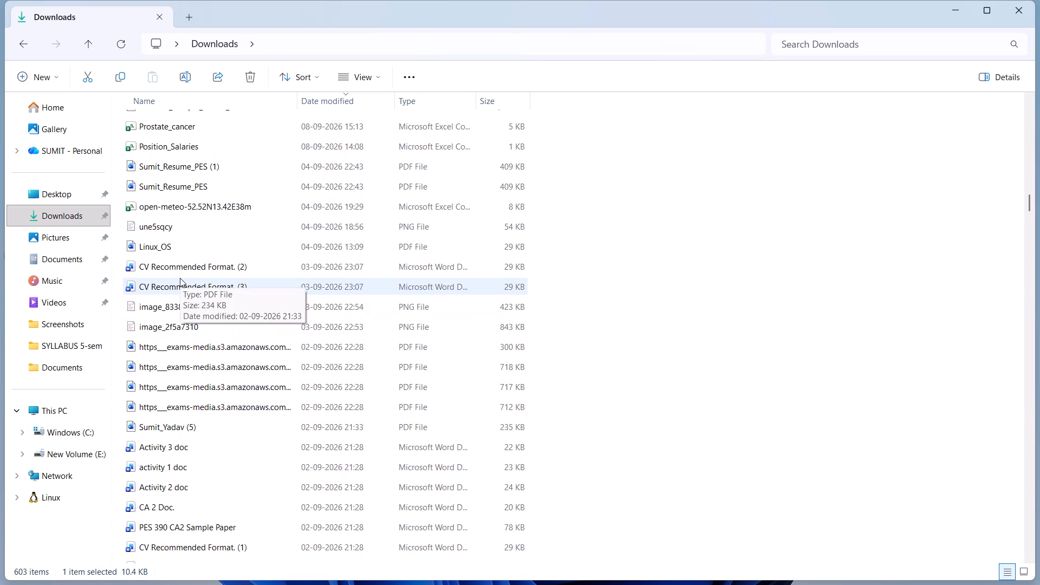
pyautogui.scroll(2, 180, 278)
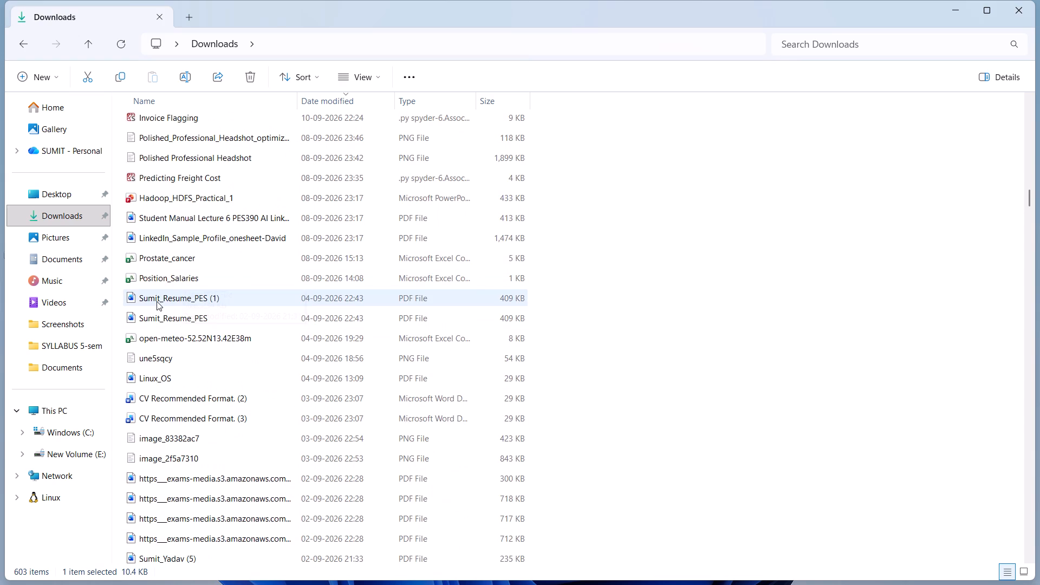
# Open the PES resume PDF numbered (1), dated 04-09-2026, to review both pages, including Internships and Certificates, and close it.
pyautogui.doubleClick(157, 301)
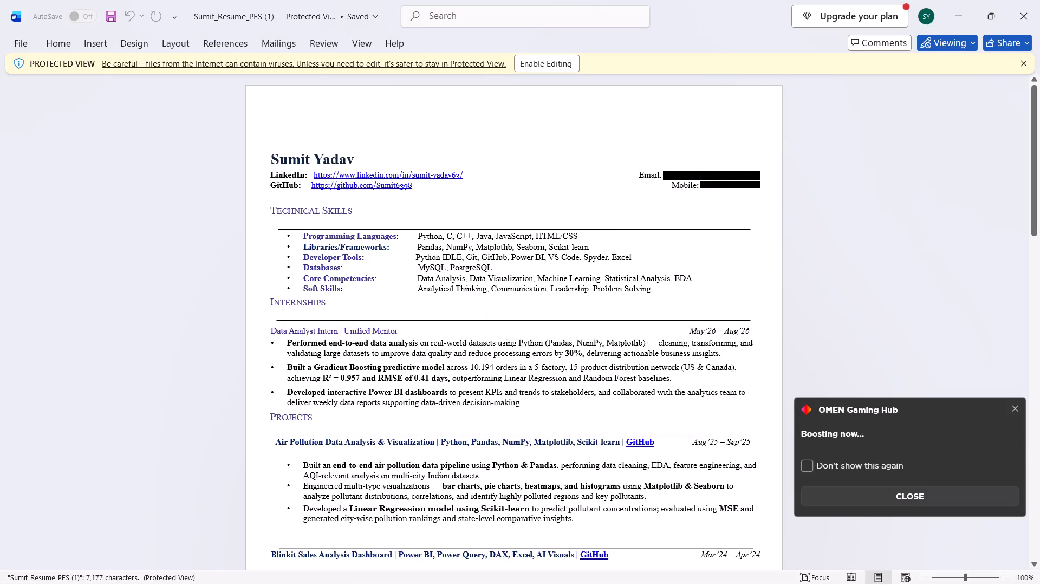
pyautogui.scroll(-1, 432, 379)
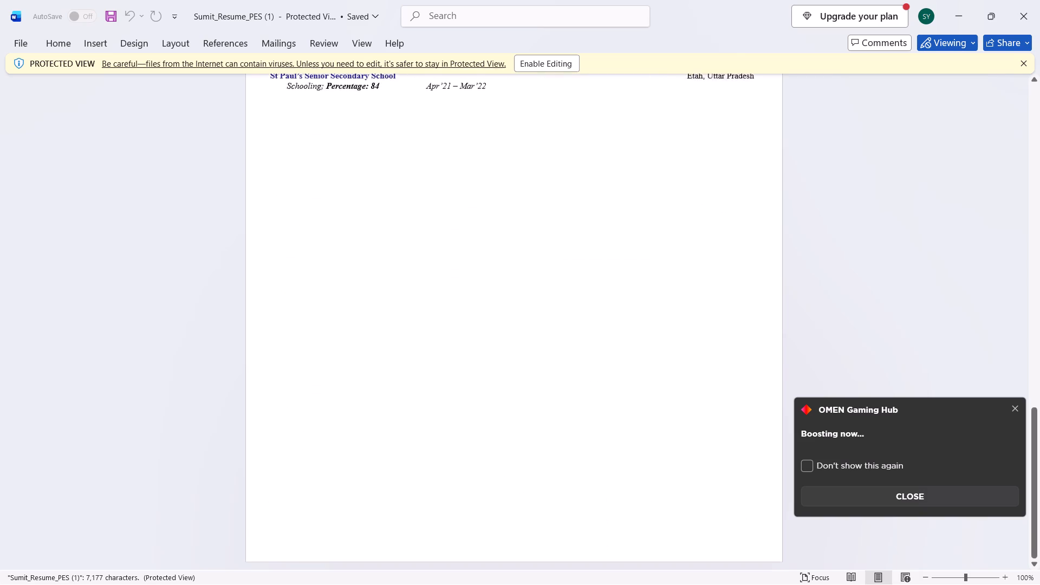
pyautogui.scroll(-2, 432, 379)
pyautogui.scroll(1, 432, 379)
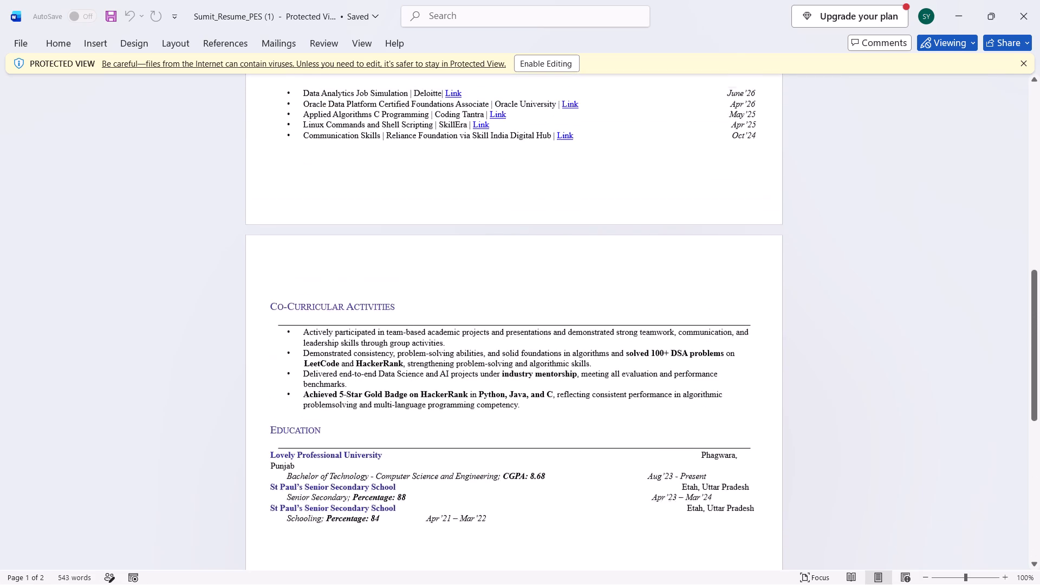
pyautogui.scroll(1, 432, 379)
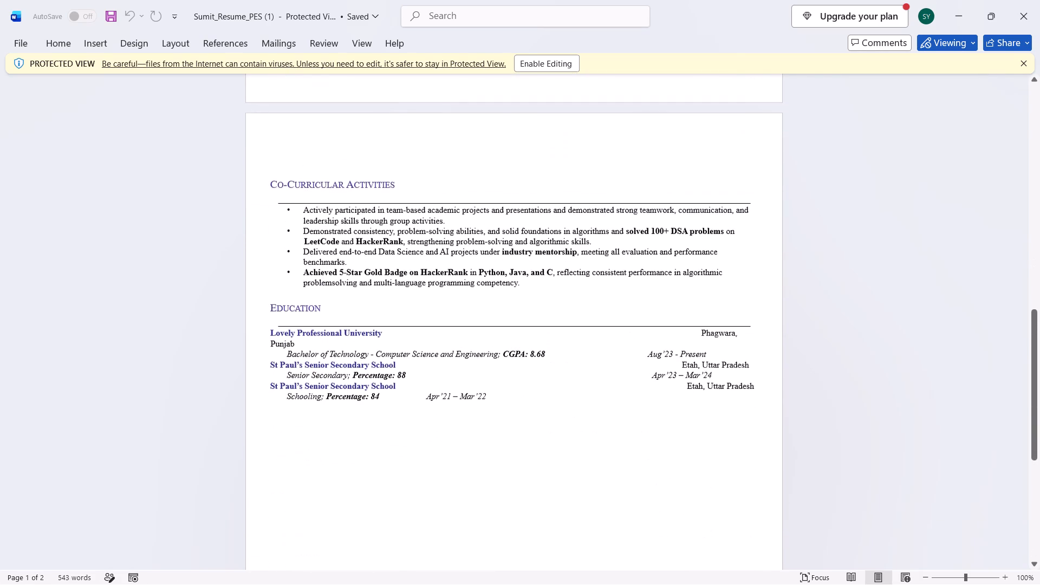
pyautogui.scroll(2, 432, 379)
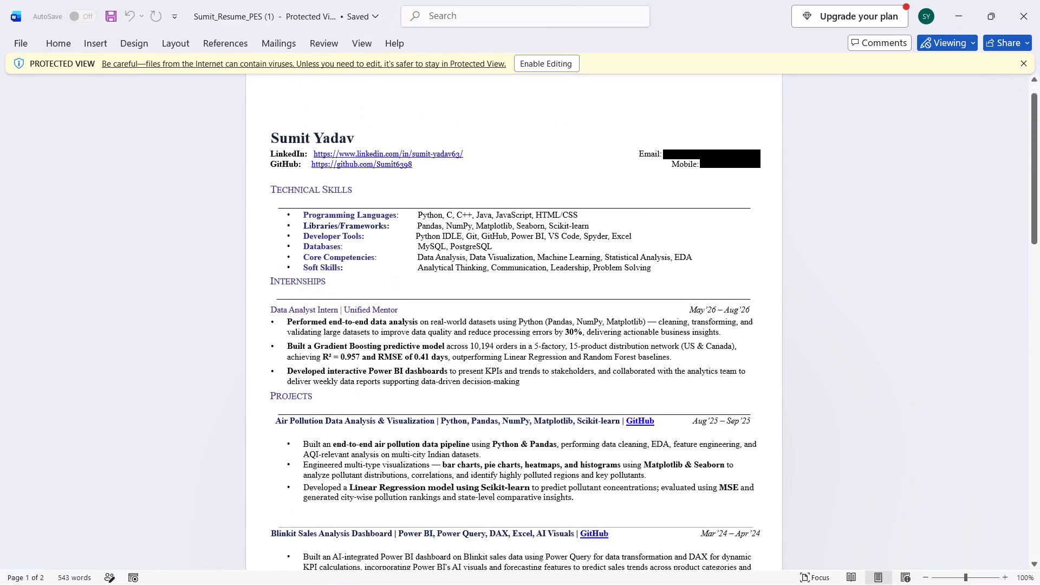
pyautogui.scroll(1, 432, 379)
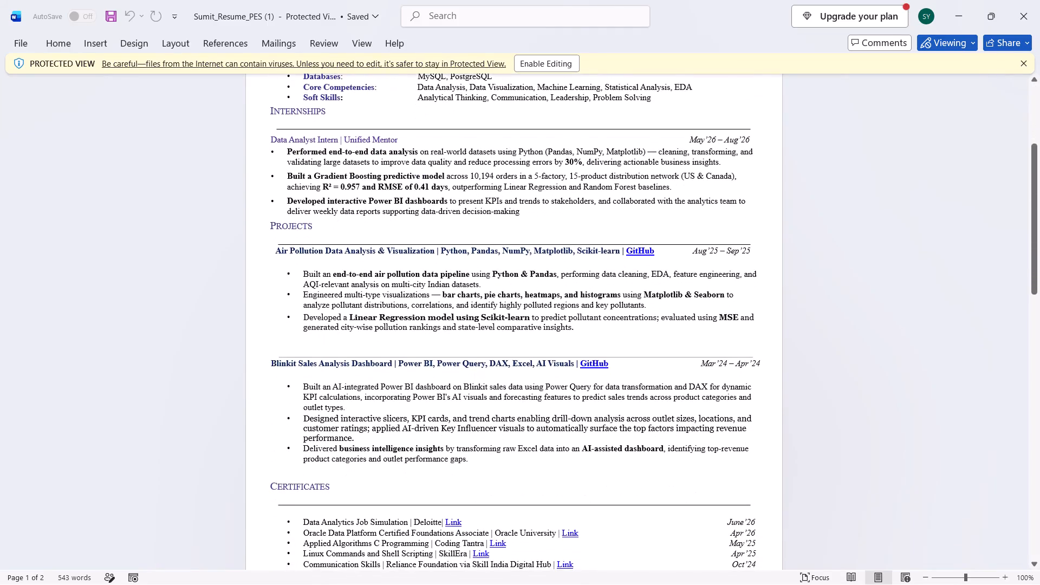
pyautogui.scroll(-1, 432, 379)
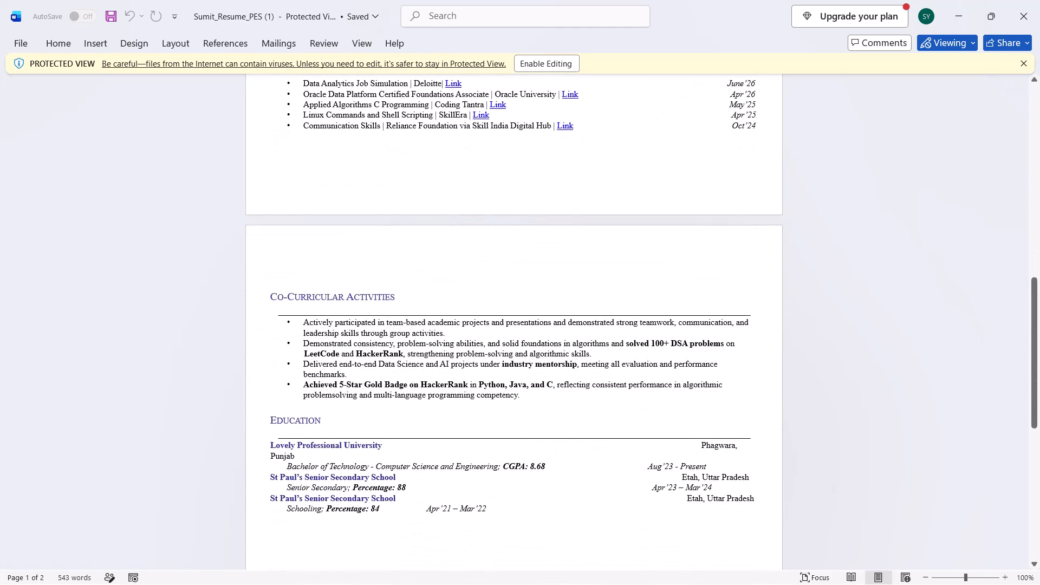
pyautogui.scroll(-2, 432, 379)
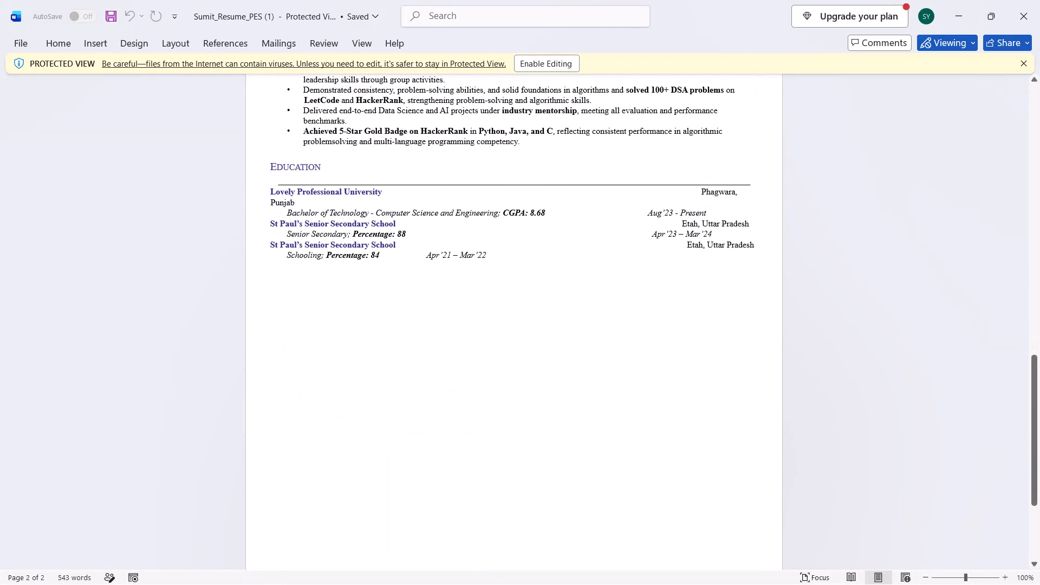
pyautogui.scroll(-1, 432, 379)
pyautogui.scroll(1, 630, 269)
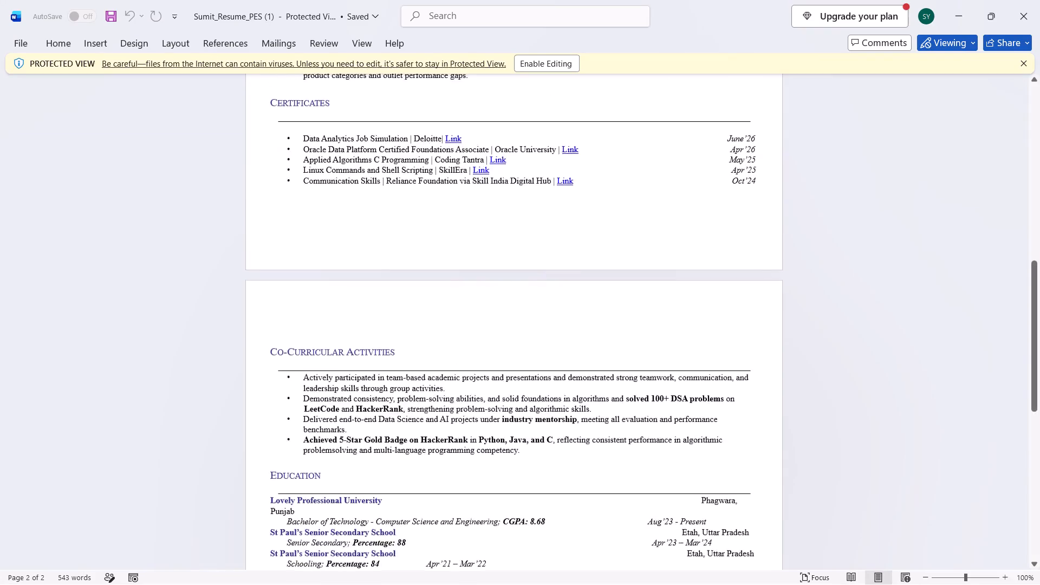
pyautogui.scroll(1, 630, 269)
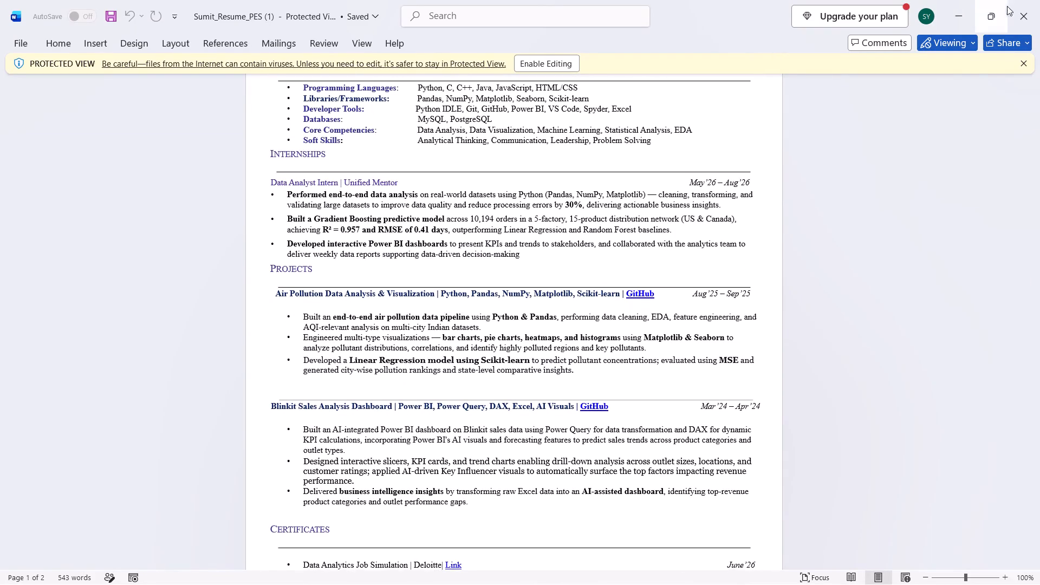
pyautogui.click(1024, 9)
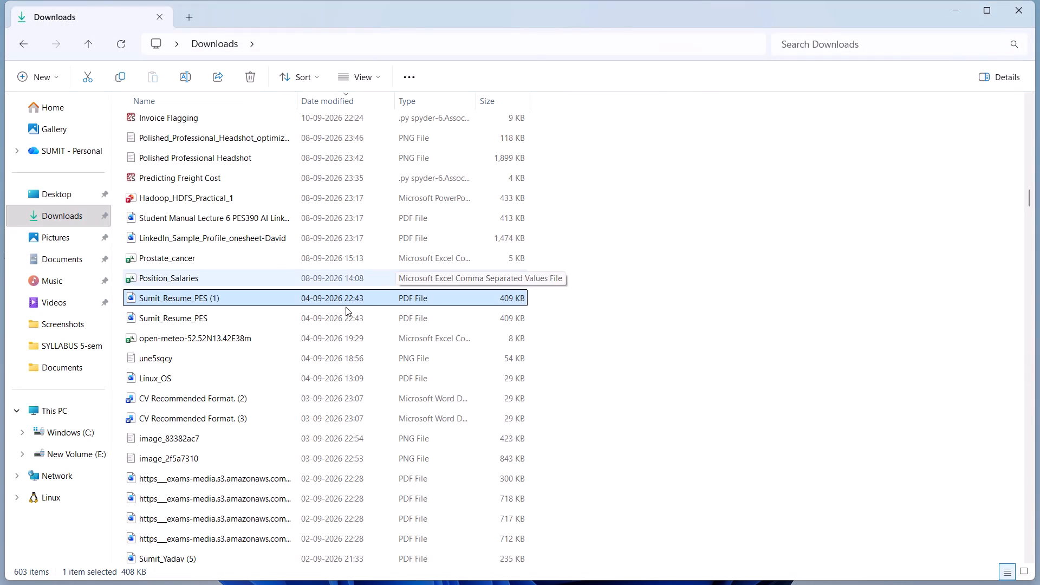
# Look through the Downloads files from early September to mid-October 2026 for newer resume versions.
pyautogui.scroll(2, 344, 308)
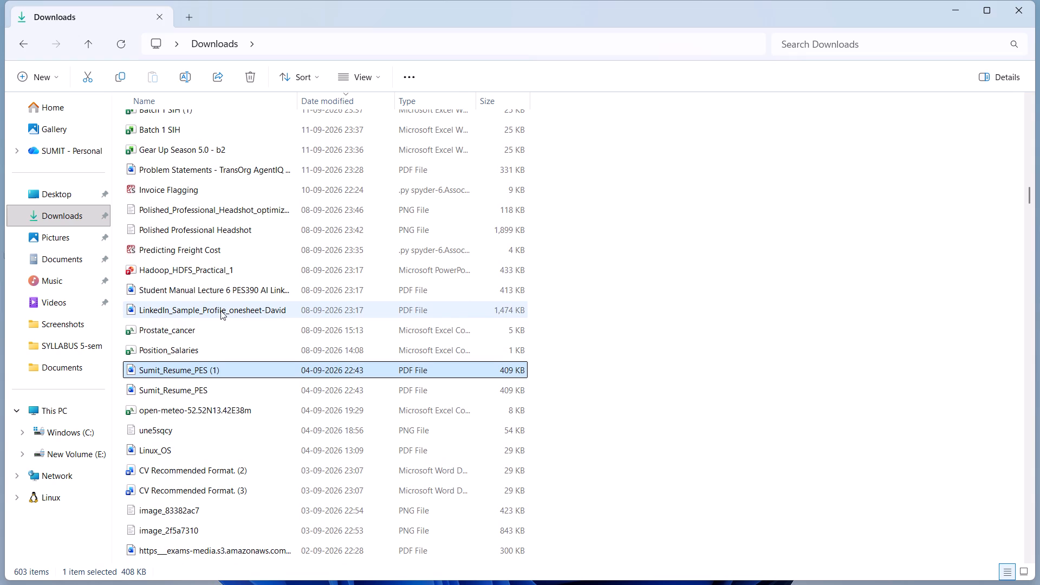
pyautogui.scroll(3, 220, 310)
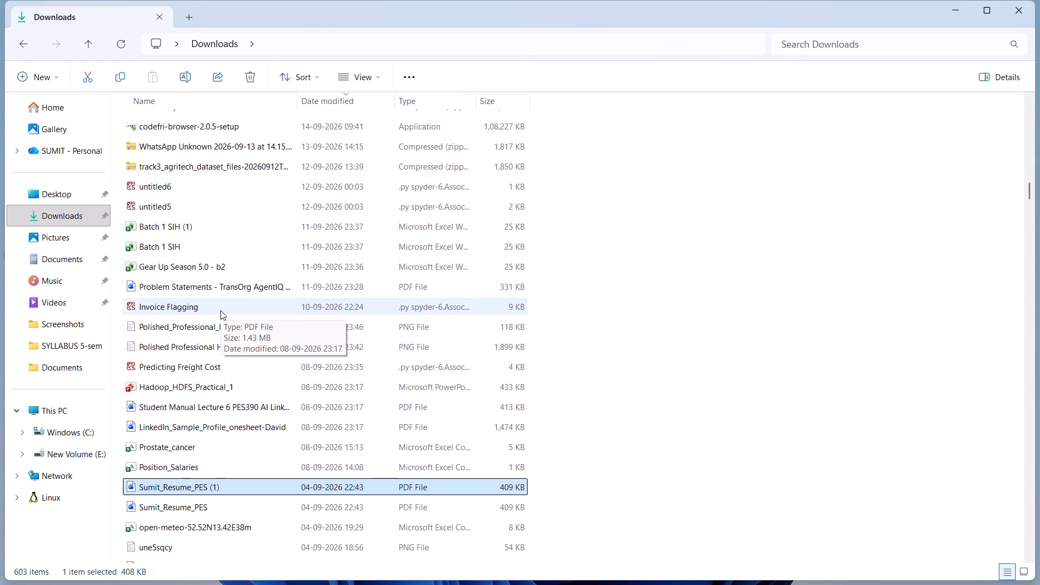
pyautogui.scroll(7, 220, 310)
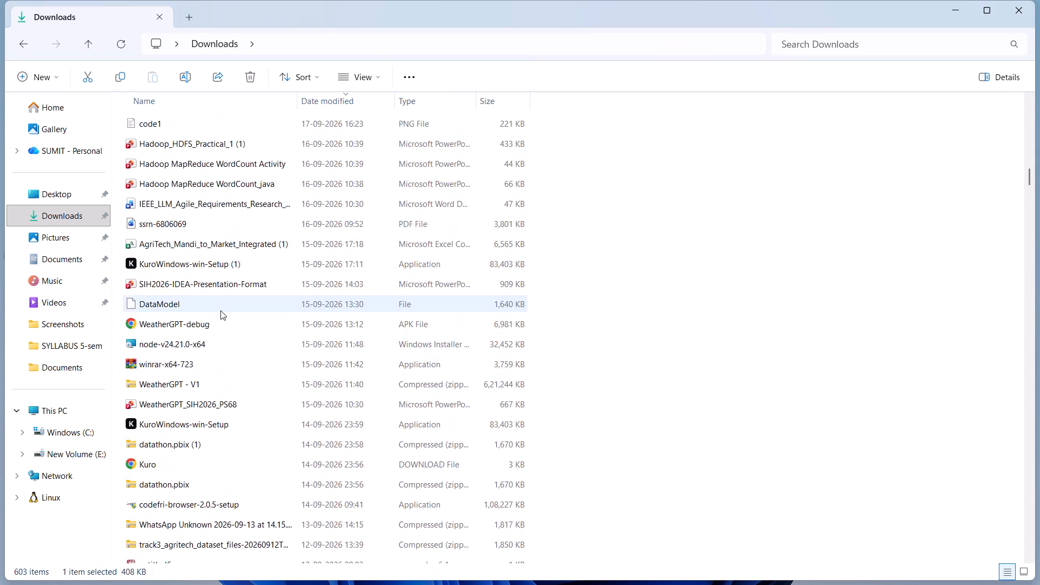
pyautogui.scroll(4, 220, 310)
pyautogui.scroll(-2, 220, 310)
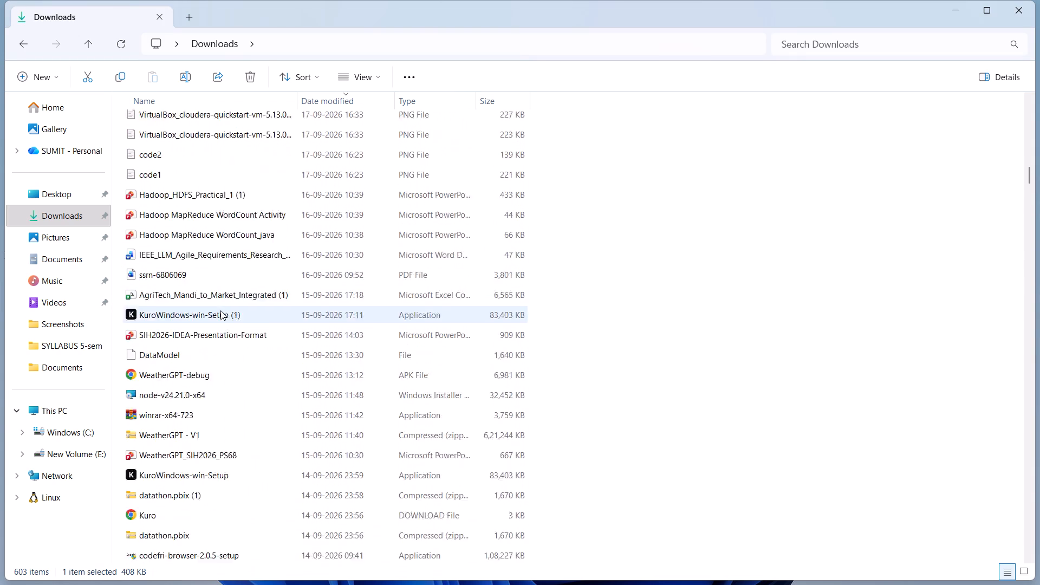
pyautogui.scroll(-2, 220, 310)
pyautogui.scroll(1, 215, 415)
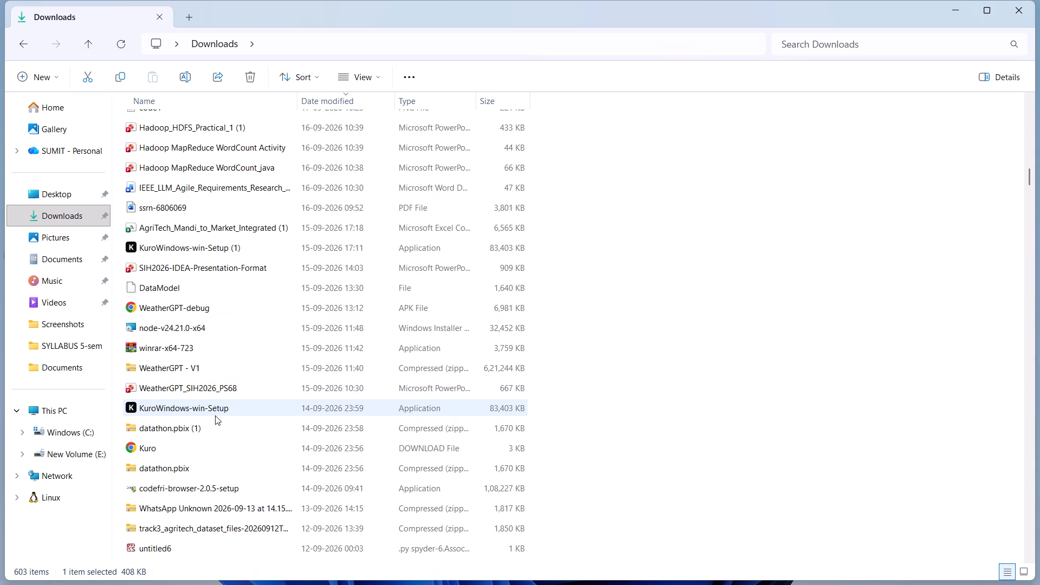
pyautogui.scroll(9, 215, 415)
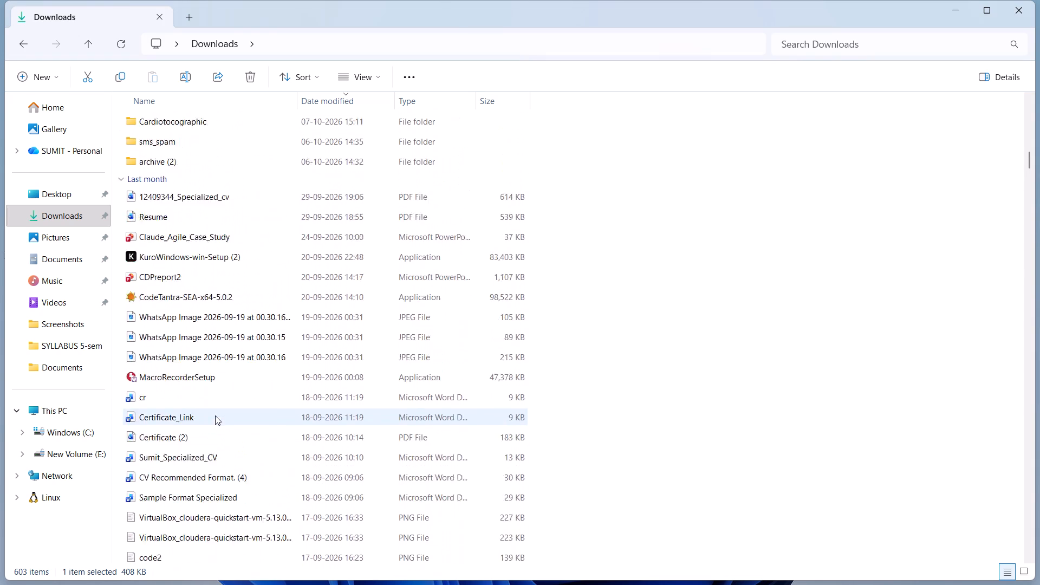
pyautogui.scroll(2, 215, 415)
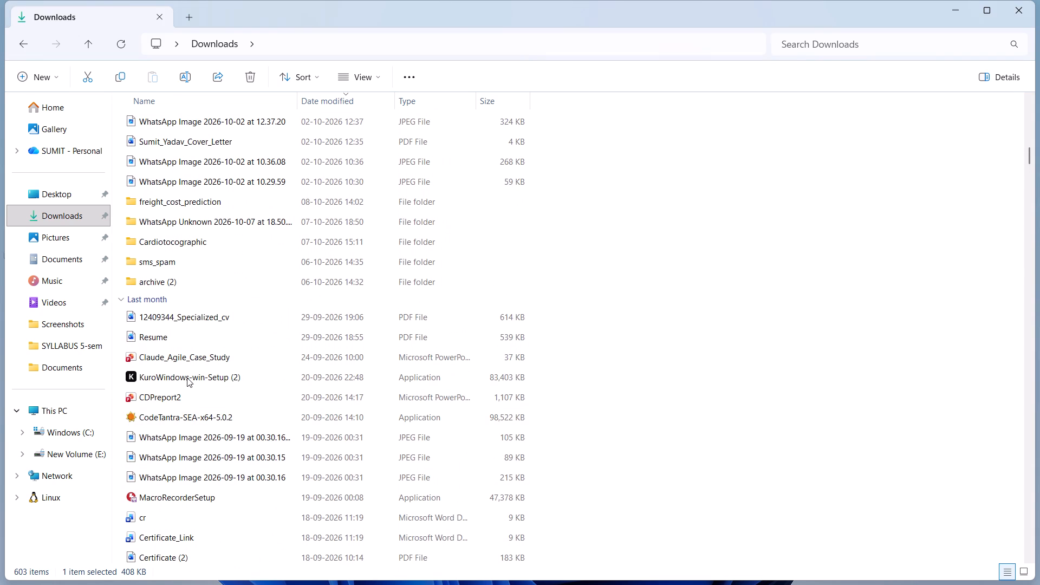
pyautogui.scroll(7, 187, 378)
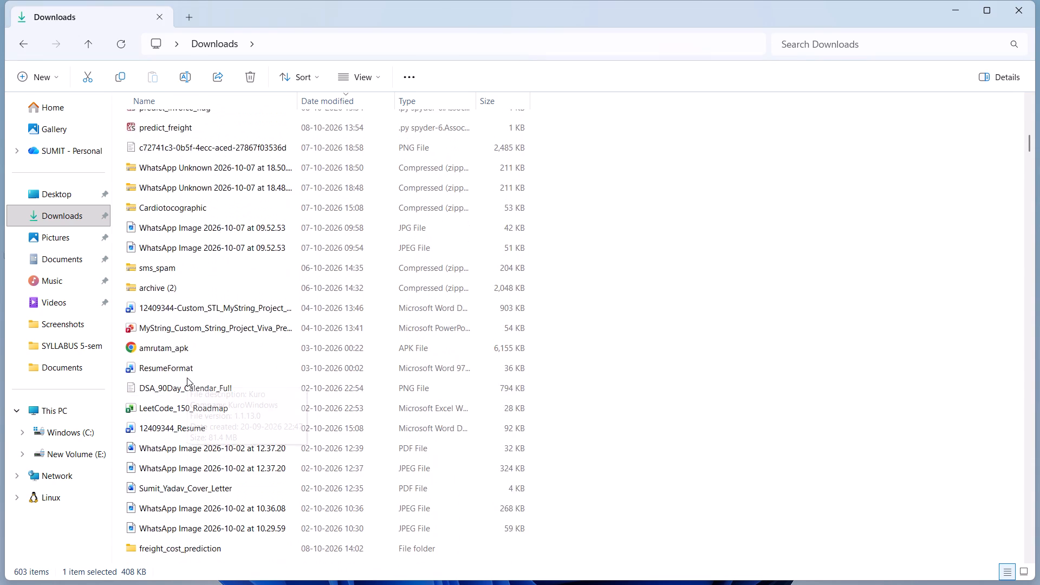
pyautogui.scroll(7, 187, 378)
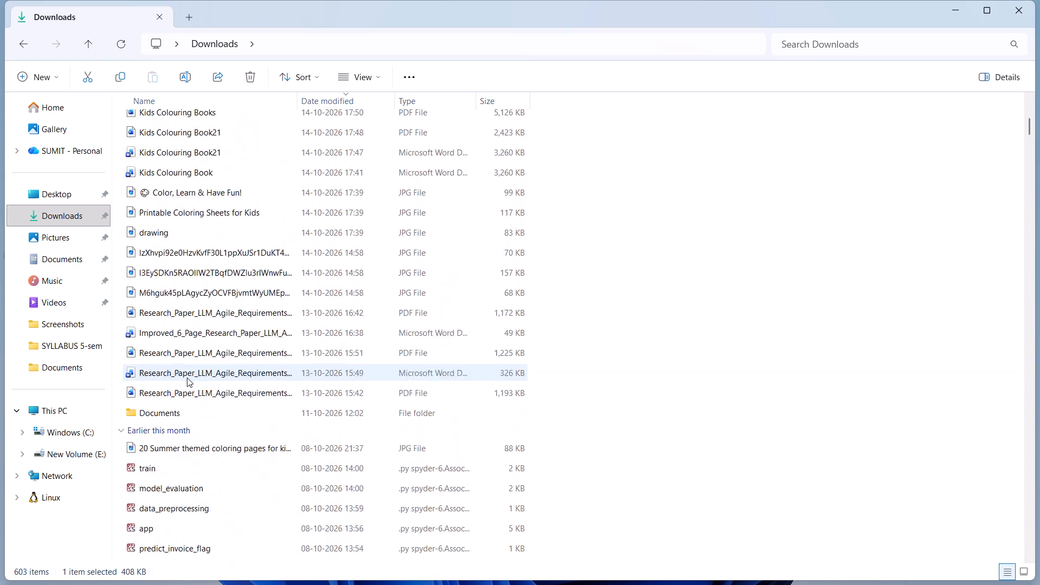
pyautogui.scroll(2, 187, 378)
pyautogui.scroll(-1, 288, 458)
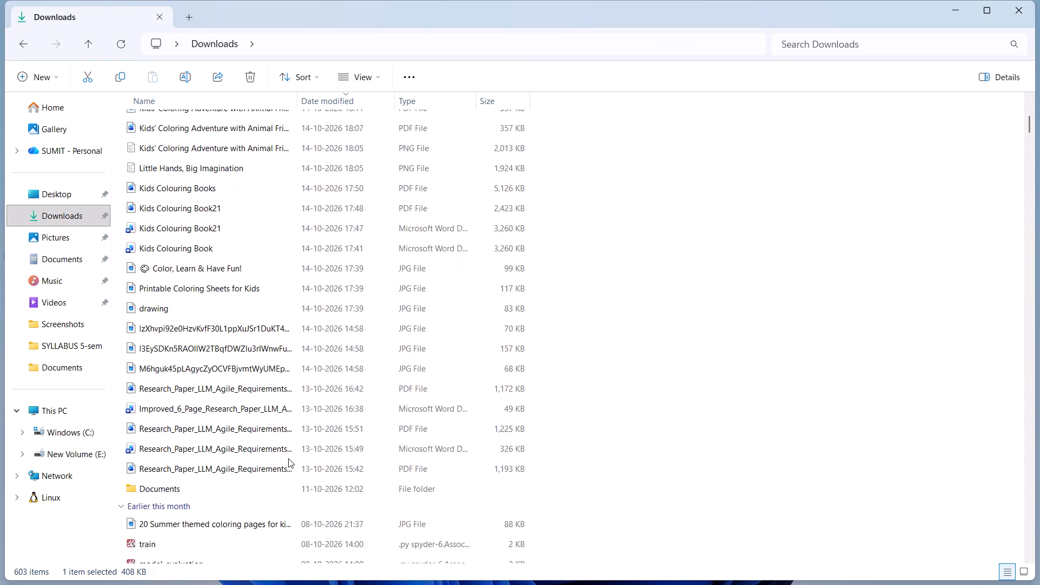
pyautogui.scroll(-1, 288, 458)
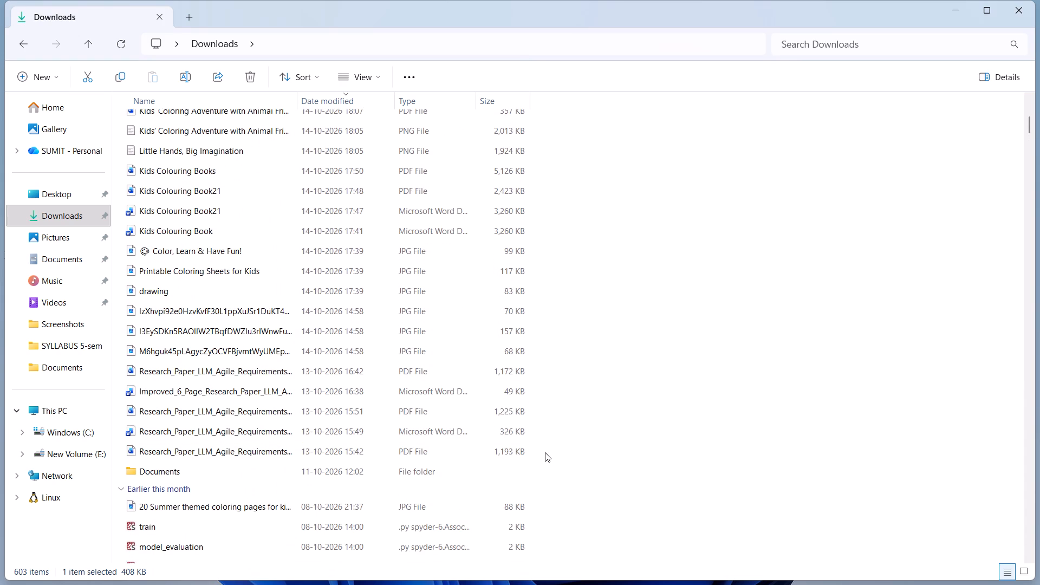
pyautogui.moveTo(545, 452); pyautogui.dragTo(440, 312)
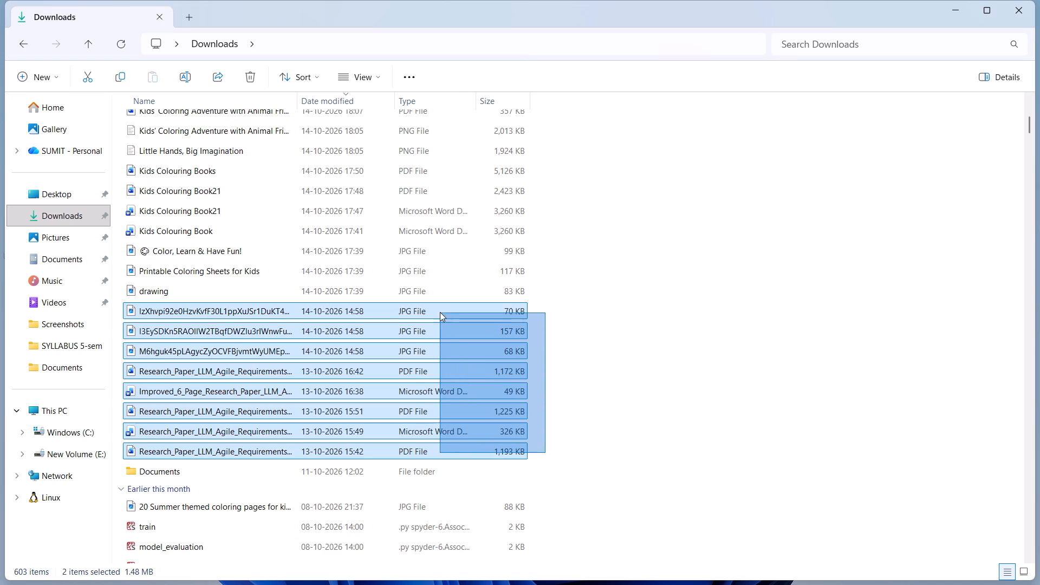
pyautogui.moveTo(440, 312); pyautogui.dragTo(379, 104)
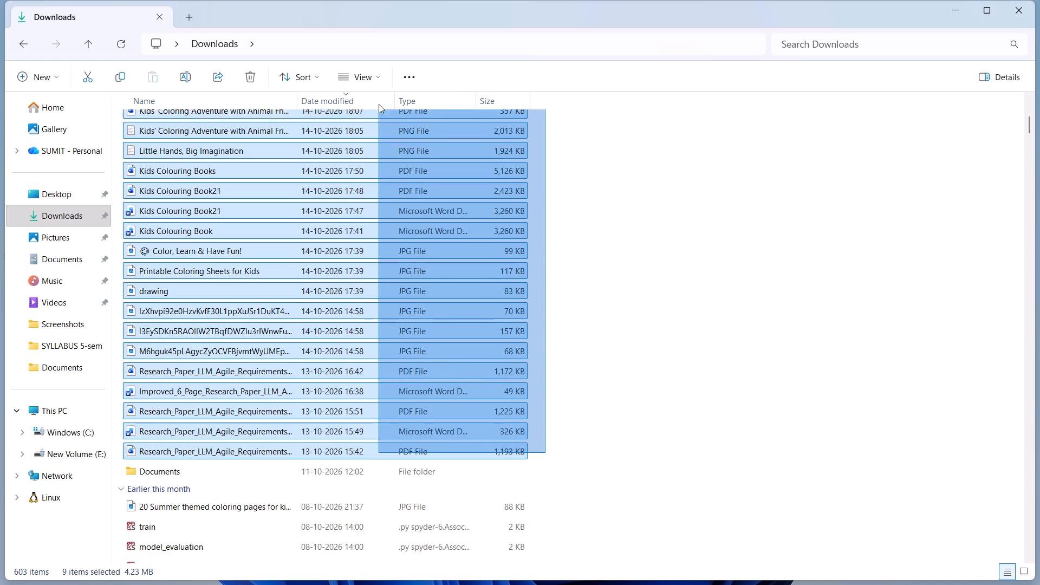
pyautogui.moveTo(379, 104); pyautogui.dragTo(316, 344)
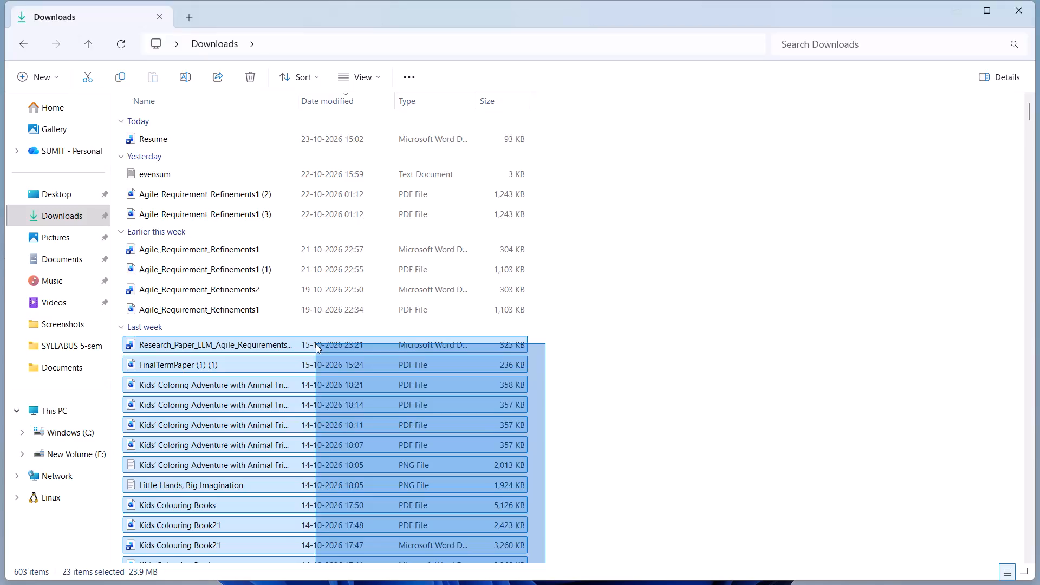
pyautogui.moveTo(316, 344); pyautogui.dragTo(314, 368)
pyautogui.rightClick(314, 368)
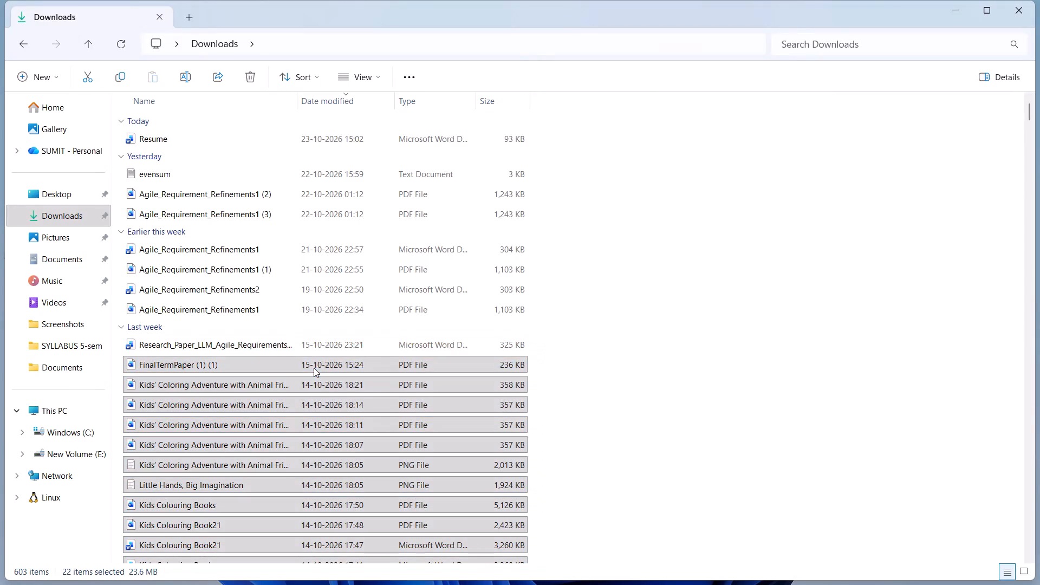
pyautogui.click(508, 386)
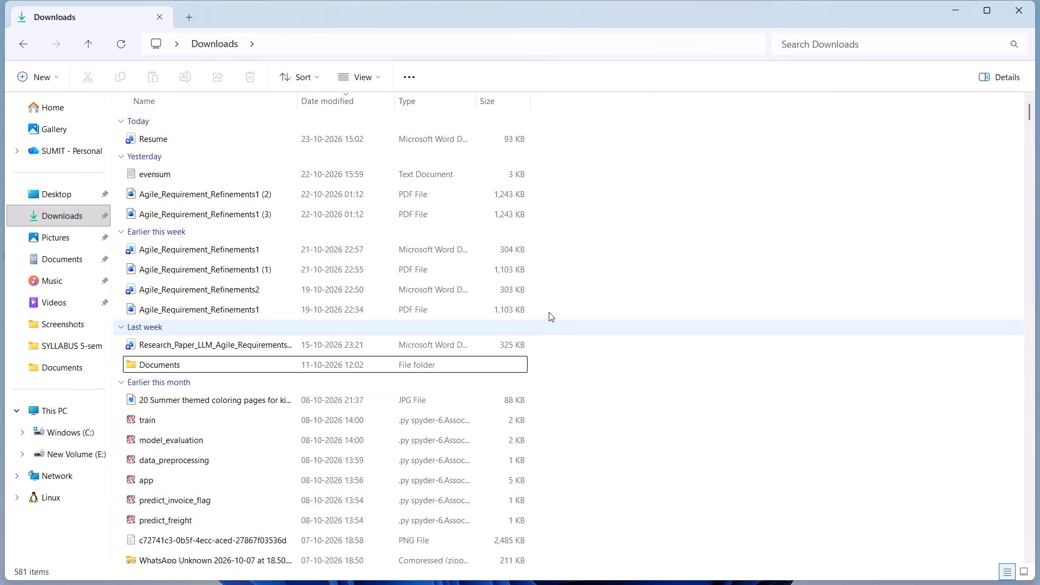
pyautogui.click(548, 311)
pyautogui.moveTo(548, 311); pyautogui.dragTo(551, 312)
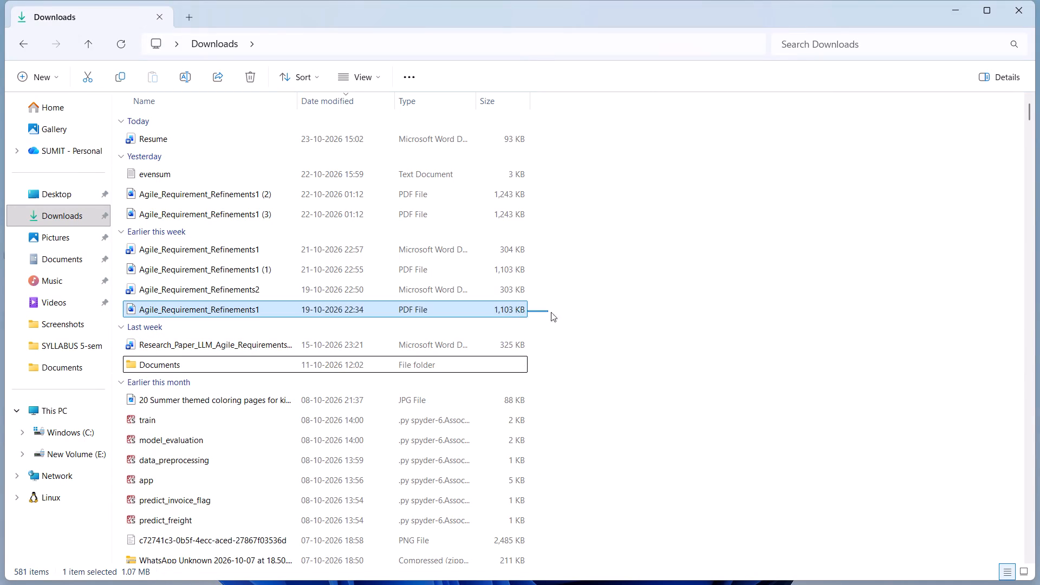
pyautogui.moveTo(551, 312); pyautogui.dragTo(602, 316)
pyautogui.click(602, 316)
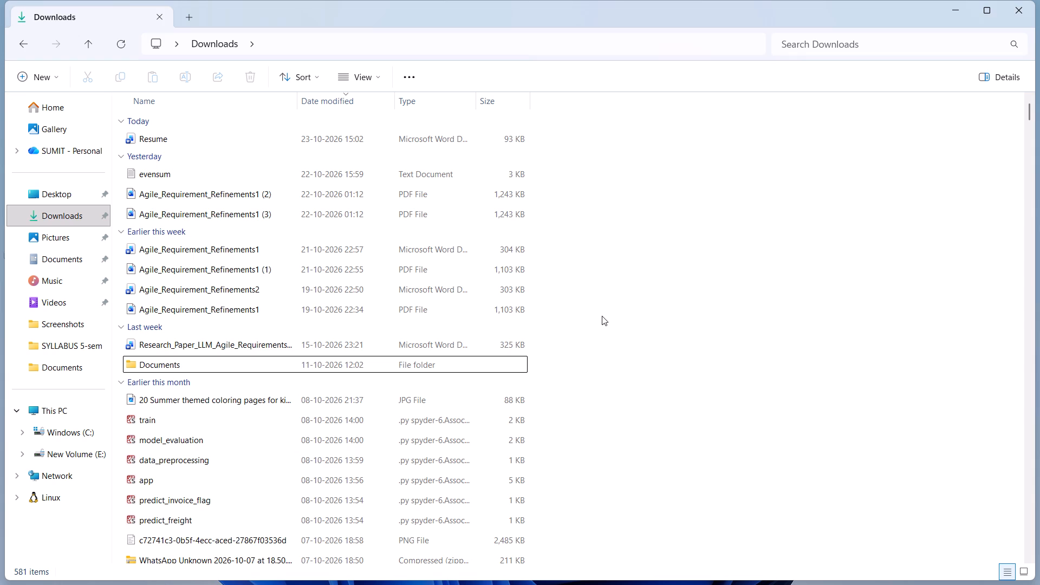
# Open the Word resume dated 23-10-2026 from Downloads to review its sections and header, and close it without saving, along with the Downloads window.
pyautogui.scroll(3, 602, 316)
pyautogui.doubleClick(362, 144)
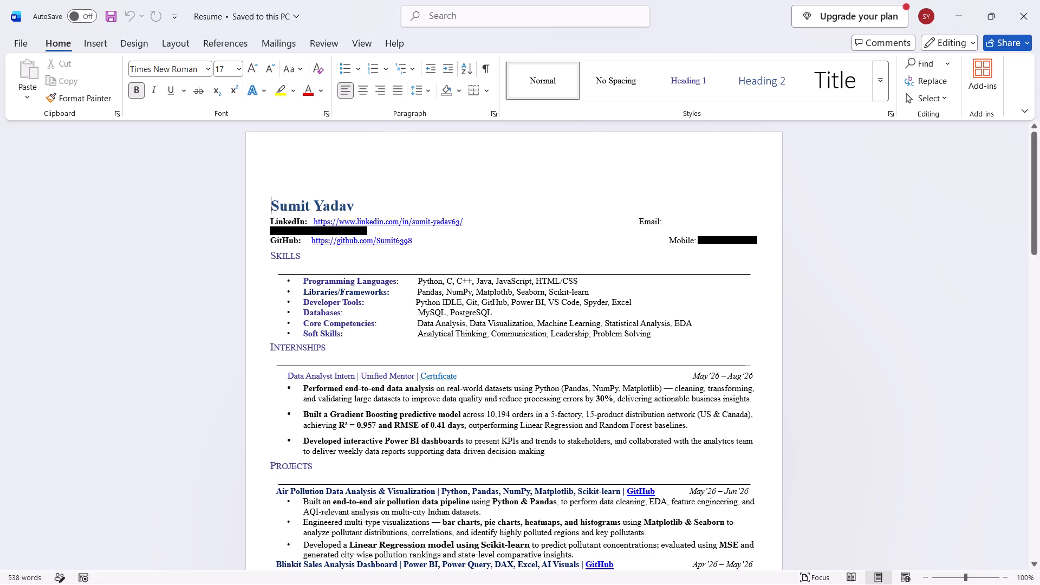
pyautogui.scroll(1, 413, 258)
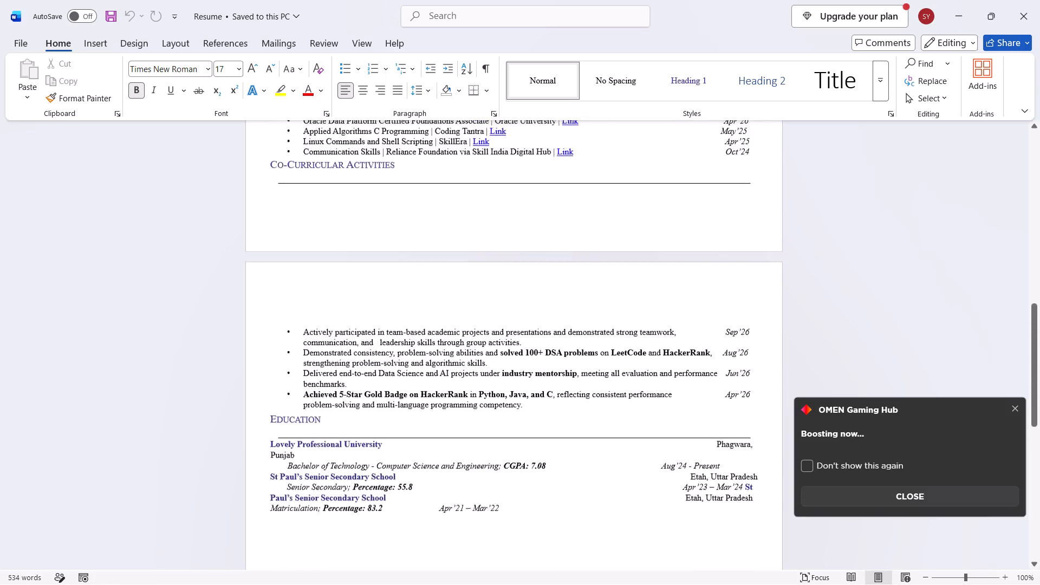
pyautogui.scroll(1, 413, 258)
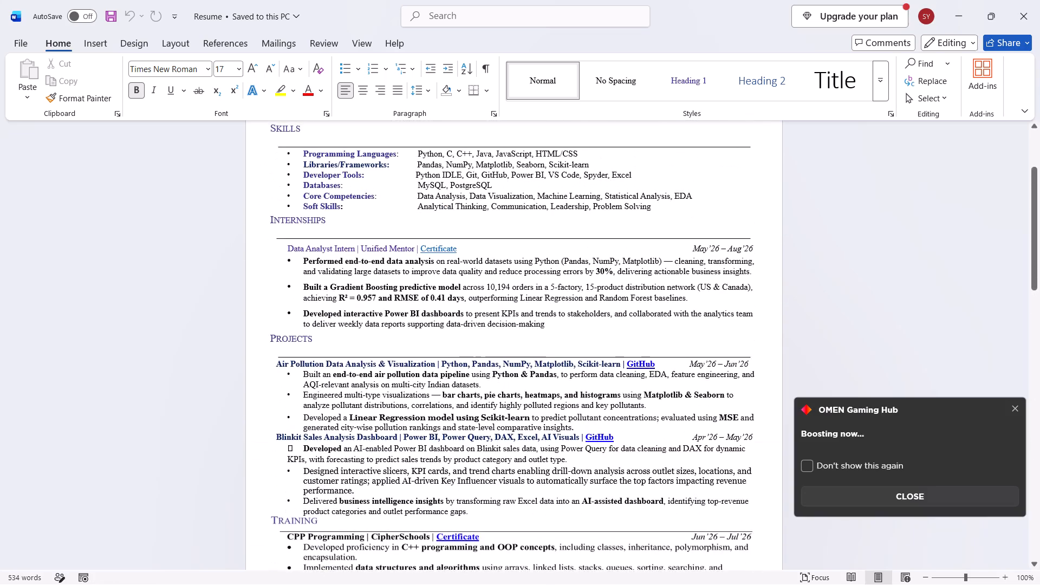
pyautogui.scroll(1, 375, 297)
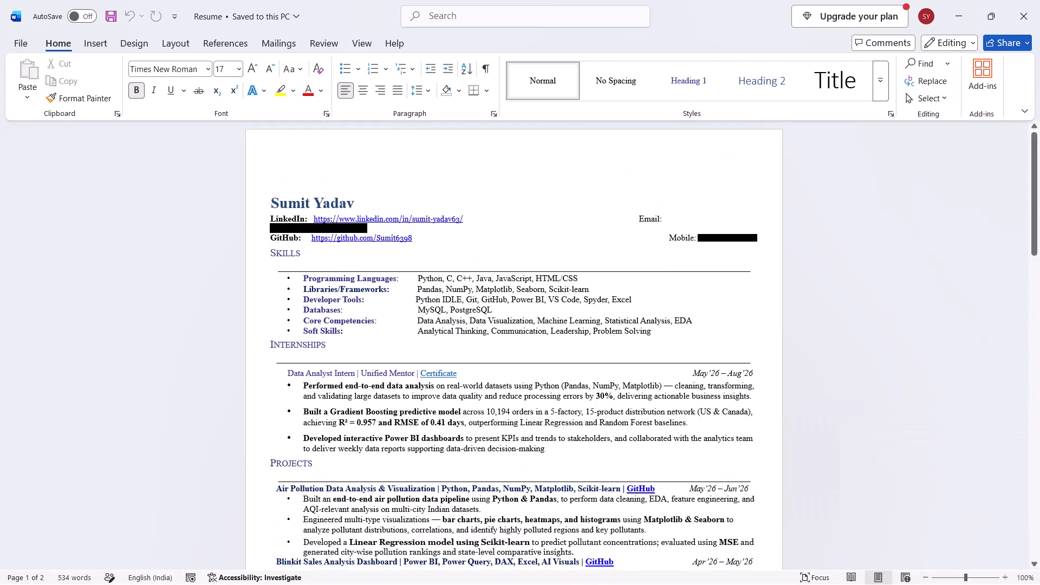
pyautogui.click(272, 170)
pyautogui.tripleClick(272, 170)
pyautogui.click(272, 170)
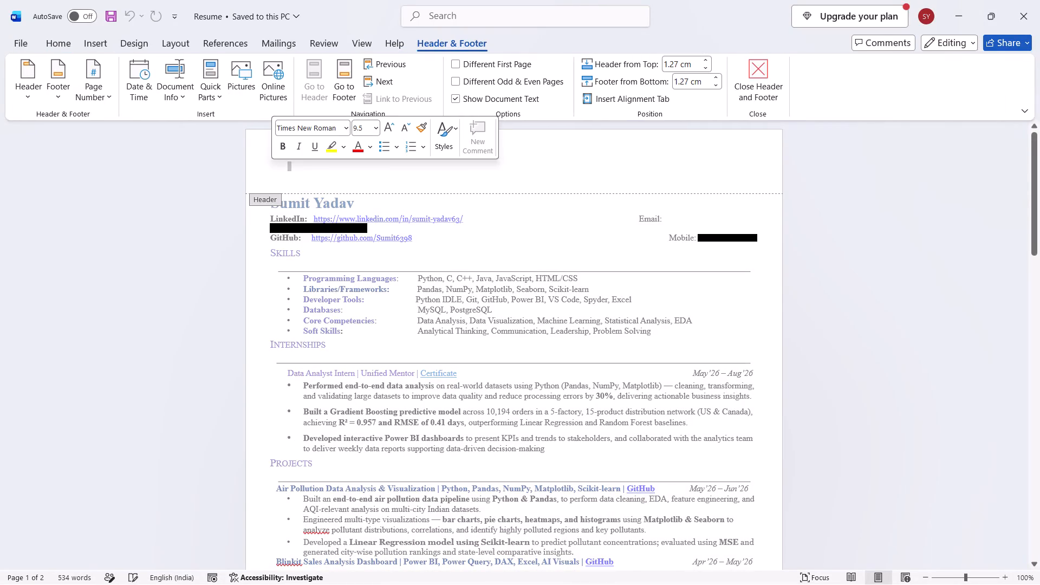
pyautogui.click(272, 170)
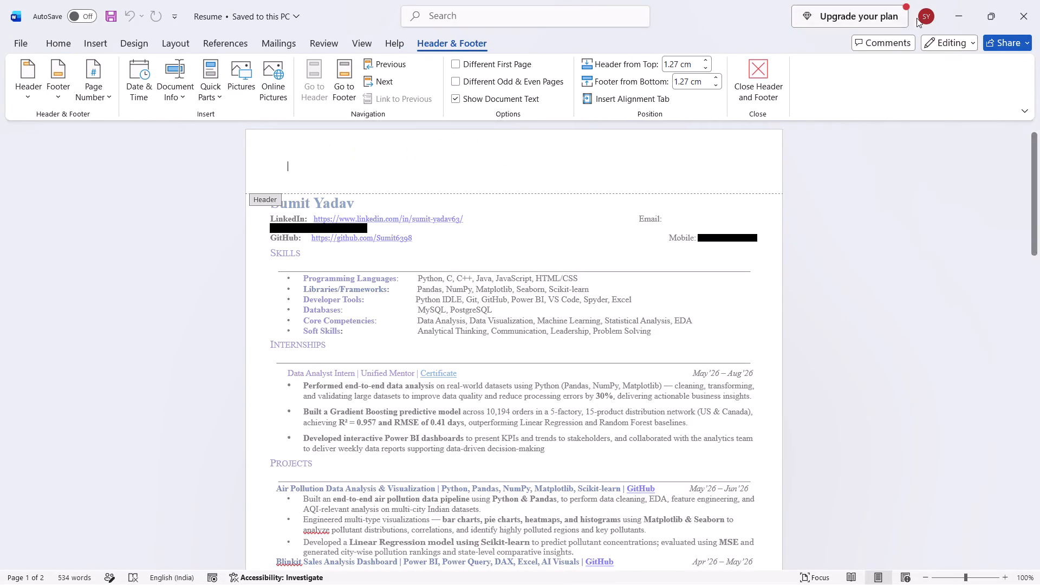
pyautogui.click(1025, 12)
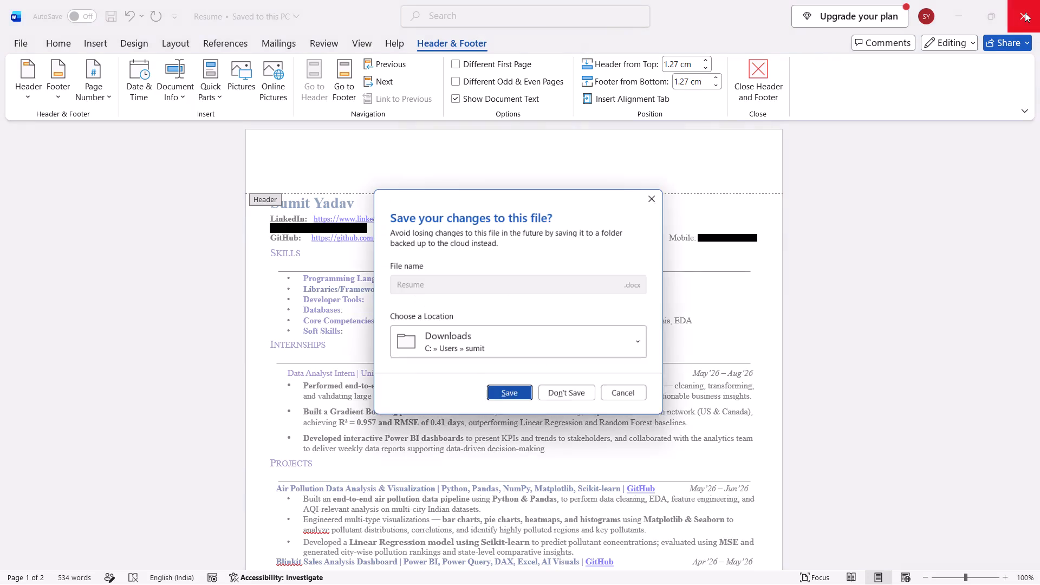
pyautogui.click(552, 401)
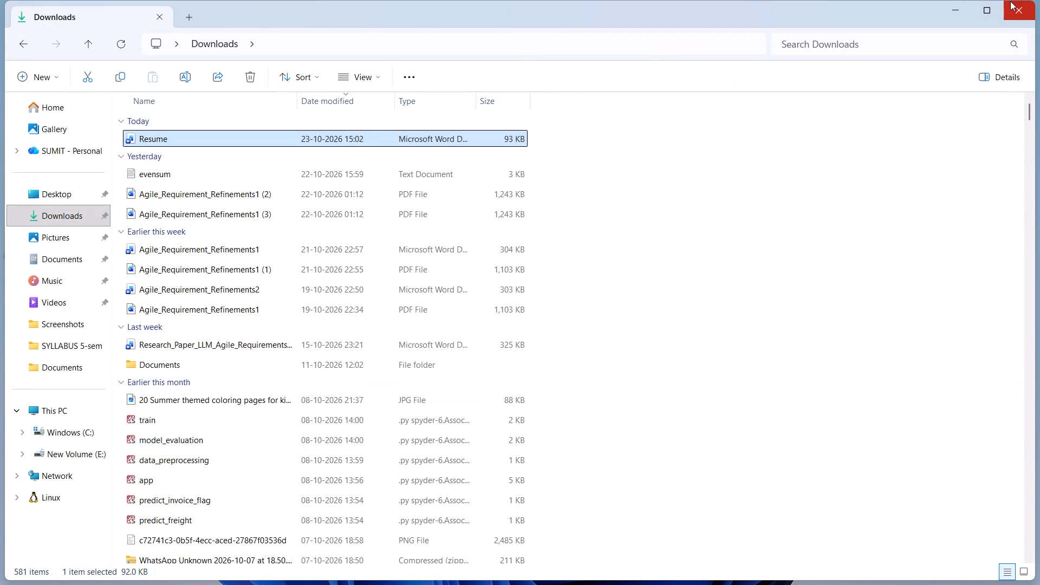
pyautogui.click(1010, 1)
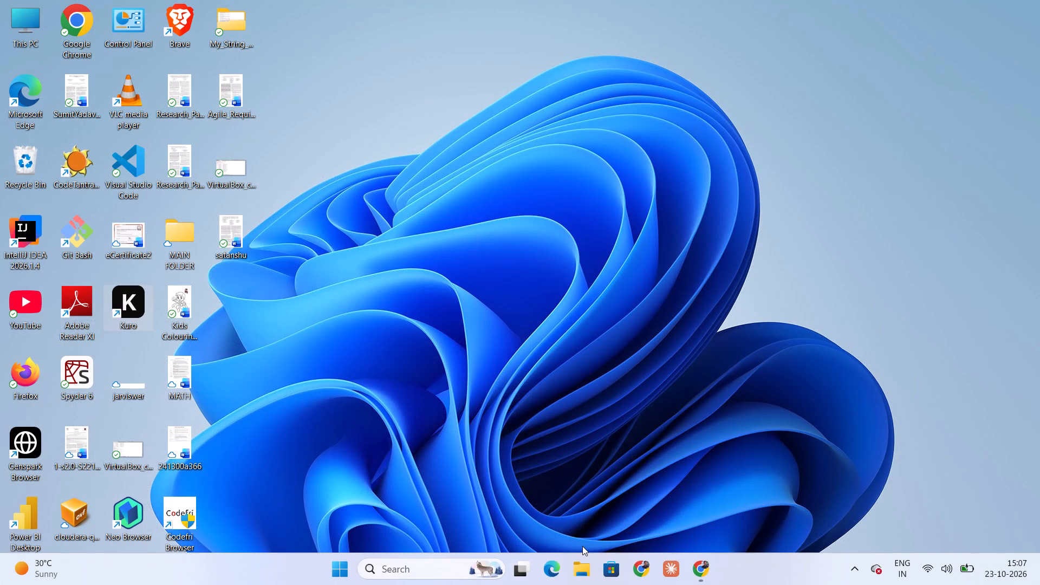
# Switch to Chrome and search Google for "word to pdf converter" in a new tab.
pyautogui.click(639, 574)
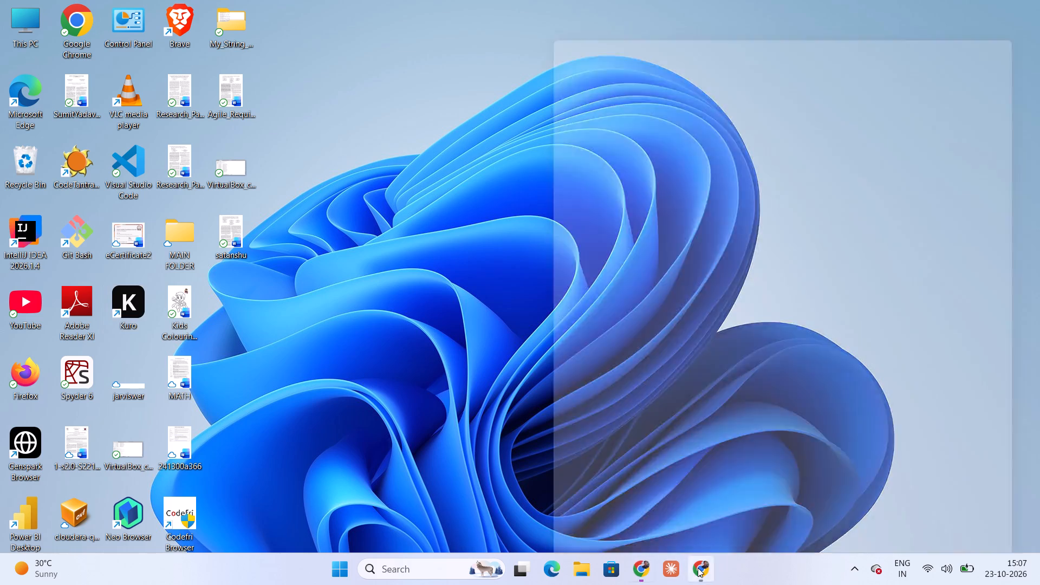
pyautogui.click(698, 568)
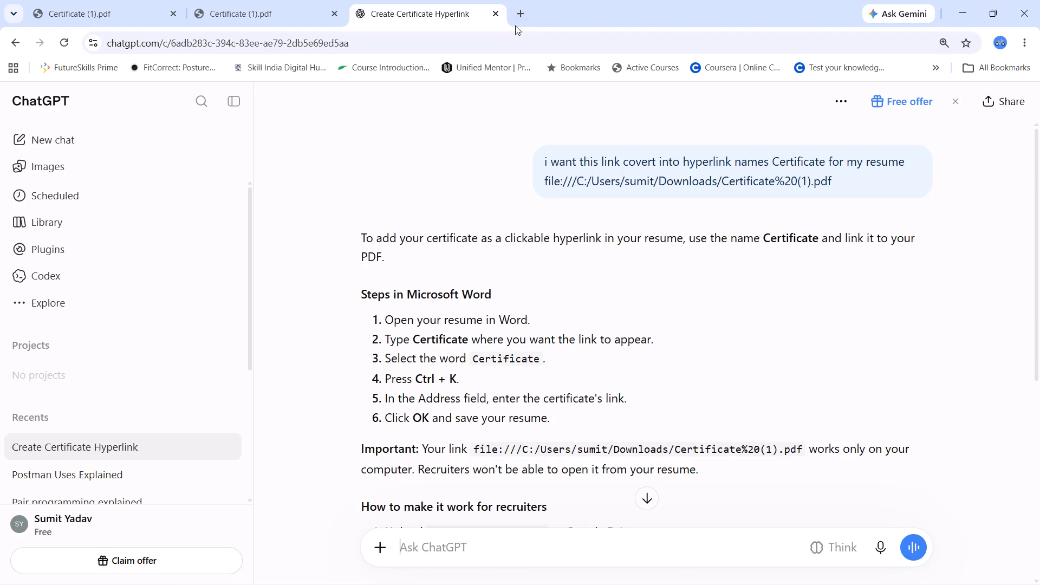
pyautogui.click(518, 10)
pyautogui.click(421, 282)
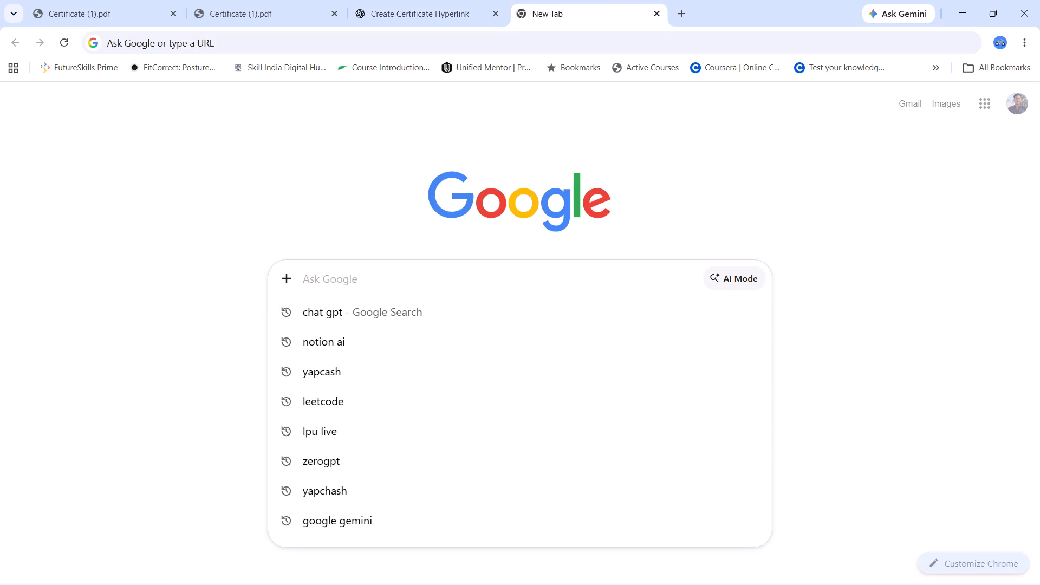
pyautogui.write('word to pdf')
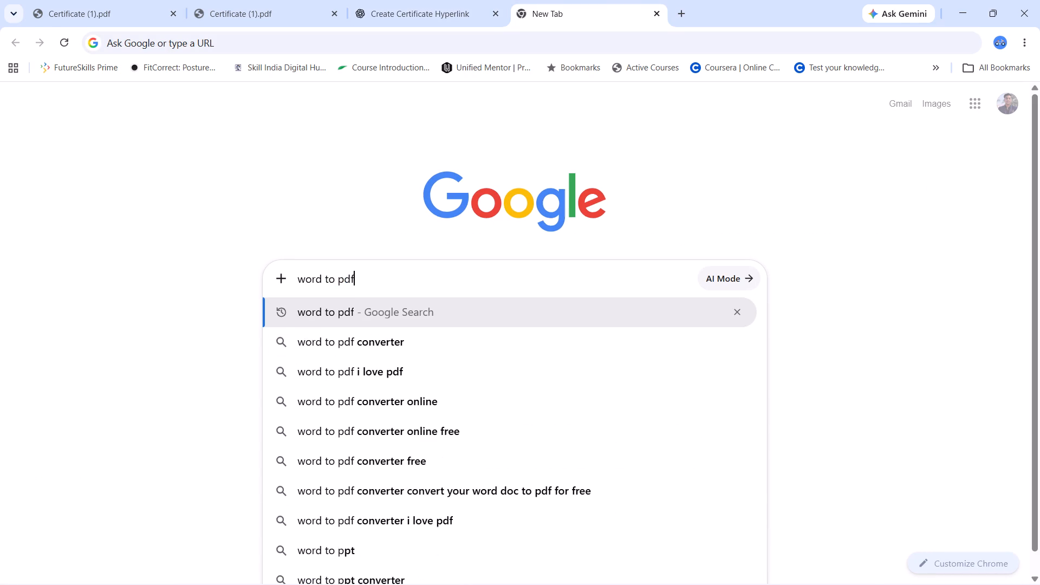
pyautogui.click(401, 346)
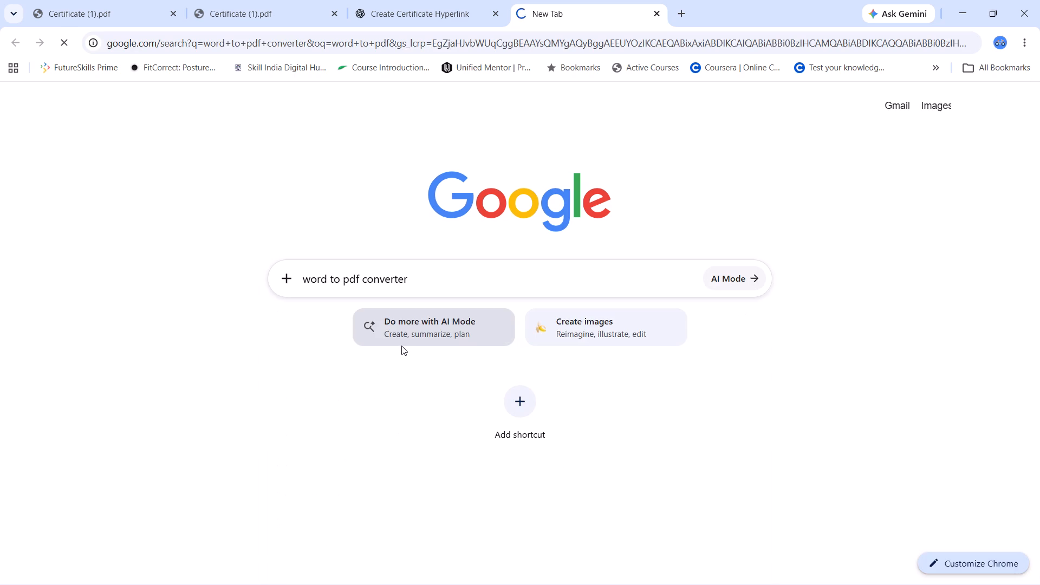
# Search Google for "pdf to word" in a new tab and open the iLovePDF PDF to Word converter.
pyautogui.click(679, 16)
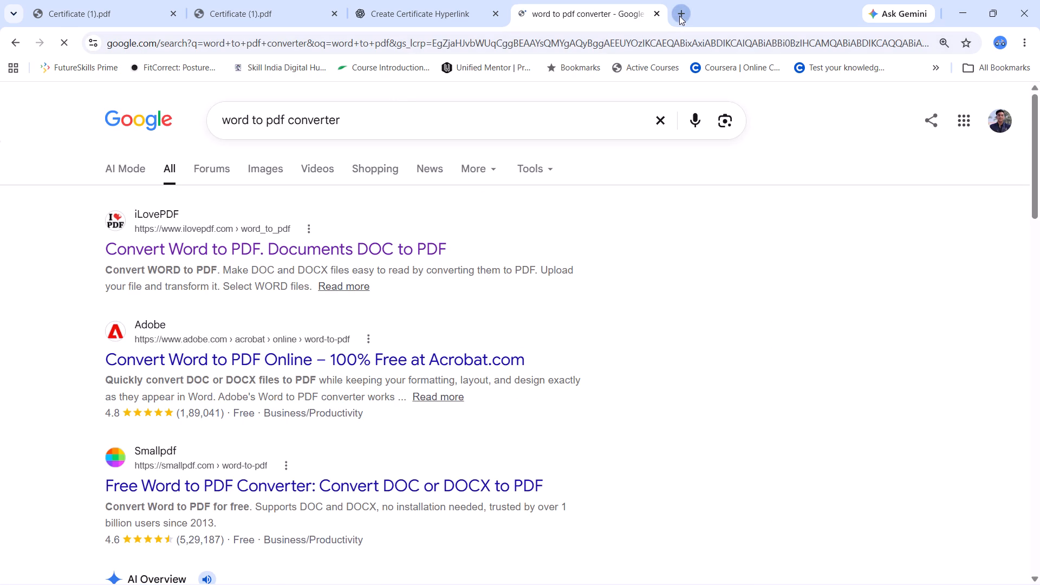
pyautogui.moveTo(440, 298); pyautogui.dragTo(419, 276)
pyautogui.click(419, 276)
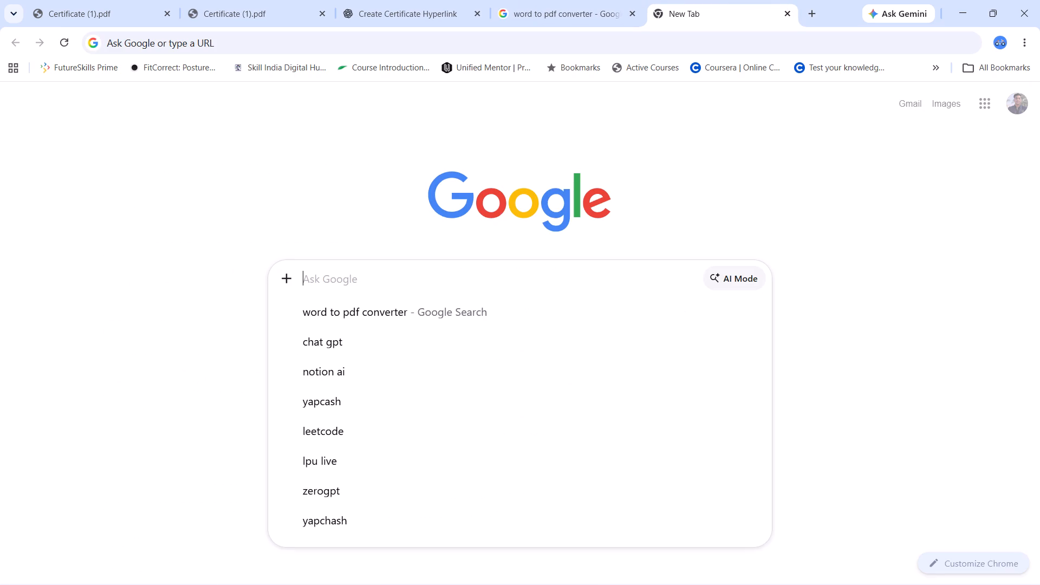
pyautogui.write('pdf to word')
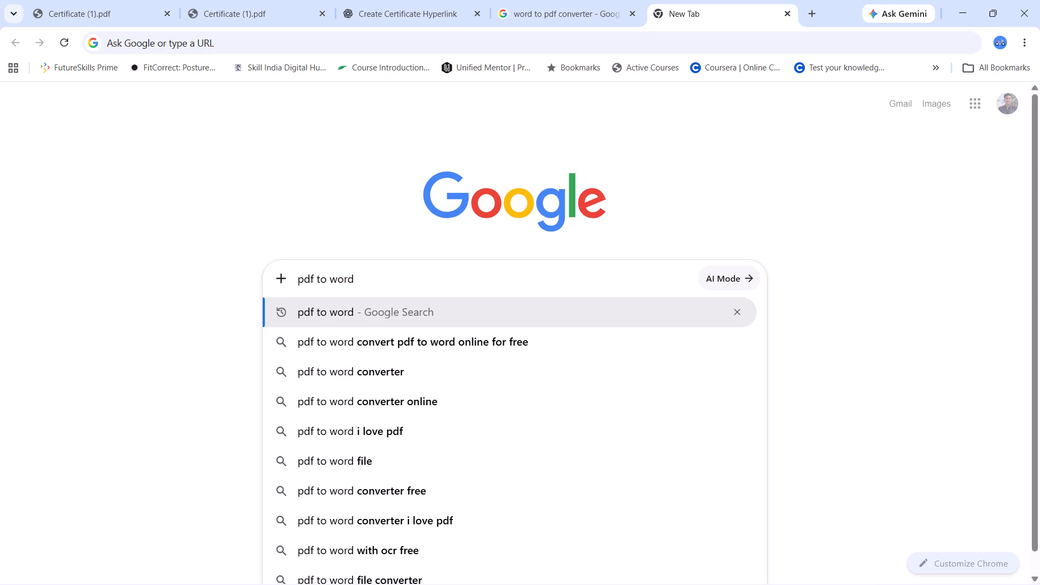
pyautogui.press('Return')
pyautogui.click(342, 256)
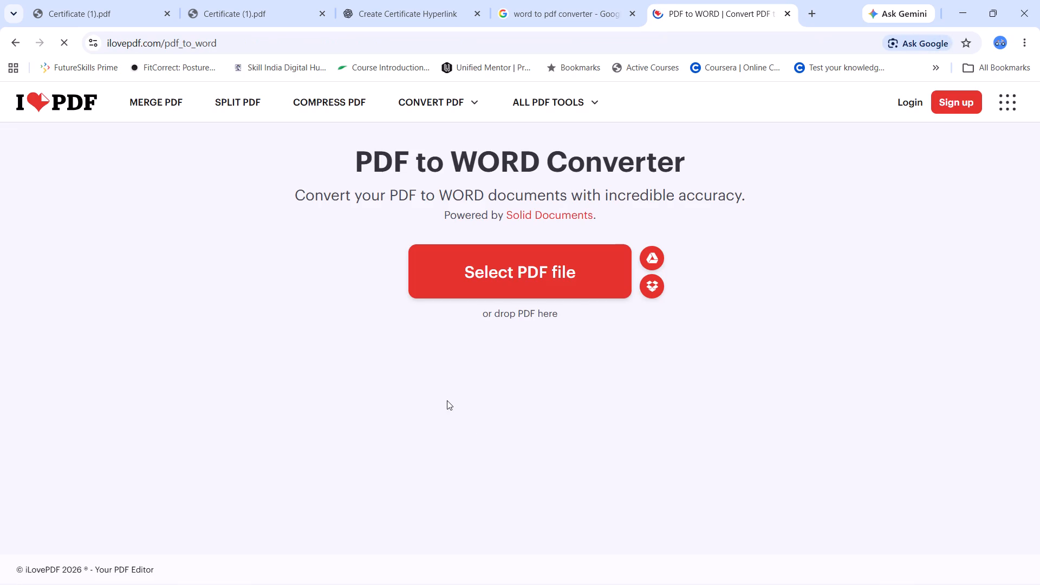
pyautogui.click(523, 261)
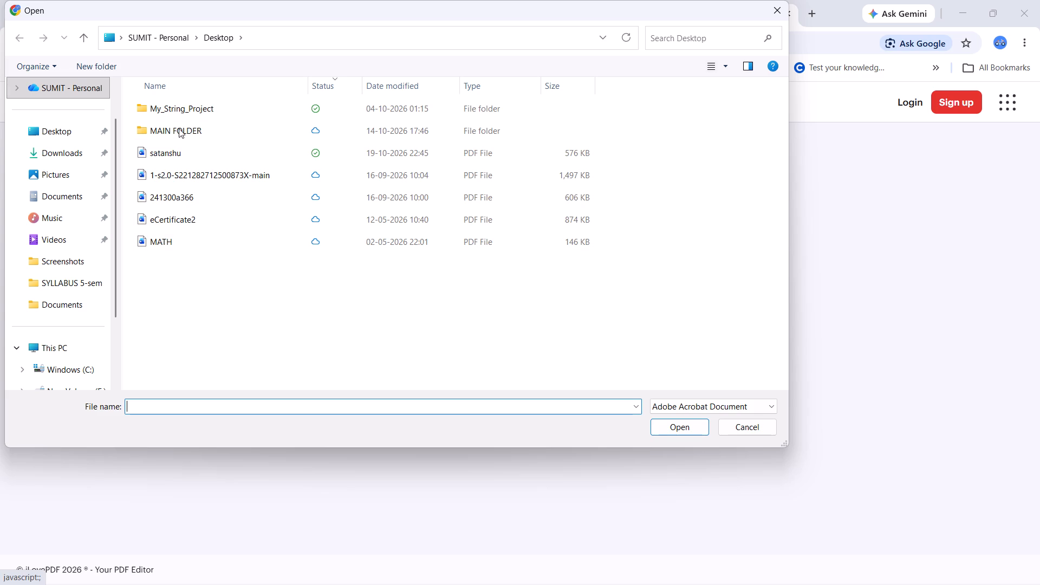
pyautogui.doubleClick(179, 128)
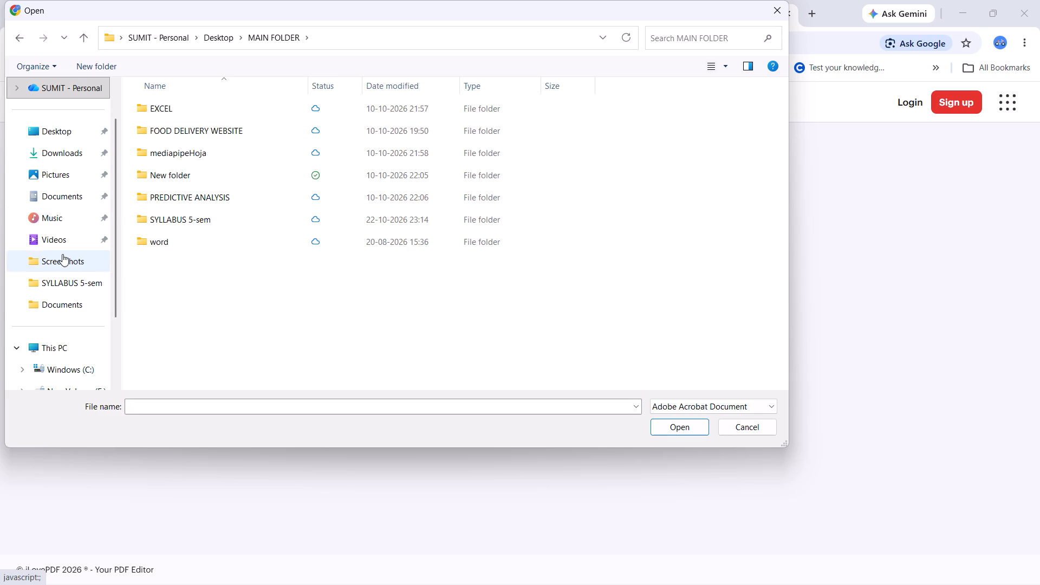
pyautogui.click(54, 149)
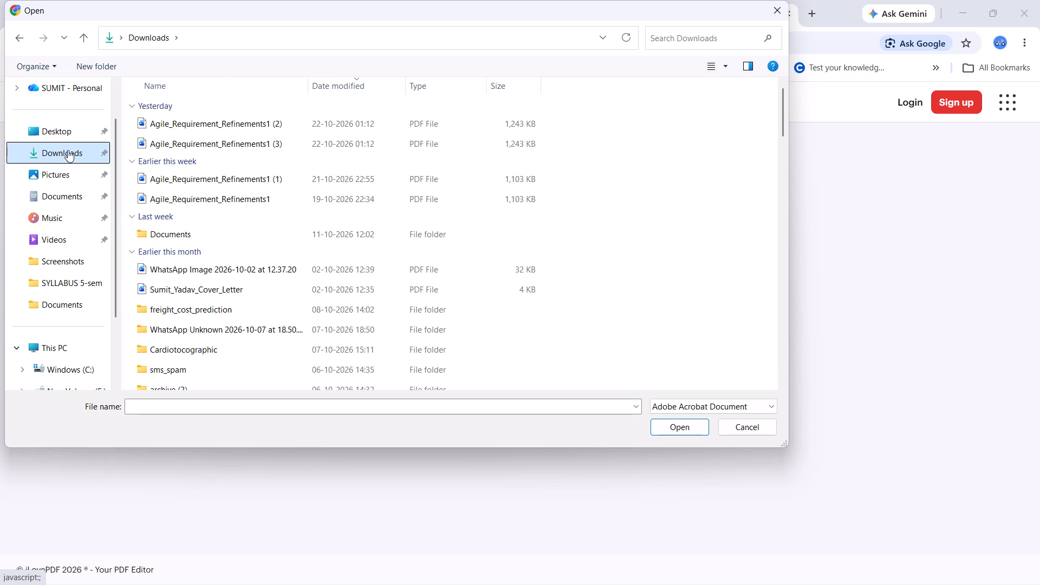
pyautogui.scroll(-1, 188, 192)
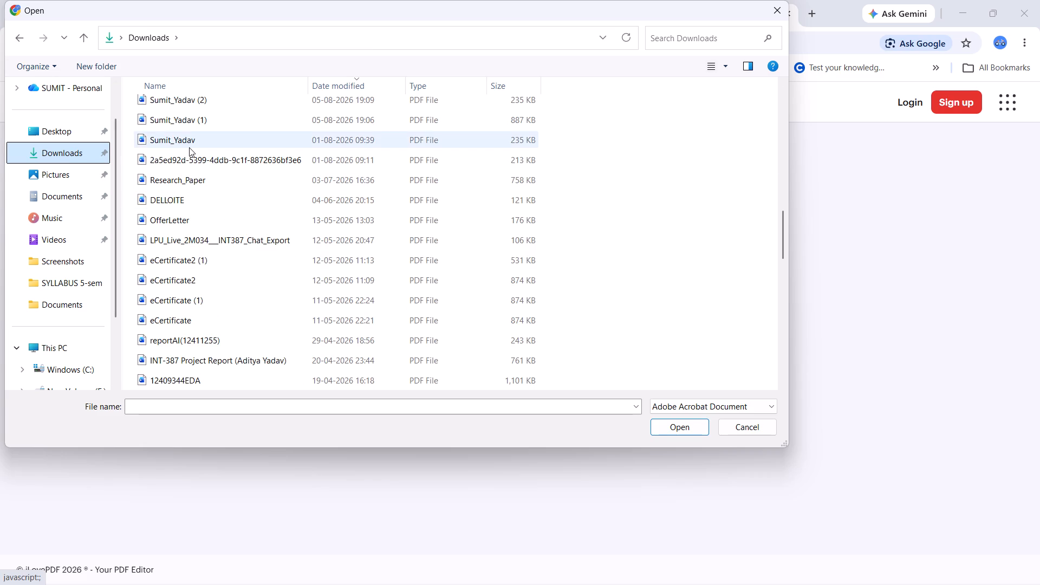
pyautogui.scroll(1, 204, 144)
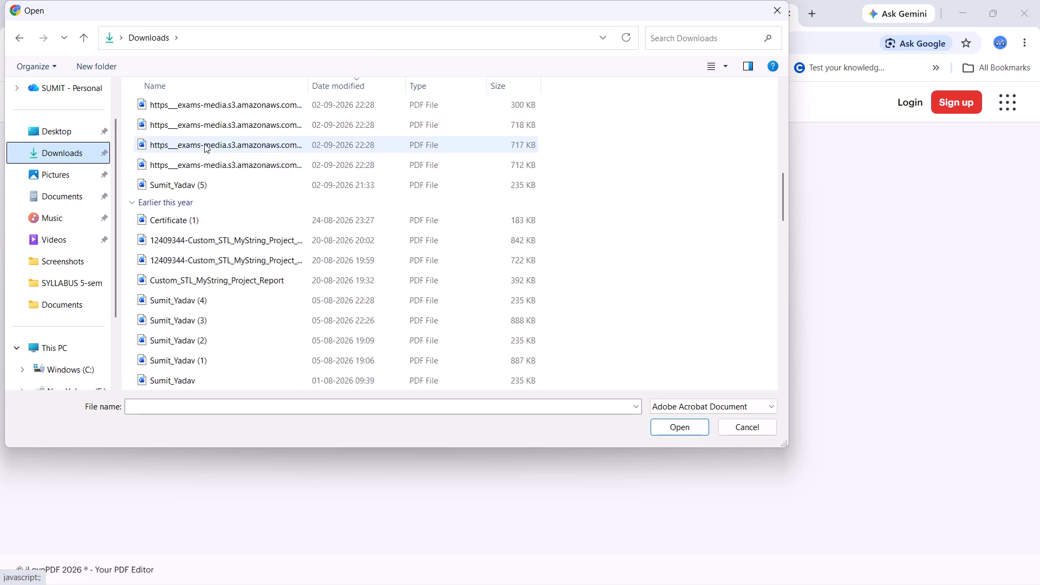
pyautogui.scroll(-1, 204, 144)
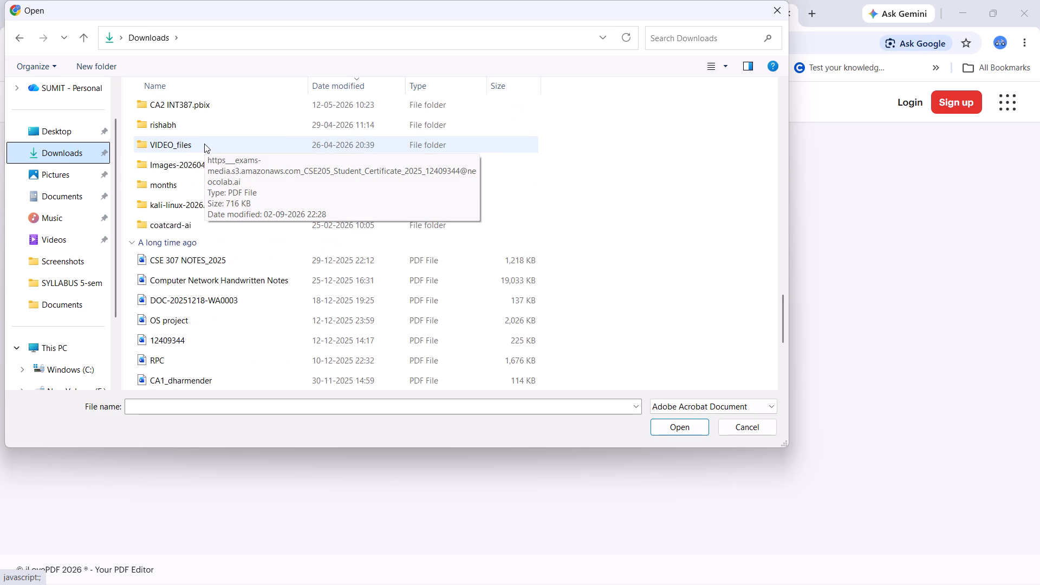
pyautogui.scroll(1, 204, 144)
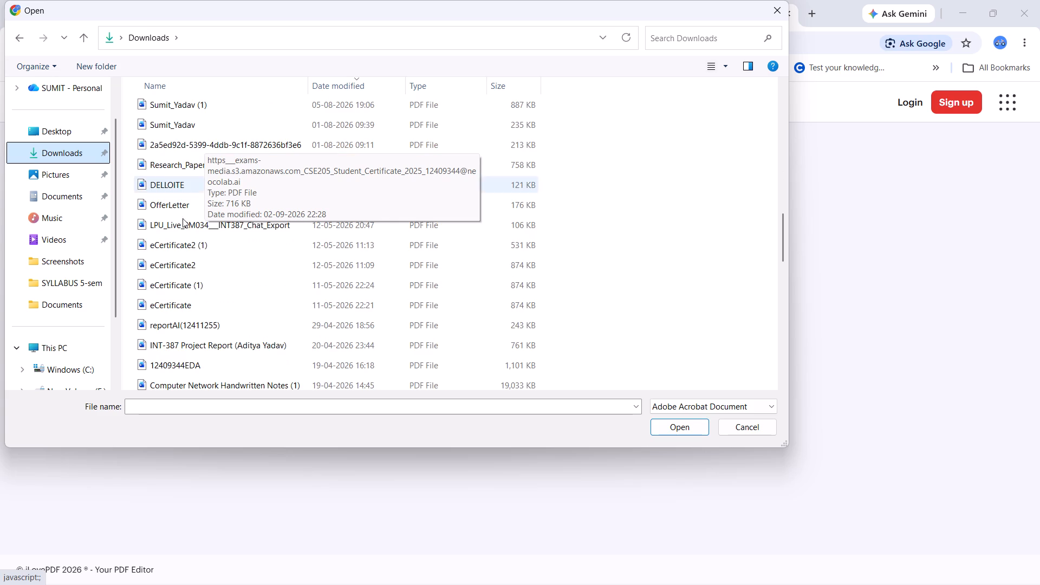
pyautogui.scroll(4, 175, 265)
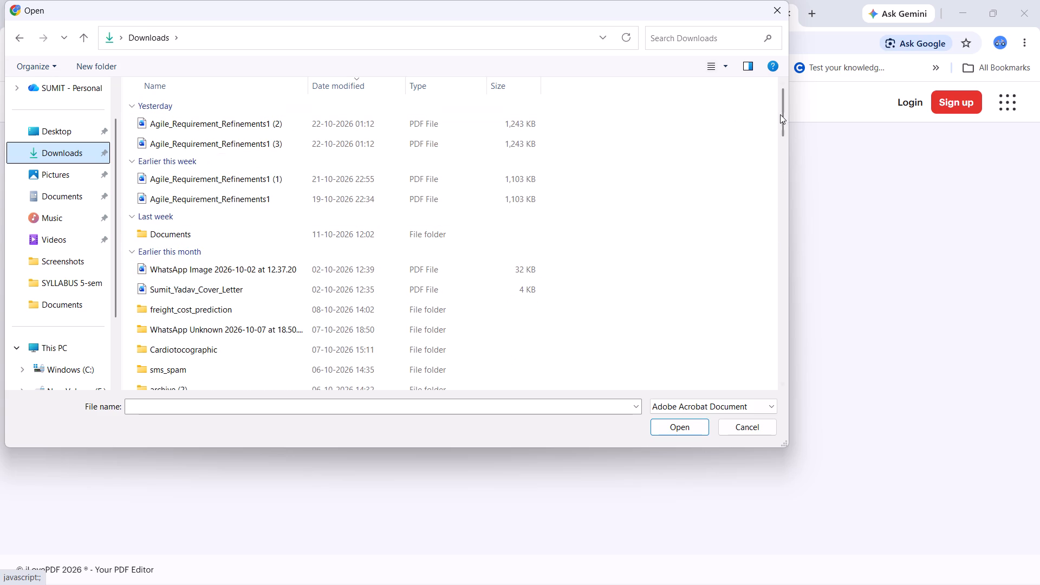
pyautogui.moveTo(782, 114); pyautogui.dragTo(783, 155)
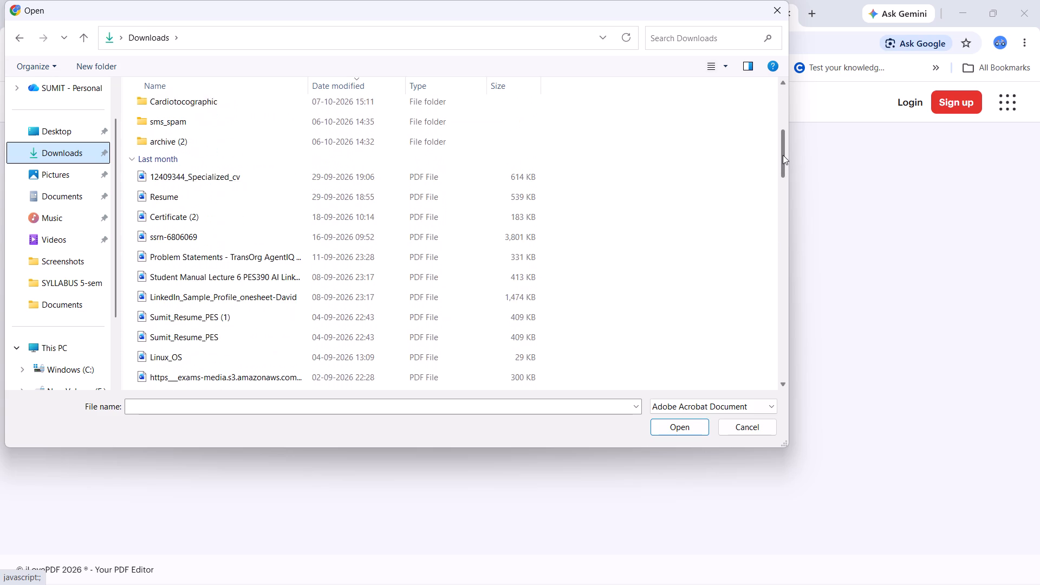
pyautogui.moveTo(783, 155); pyautogui.dragTo(783, 157)
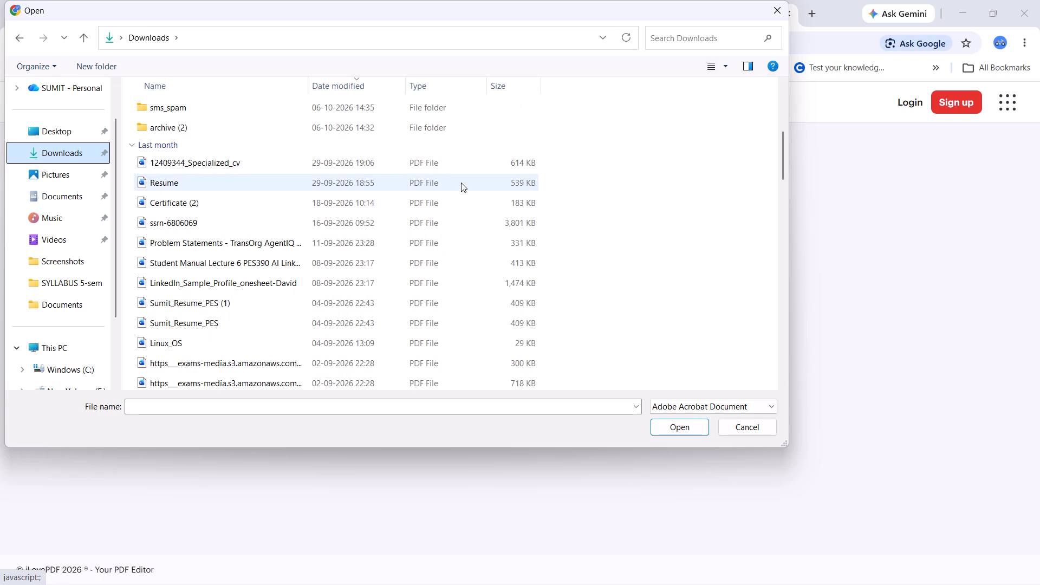
pyautogui.click(461, 183)
pyautogui.click(688, 427)
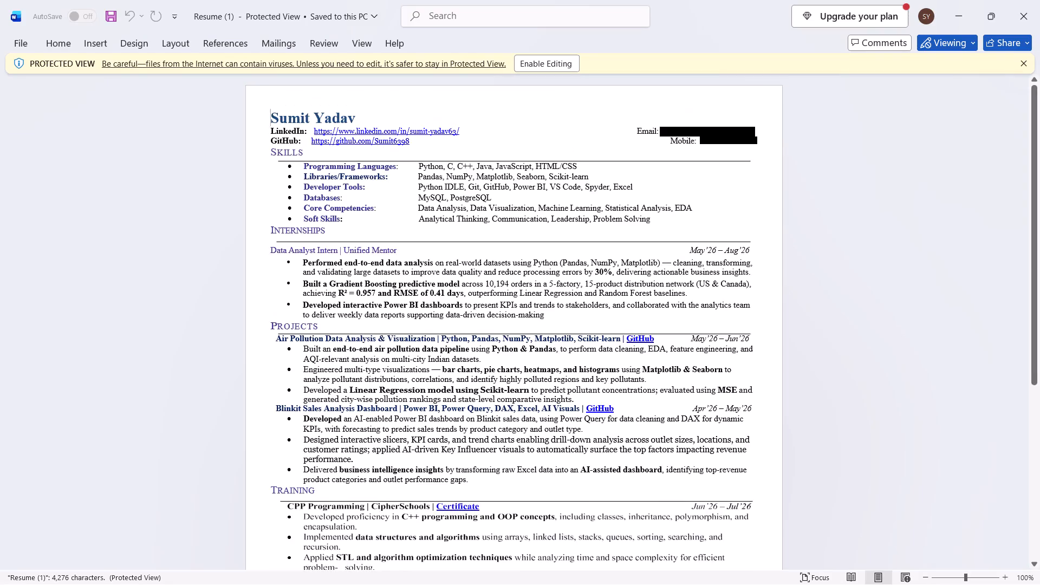
pyautogui.scroll(-4, 393, 288)
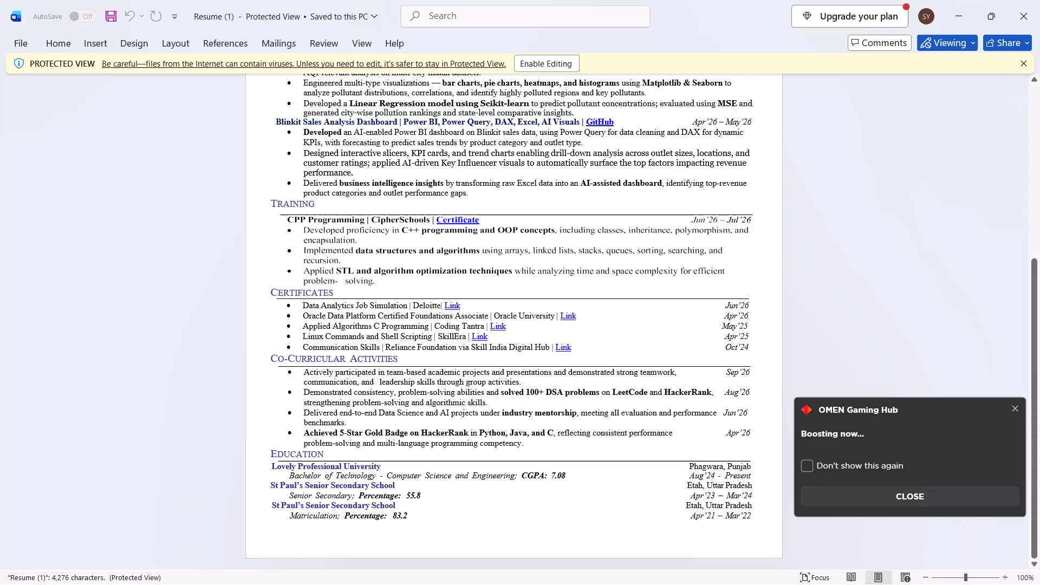
pyautogui.scroll(-1, 393, 288)
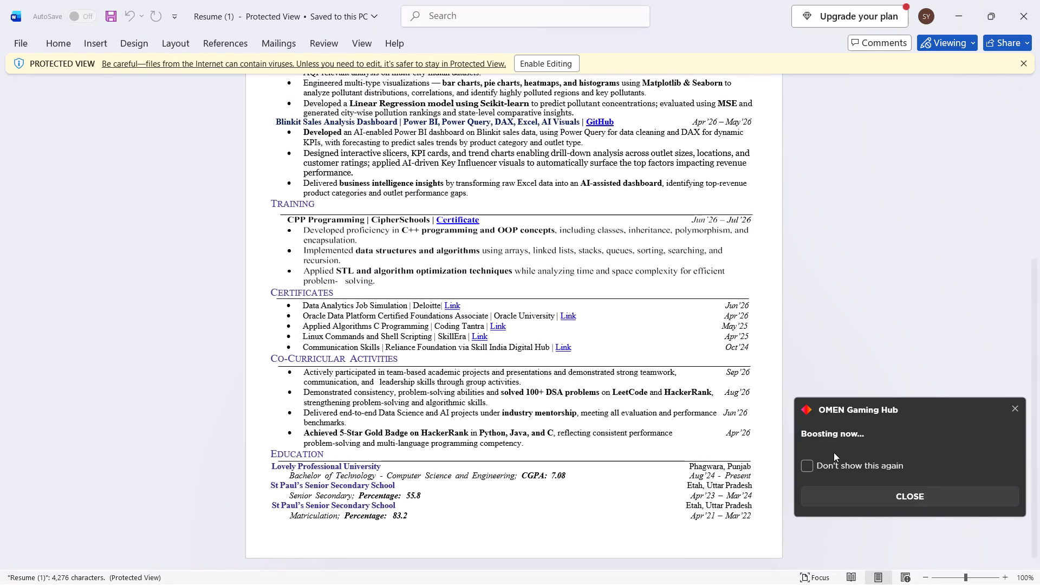
pyautogui.click(1016, 405)
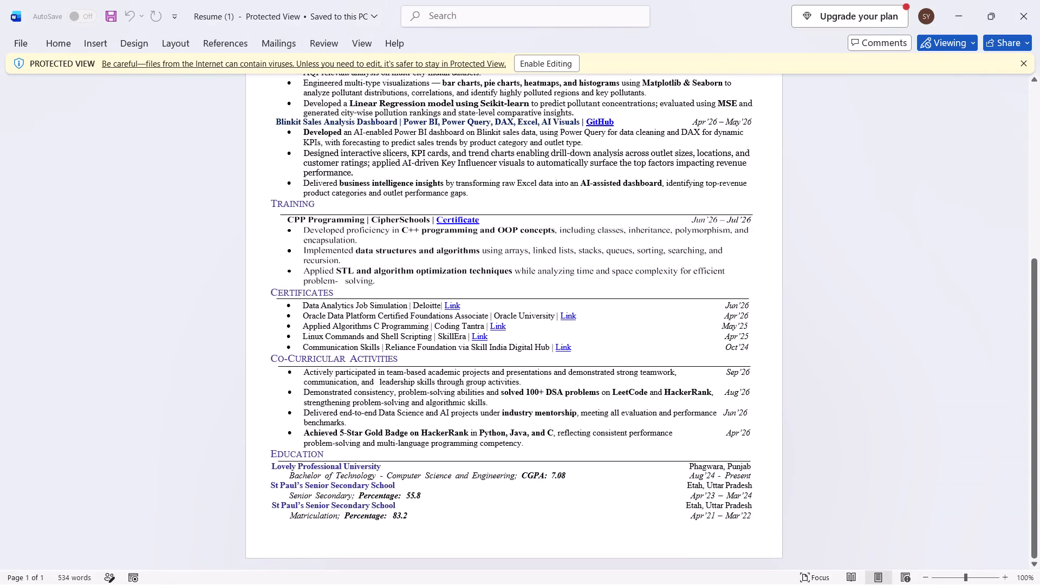
pyautogui.scroll(1, 725, 403)
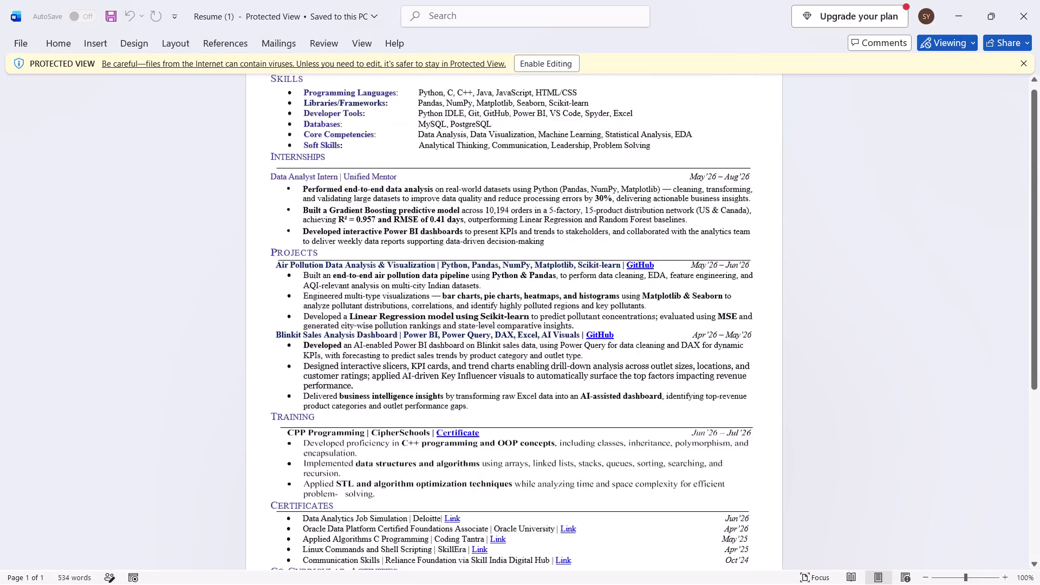
pyautogui.scroll(1, 725, 403)
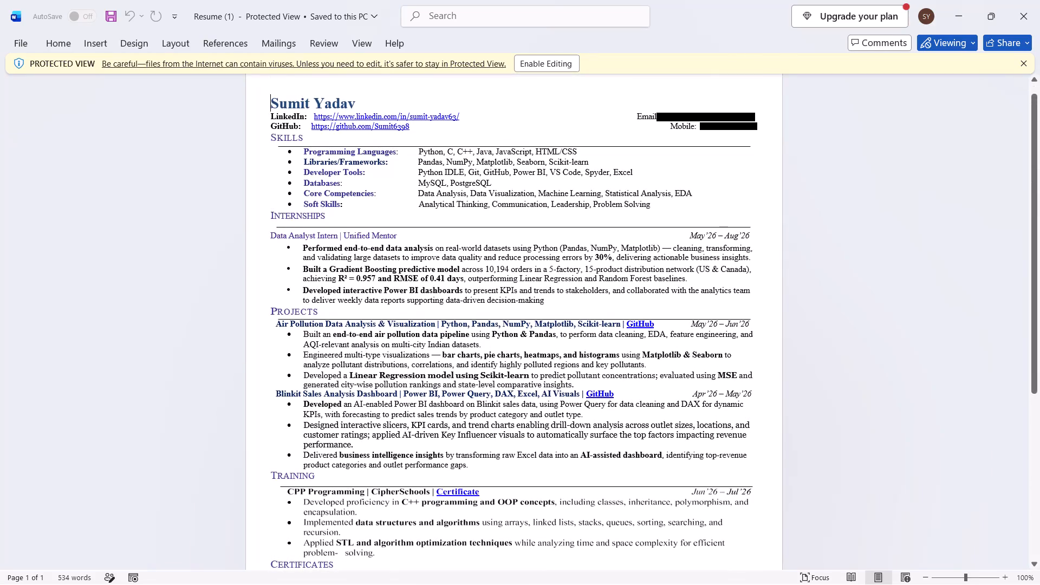
# Enable editing in Resume (1) and add a " | " separator after Unified Mentor in the Internships entry.
pyautogui.click(396, 237)
pyautogui.press('space')
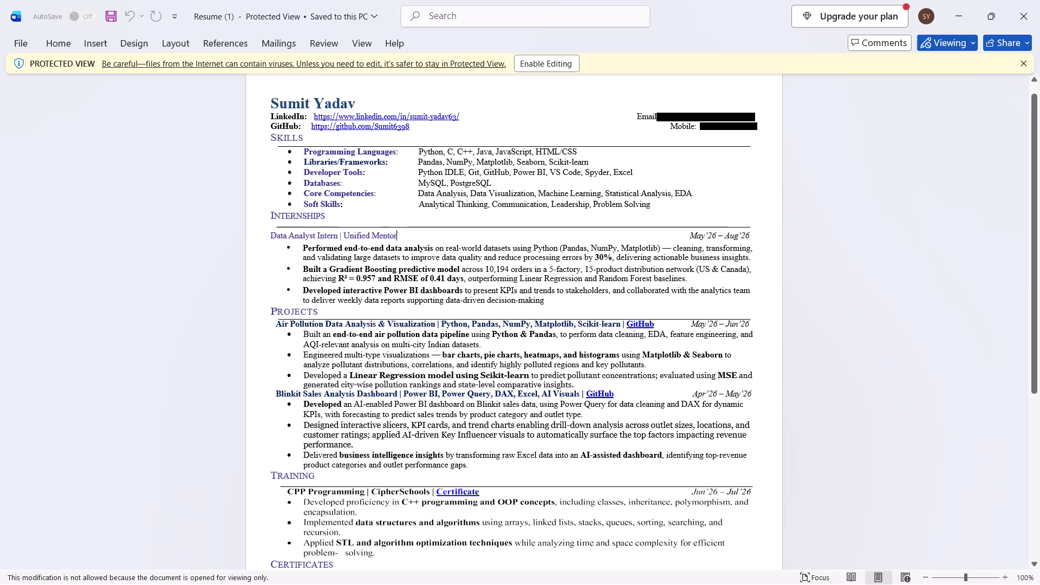
pyautogui.click(541, 57)
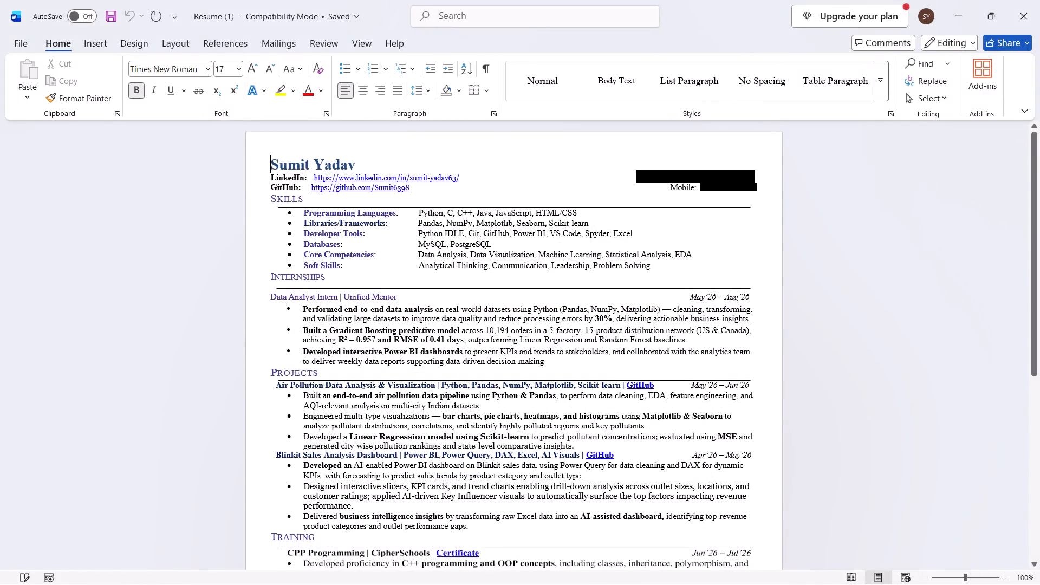
pyautogui.click(398, 296)
pyautogui.press('space')
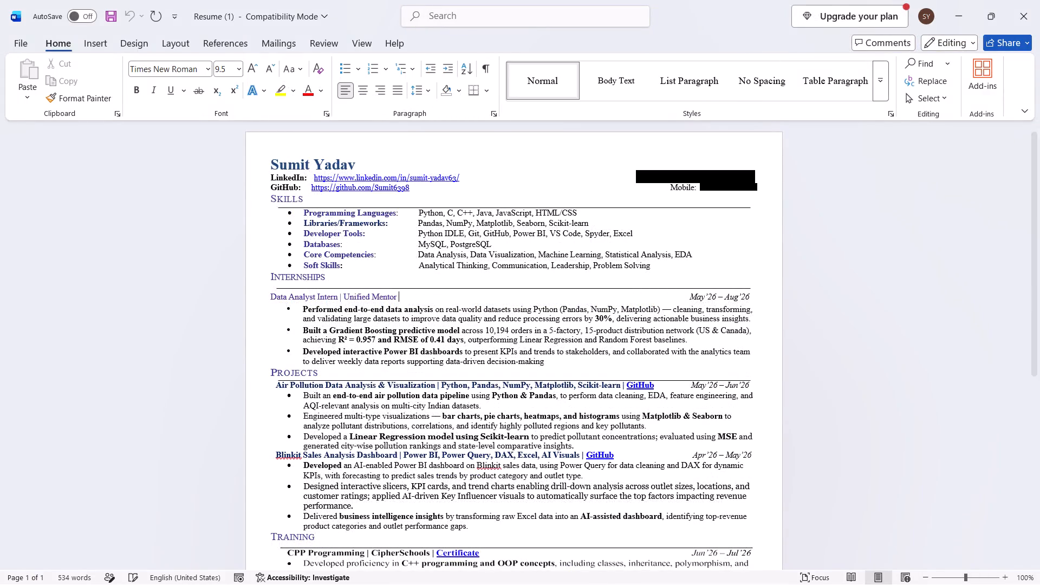
pyautogui.write('|')
pyautogui.press('space')
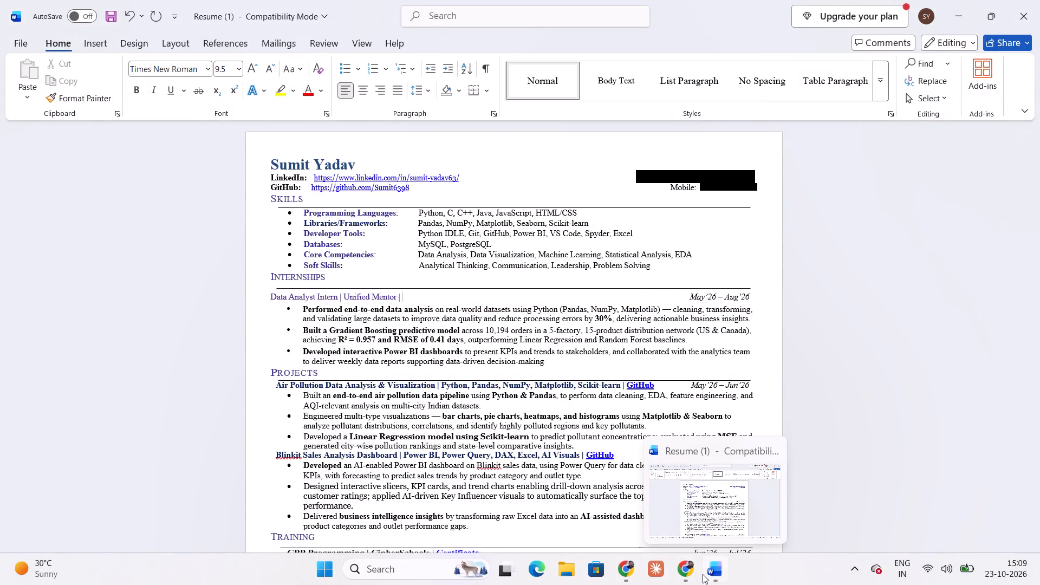
pyautogui.click(557, 572)
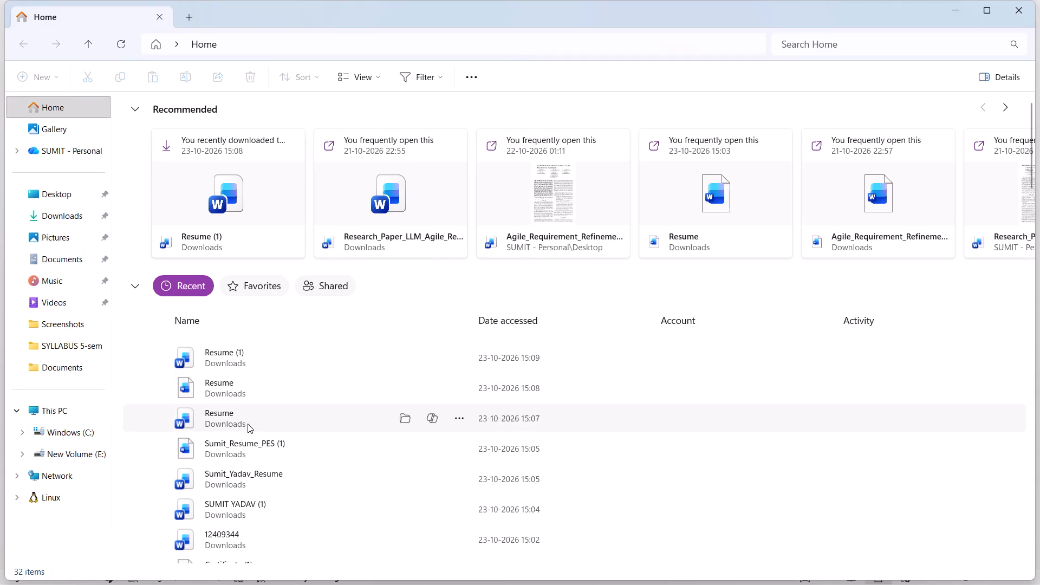
pyautogui.scroll(-1, 292, 541)
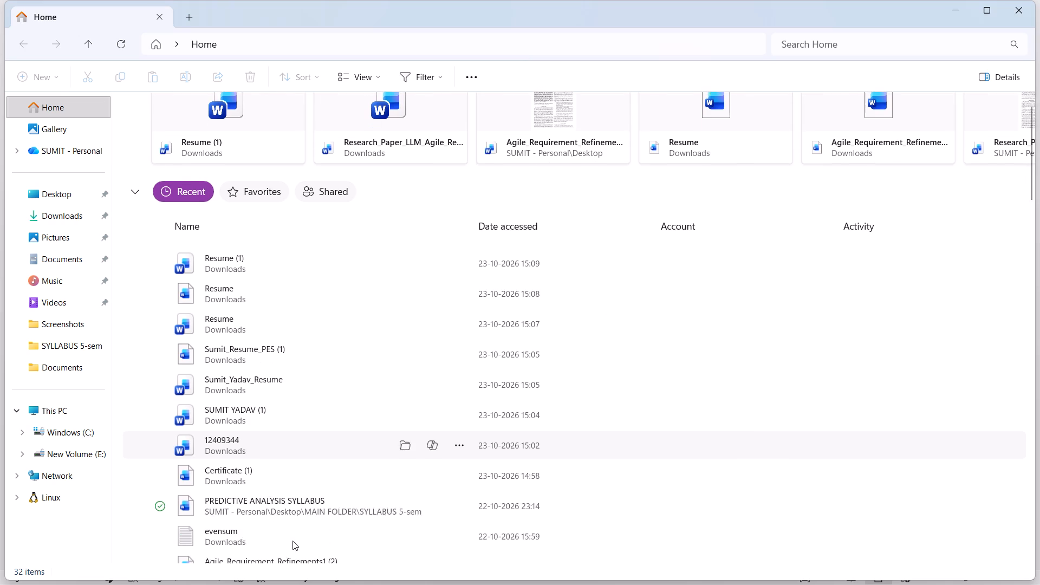
pyautogui.scroll(-1, 292, 541)
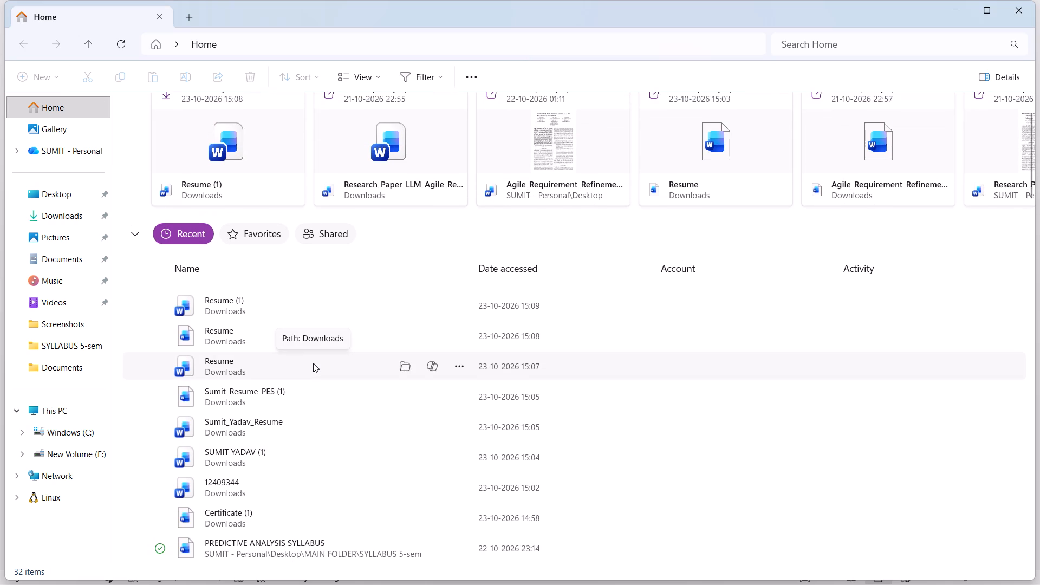
pyautogui.click(51, 216)
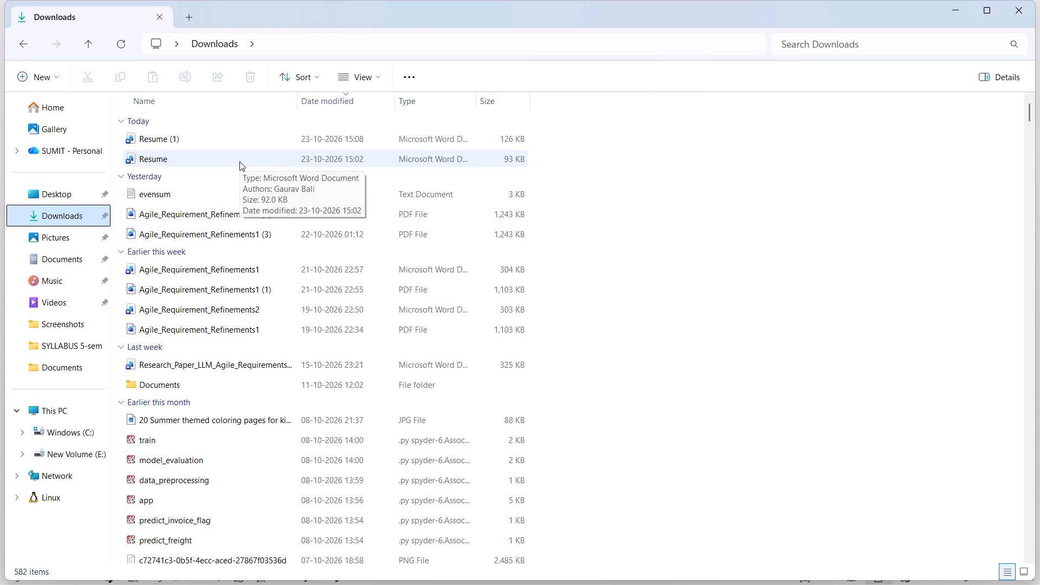
pyautogui.doubleClick(239, 161)
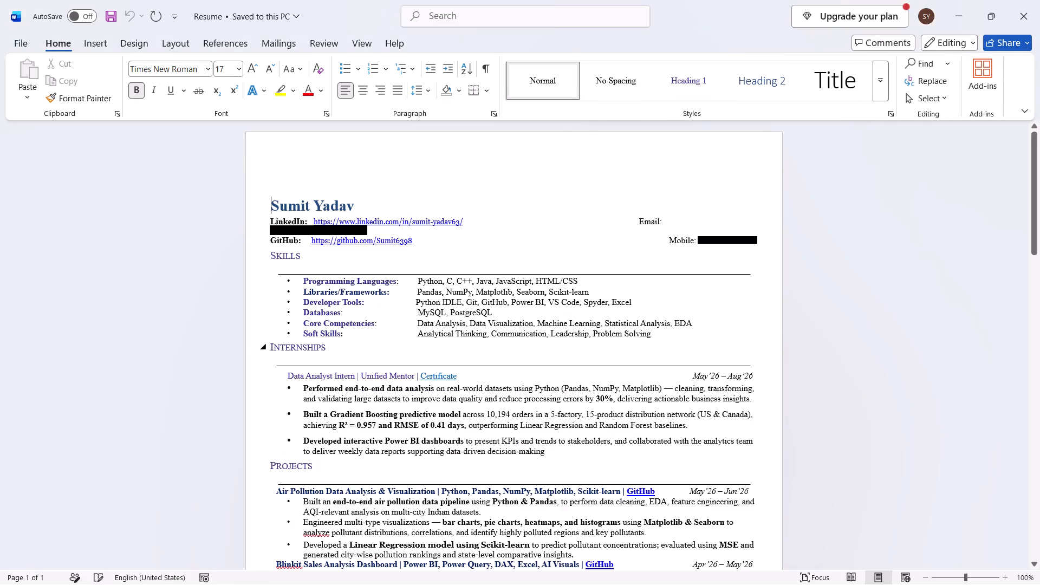
# Copy the Certificate hyperlink from the Unified Mentor entry in Resume and paste it after the Unified Mentor separator in Resume (1).
pyautogui.moveTo(459, 375); pyautogui.dragTo(430, 374)
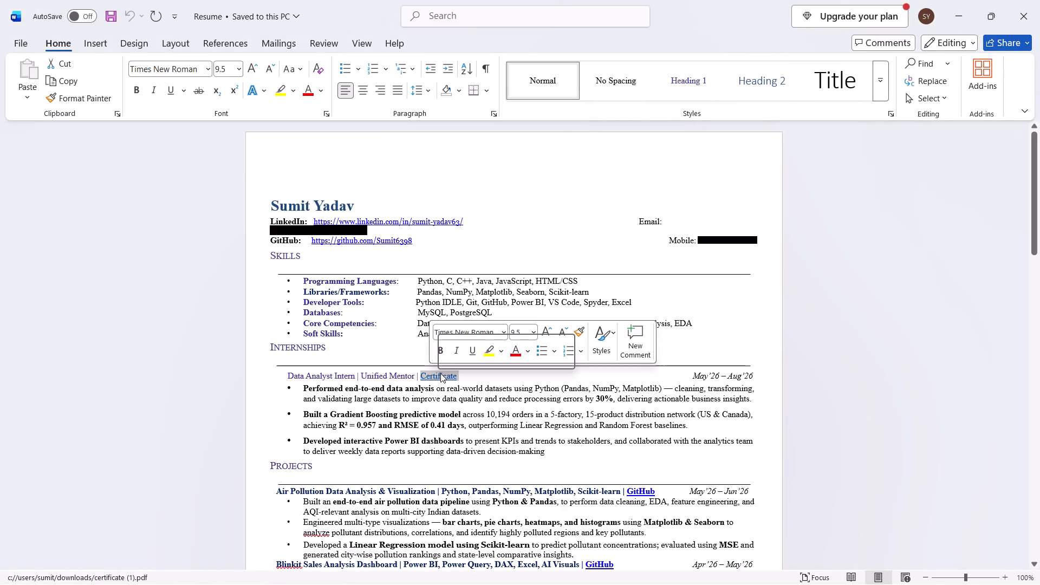
pyautogui.hotkey('ctrl', 'c')
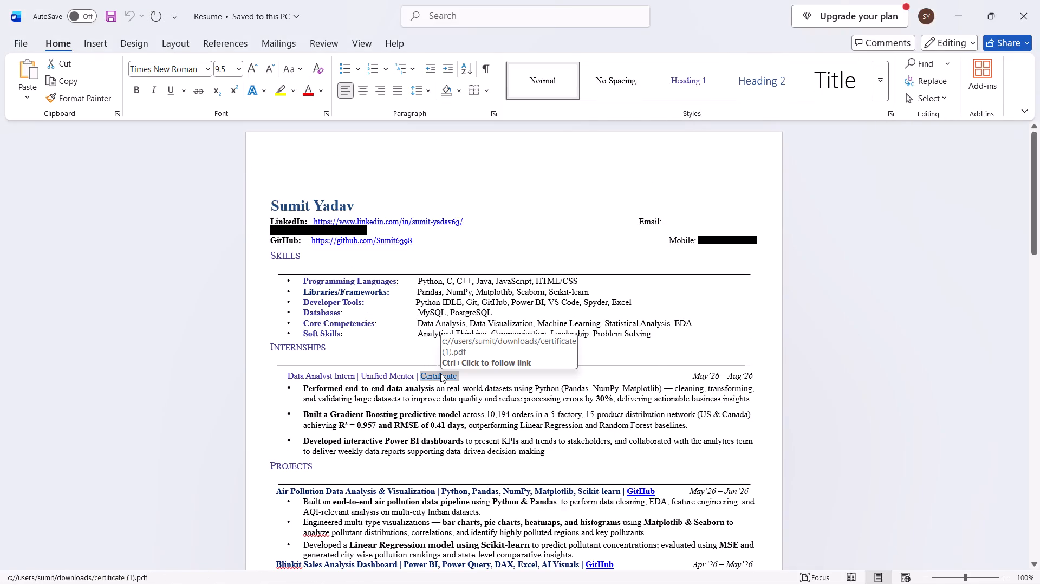
pyautogui.click(958, 10)
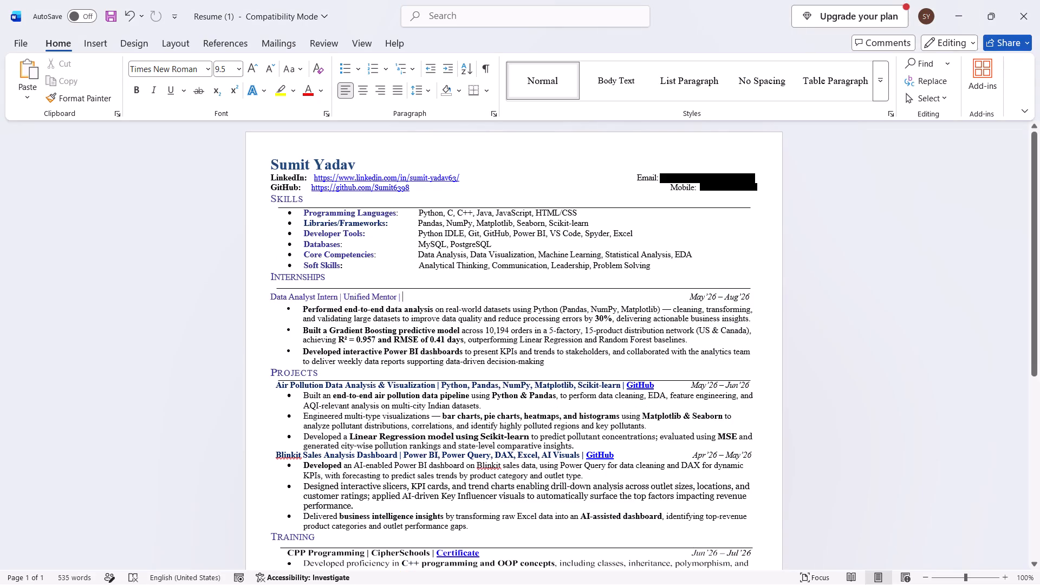
pyautogui.hotkey('ctrl', 'v')
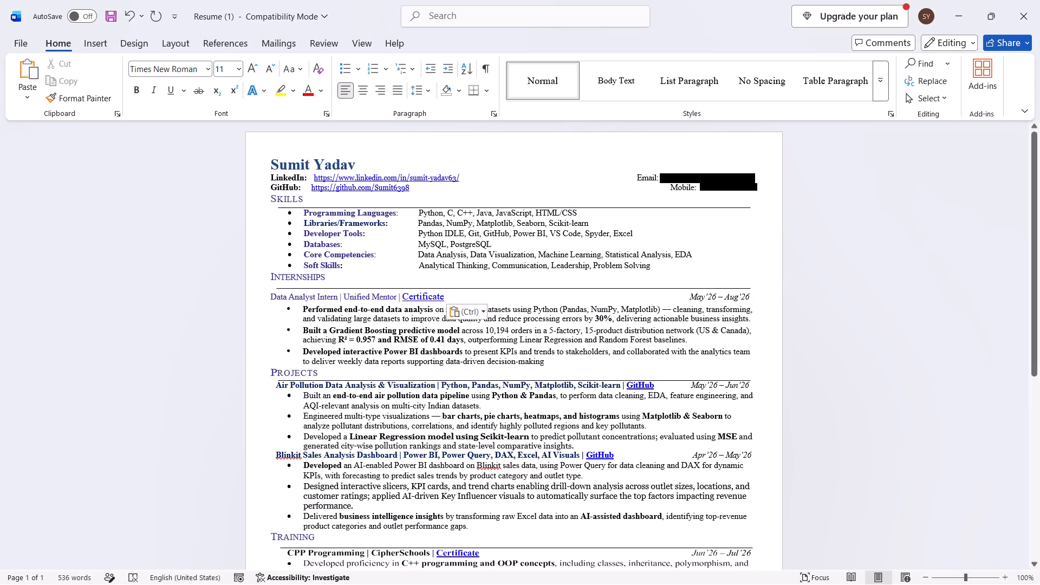
pyautogui.click(447, 296)
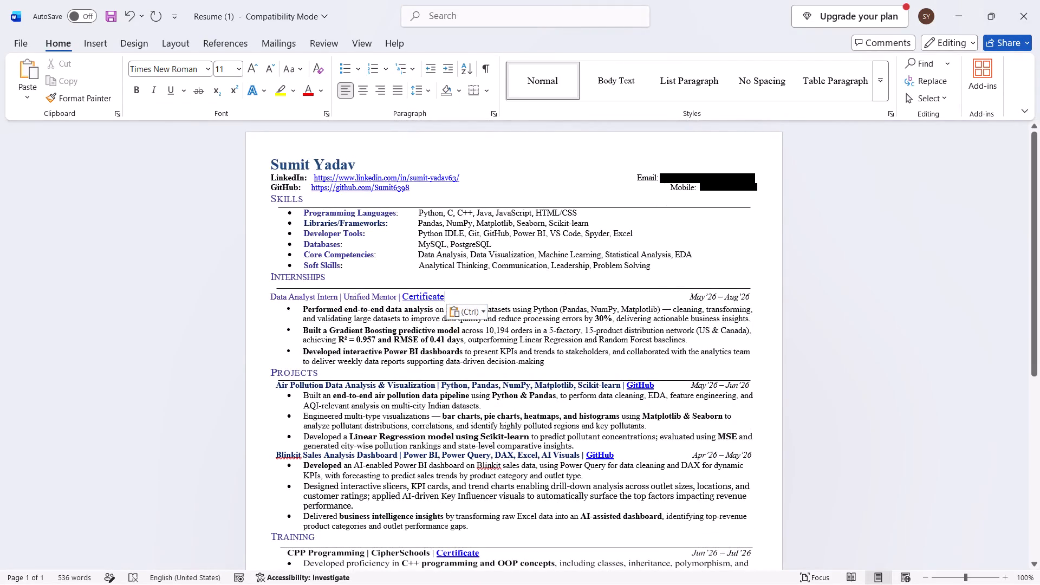
pyautogui.click(529, 550)
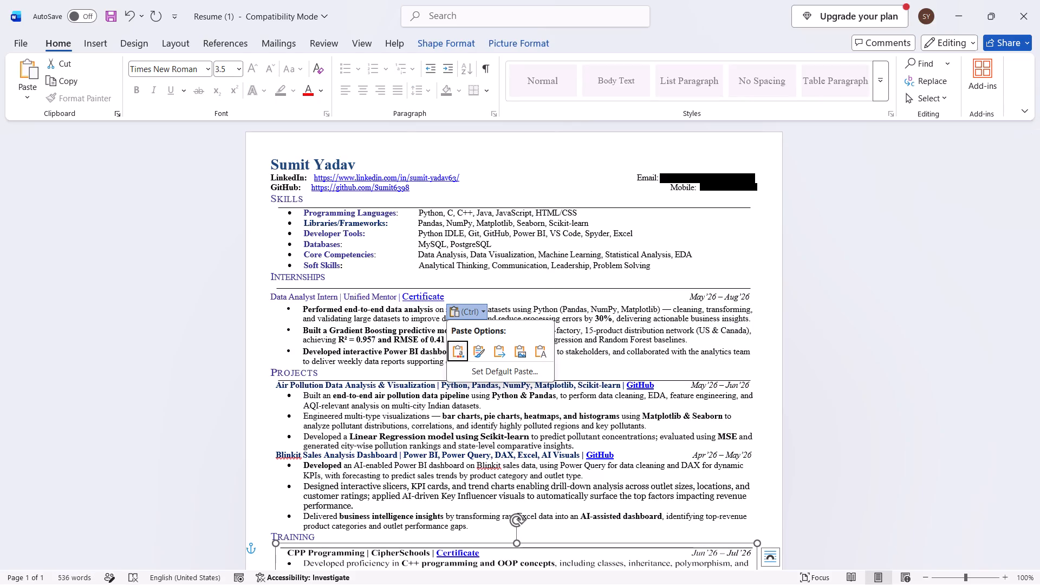
pyautogui.click(205, 308)
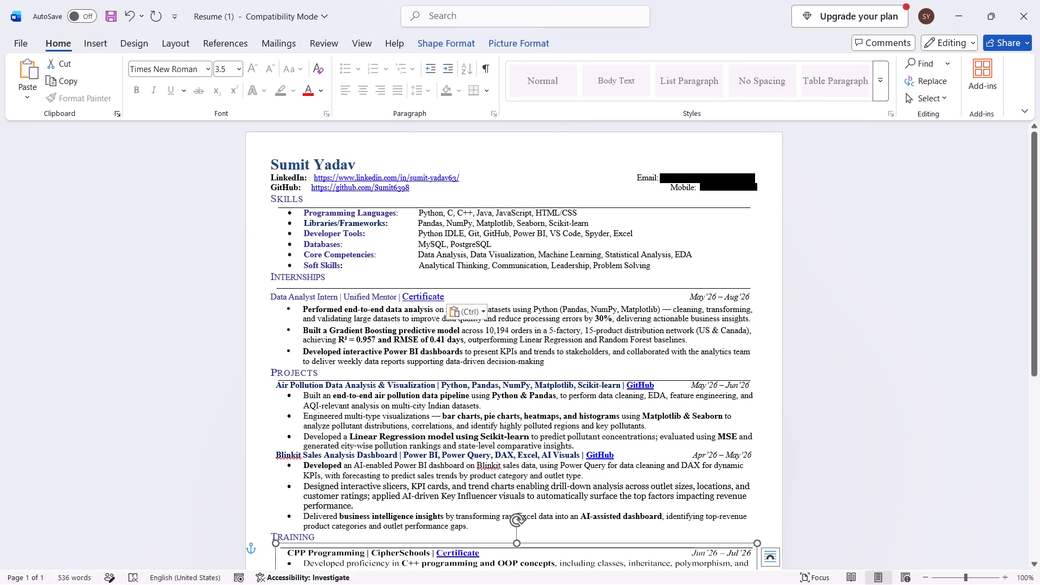
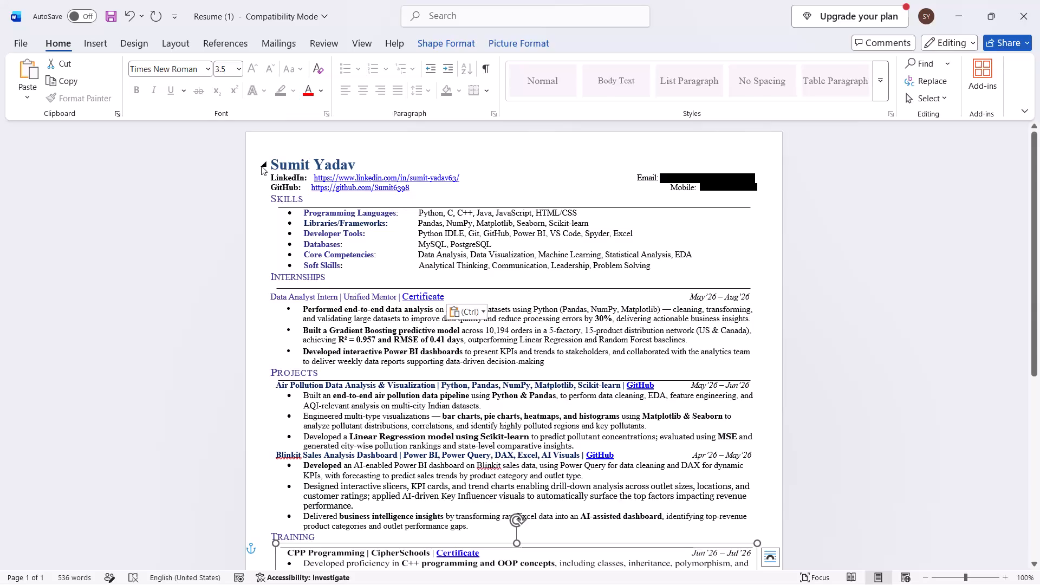
# Check the rest of the Resume (1) page and save the document with the added Certificate link.
pyautogui.scroll(-2, 261, 166)
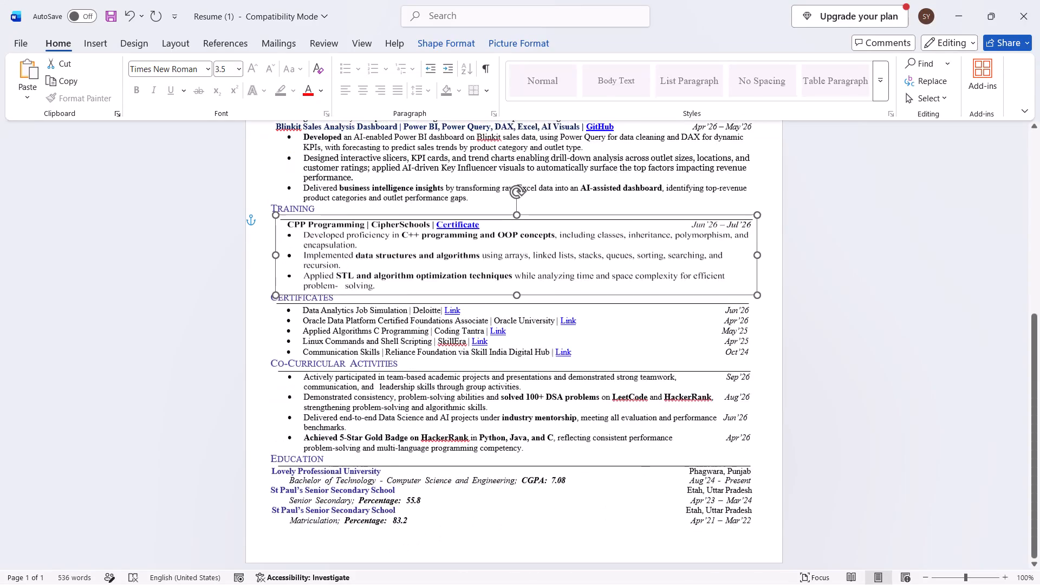
pyautogui.scroll(-2, 261, 166)
pyautogui.click(208, 289)
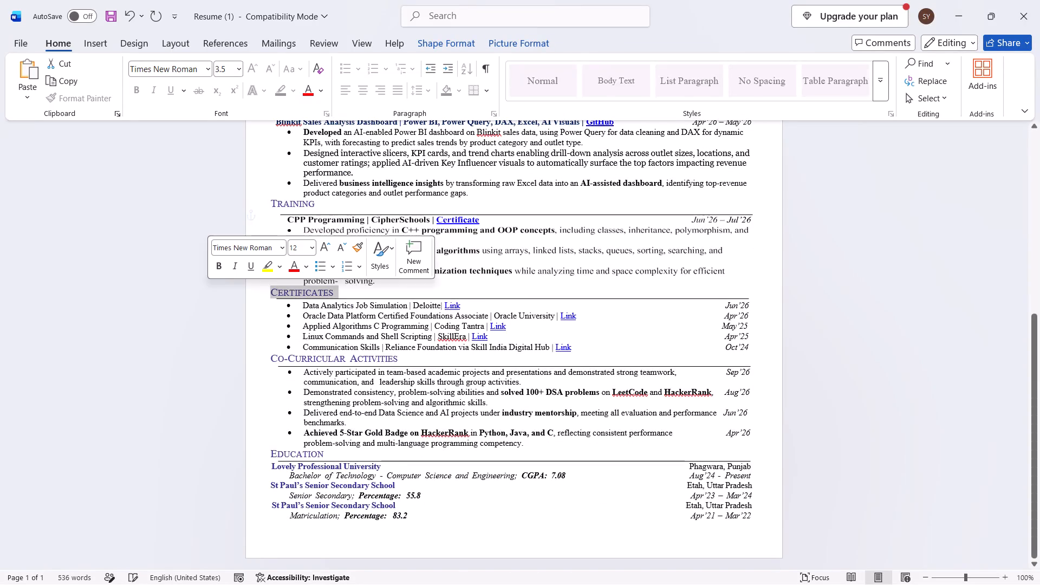
pyautogui.click(429, 525)
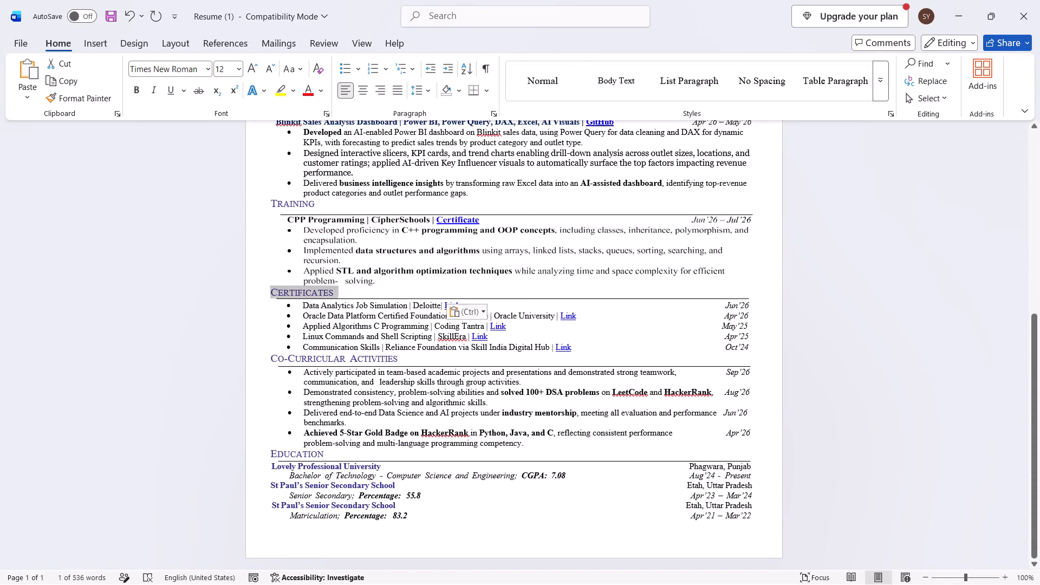
pyautogui.scroll(1, 186, 225)
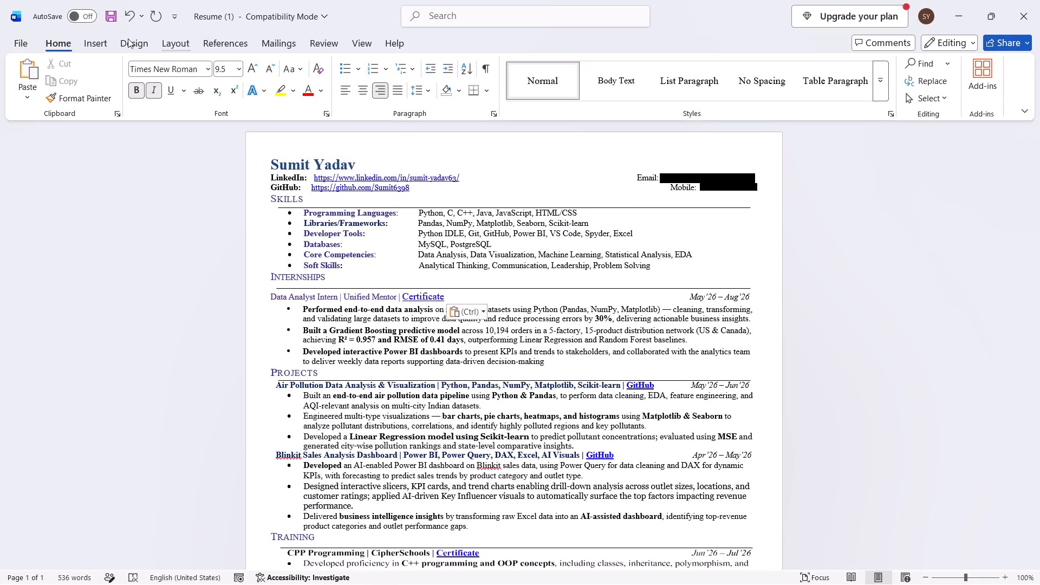
pyautogui.click(114, 16)
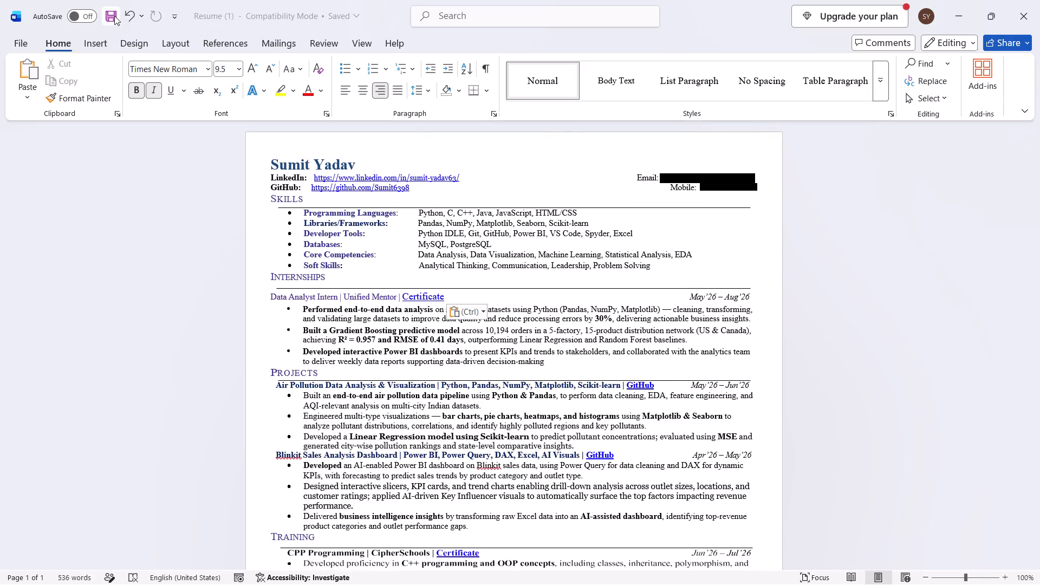
pyautogui.click(114, 16)
pyautogui.tripleClick(114, 16)
pyautogui.tripleClick(114, 16)
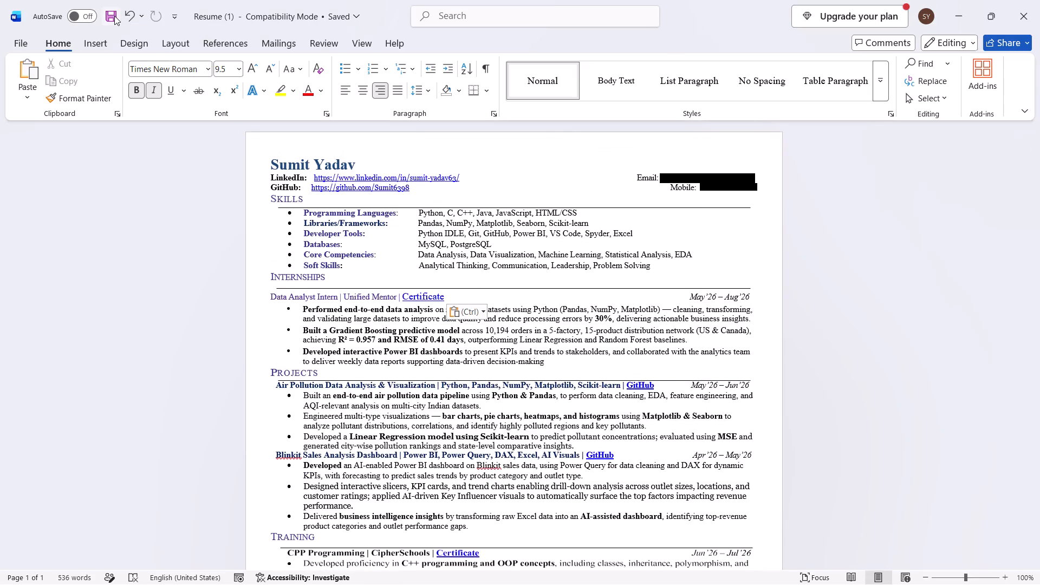
pyautogui.tripleClick(114, 16)
pyautogui.tripleClick(114, 16)
pyautogui.tripleClick(114, 16)
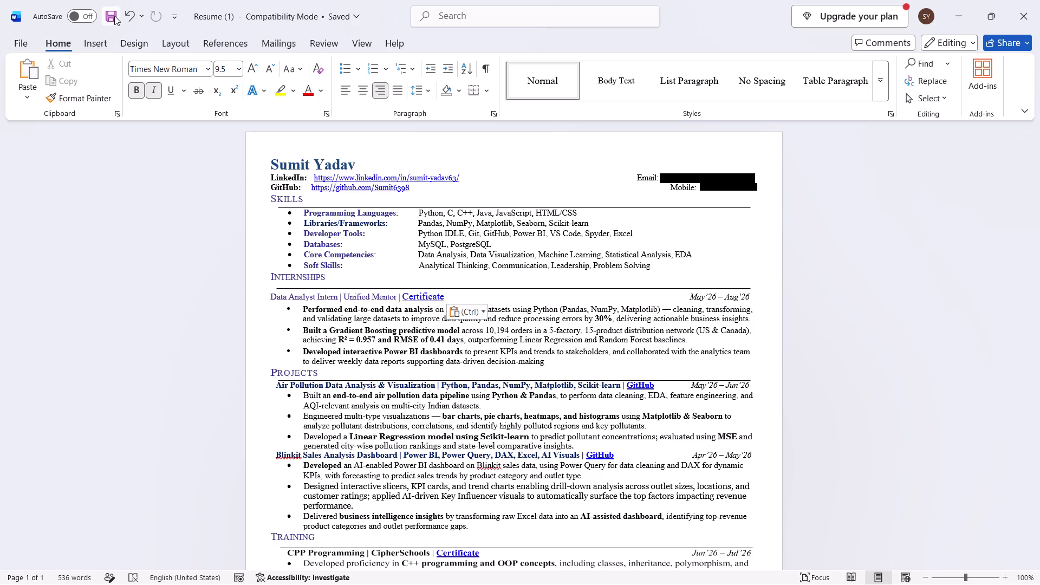
pyautogui.click(1038, 18)
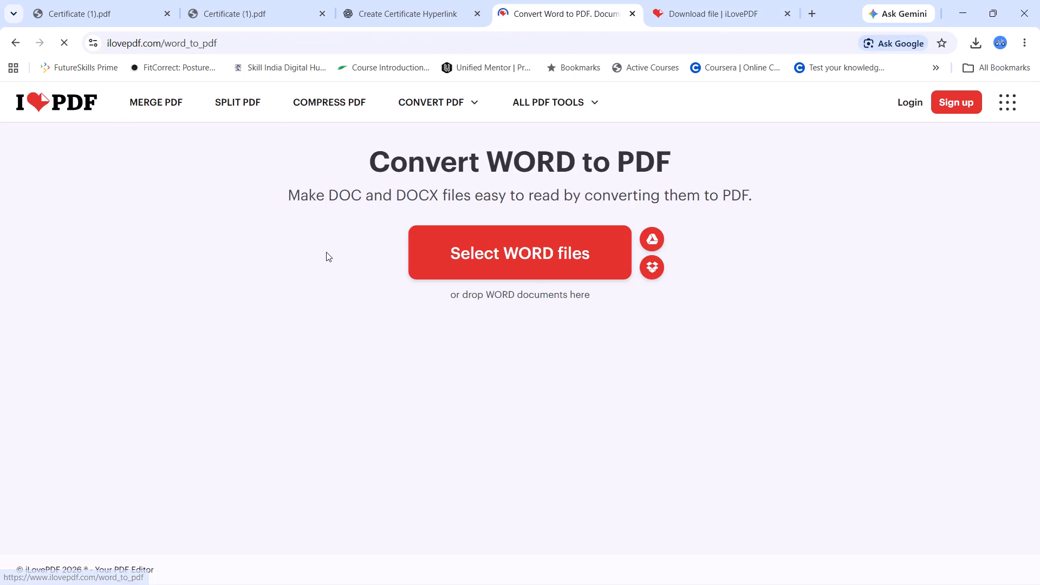
pyautogui.click(531, 257)
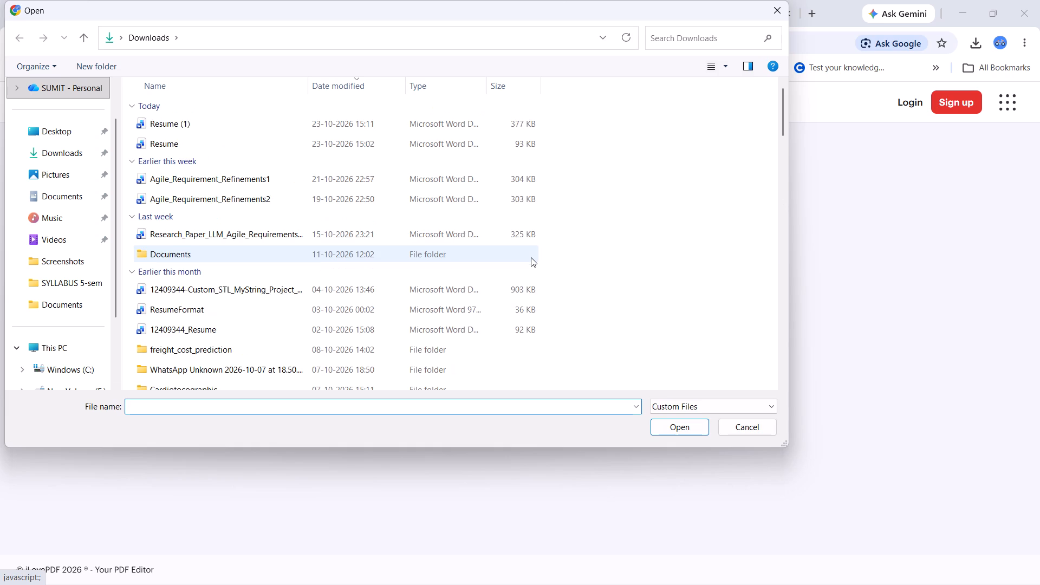
pyautogui.doubleClick(297, 126)
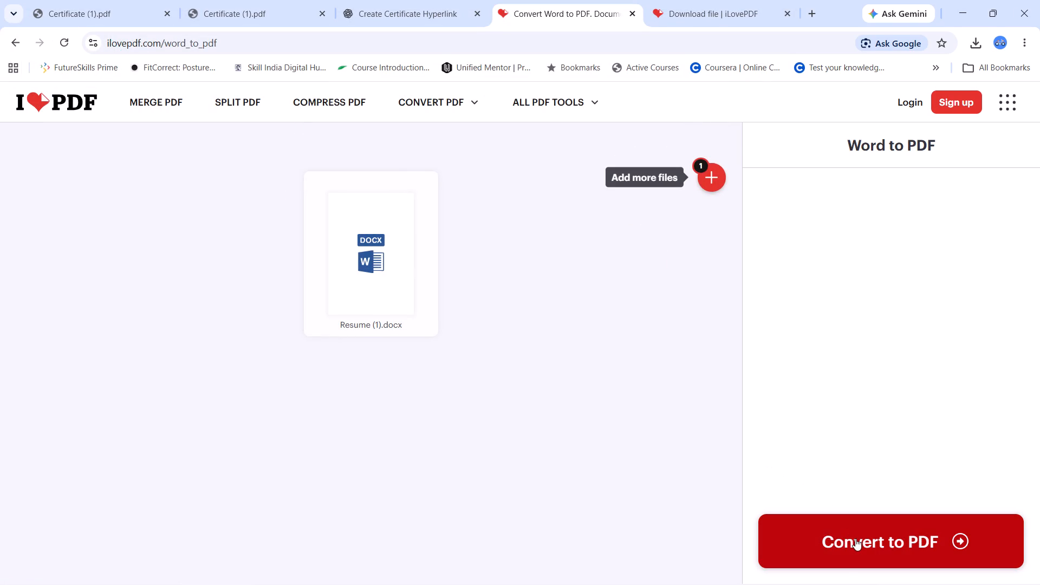
pyautogui.click(391, 290)
# Convert Resume (1).docx to PDF and download the converted file.
pyautogui.click(804, 531)
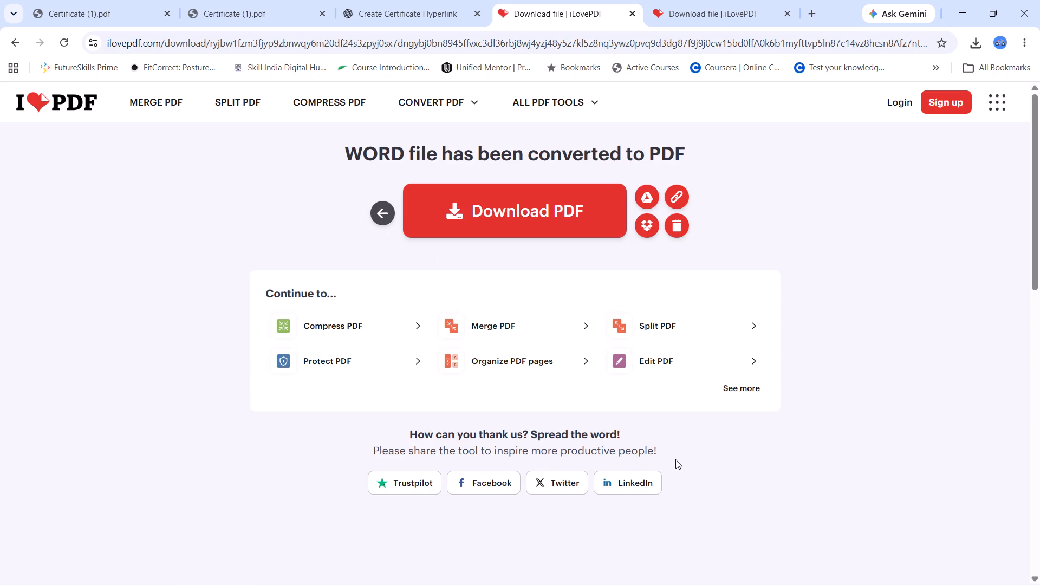
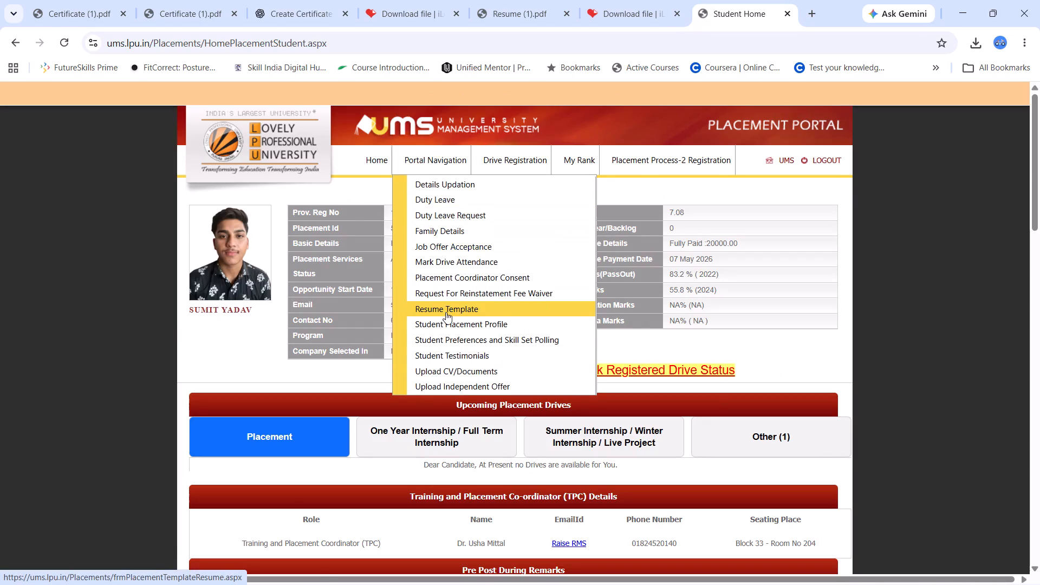
# Try to upload Resume (1).pdf from Downloads on the placement portal's Upload CV page as document type CV/Resume:CV, CV type General CV.
pyautogui.click(455, 366)
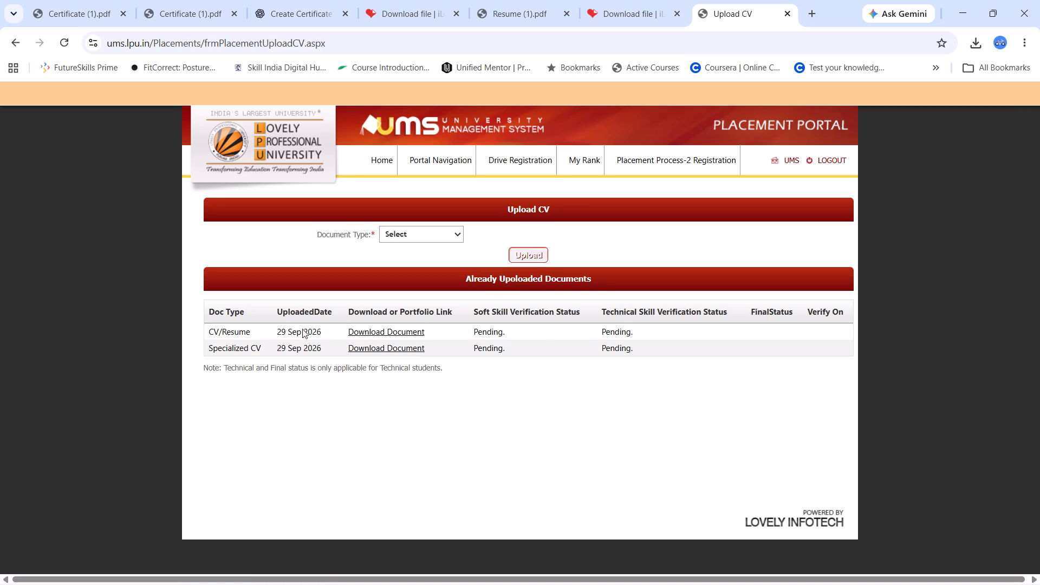
pyautogui.click(456, 235)
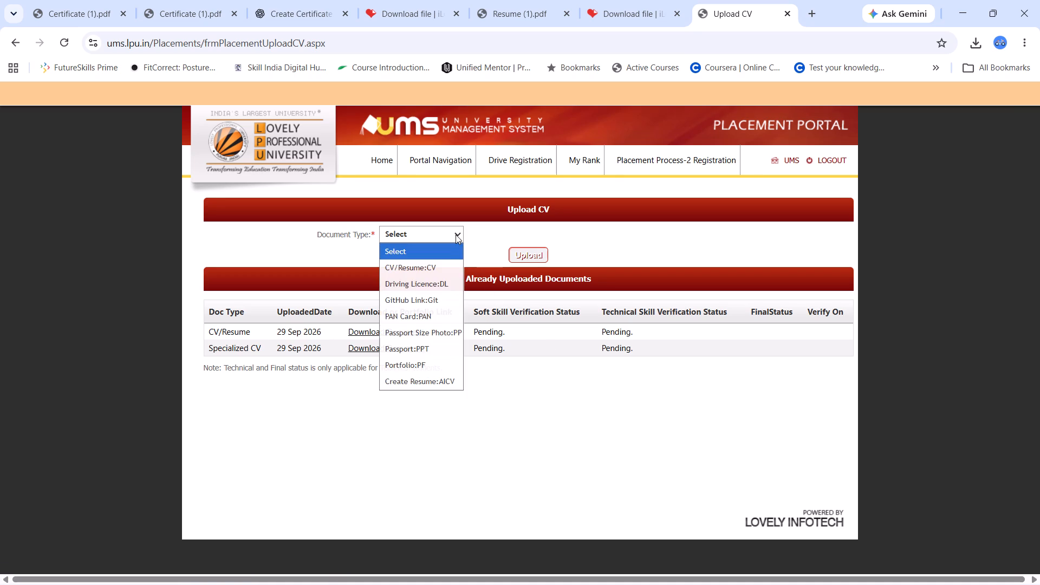
pyautogui.click(445, 266)
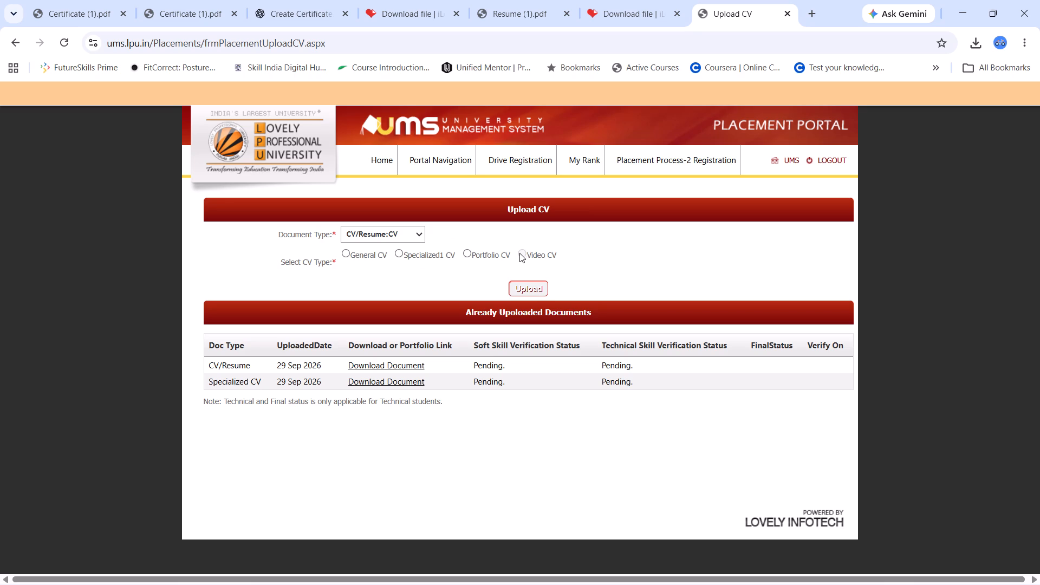
pyautogui.click(346, 252)
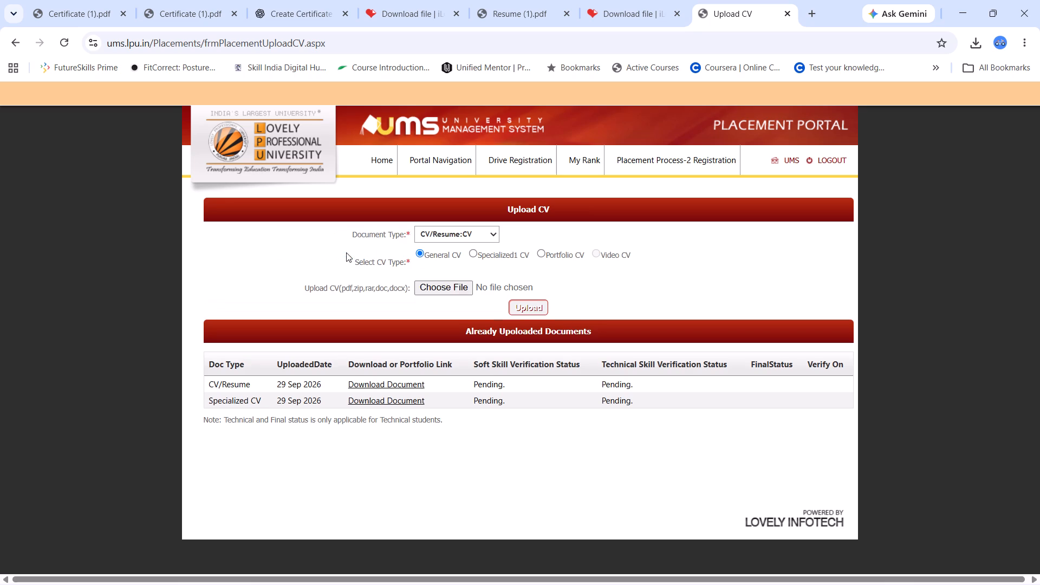
pyautogui.click(443, 286)
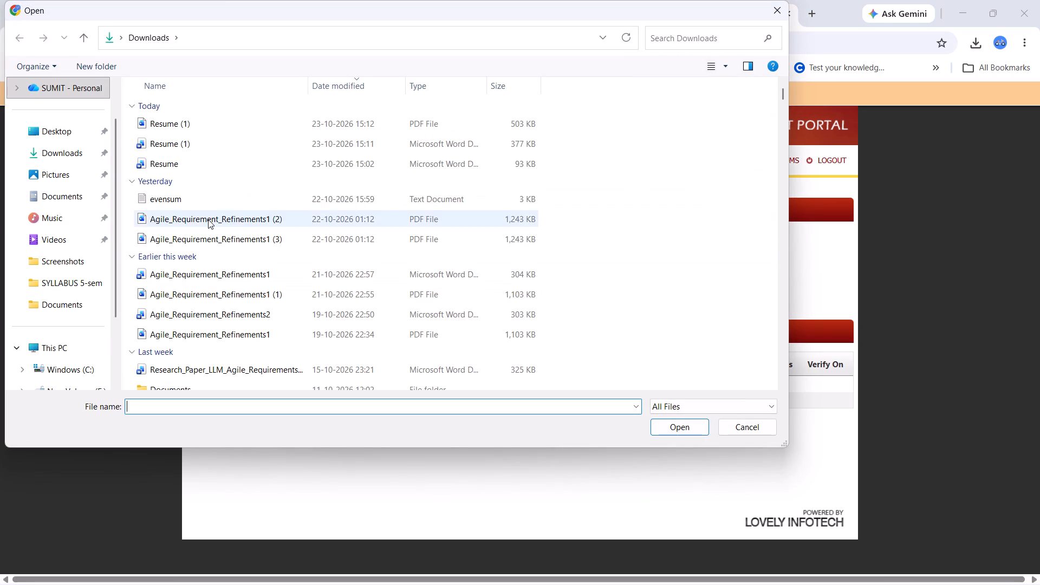
pyautogui.click(178, 128)
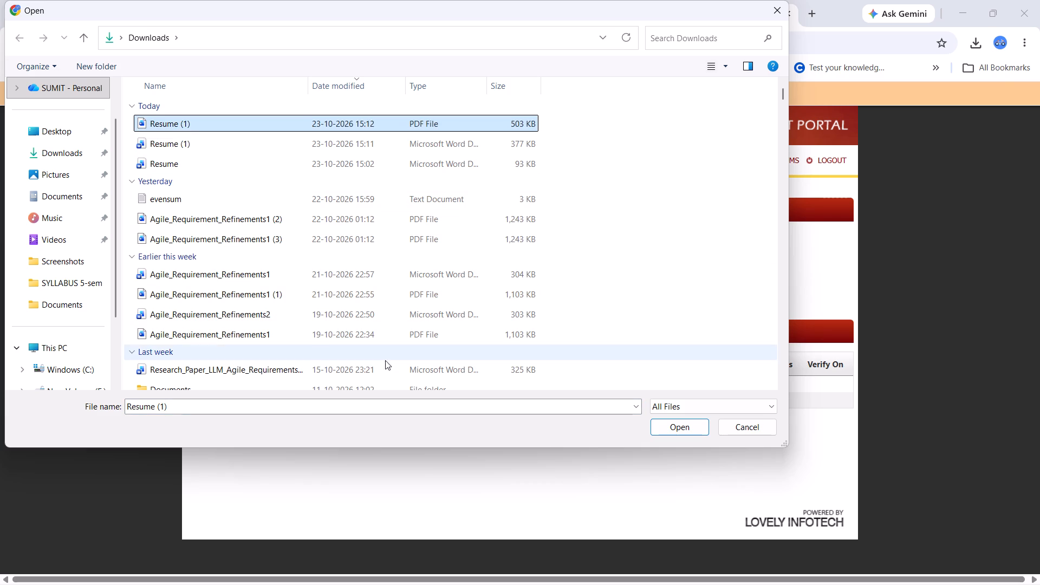
pyautogui.click(659, 426)
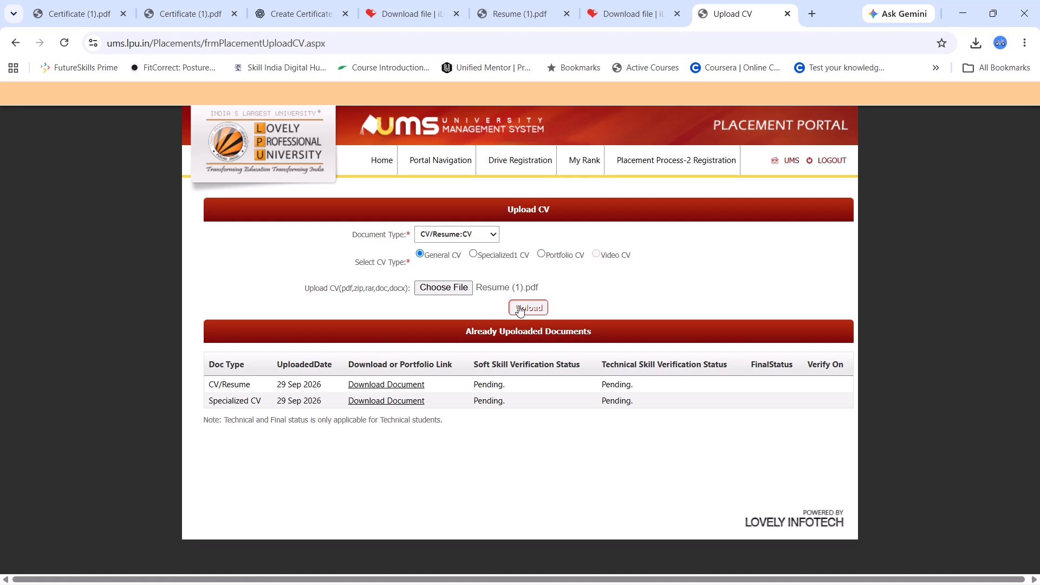
pyautogui.click(518, 305)
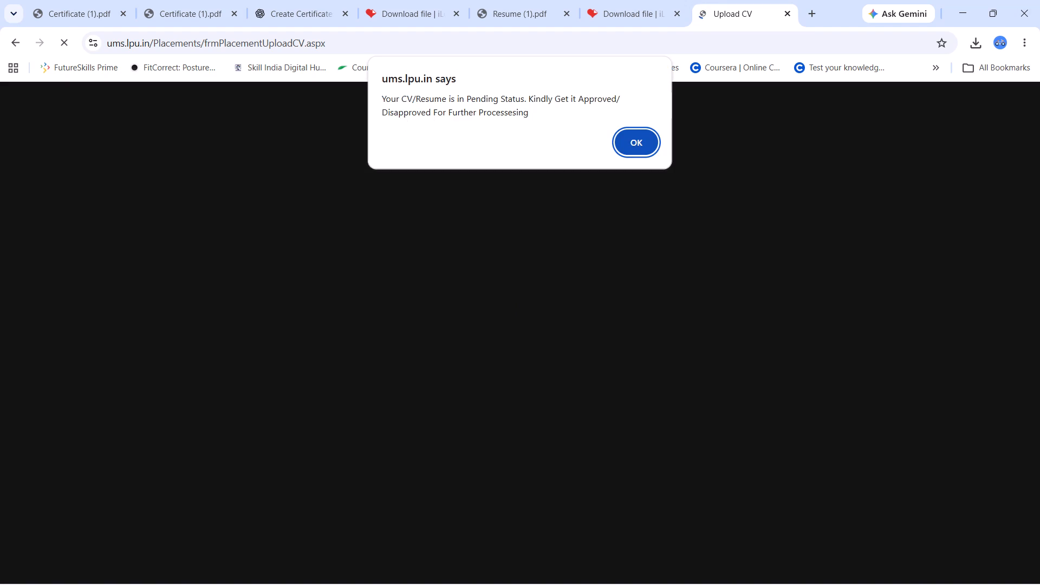
pyautogui.click(629, 137)
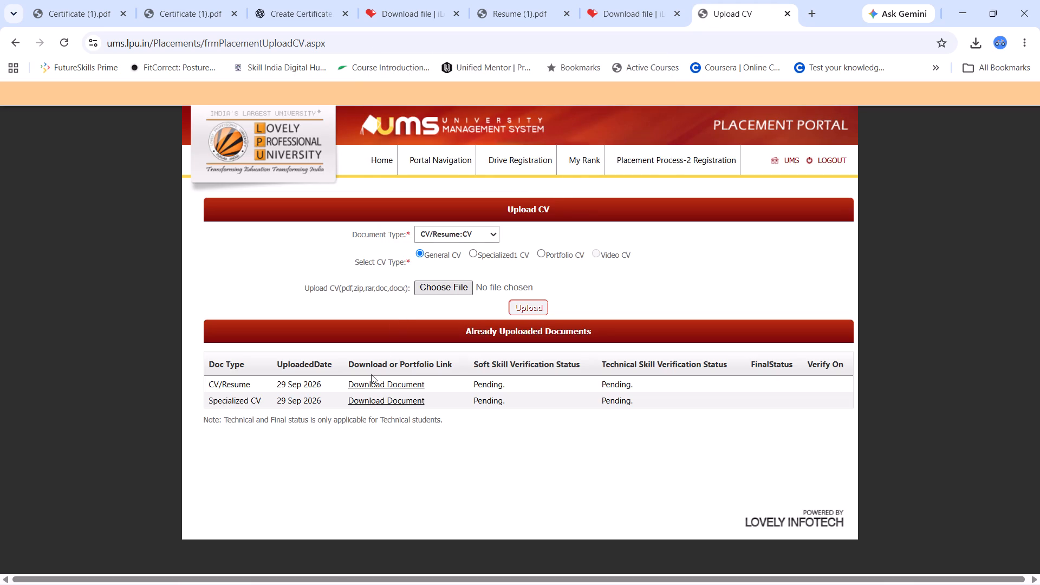
# Download the previously uploaded CV/Resume document from the portal and review its internship, project, training and certificate sections.
pyautogui.click(379, 387)
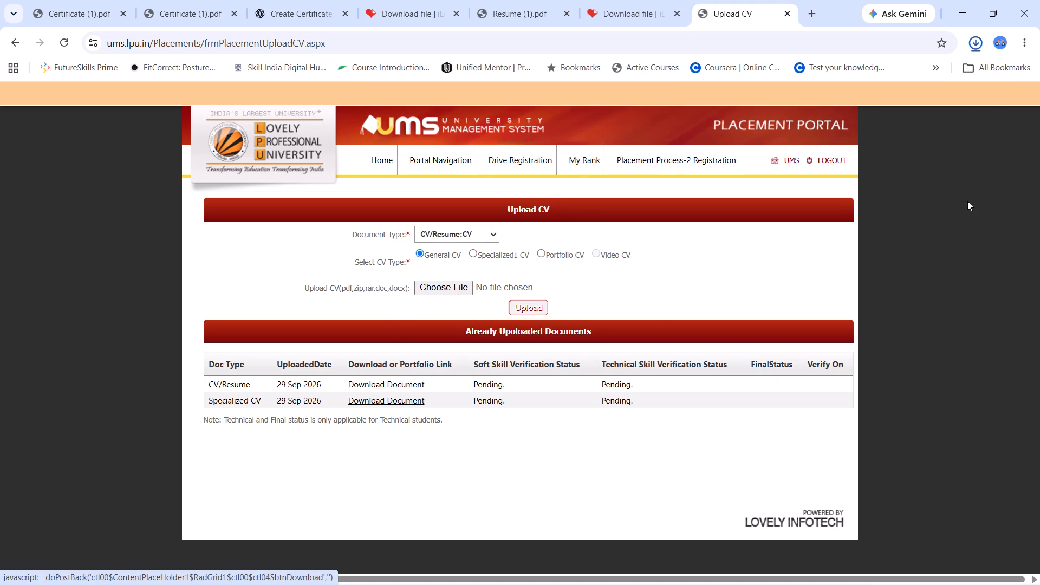
pyautogui.doubleClick(885, 77)
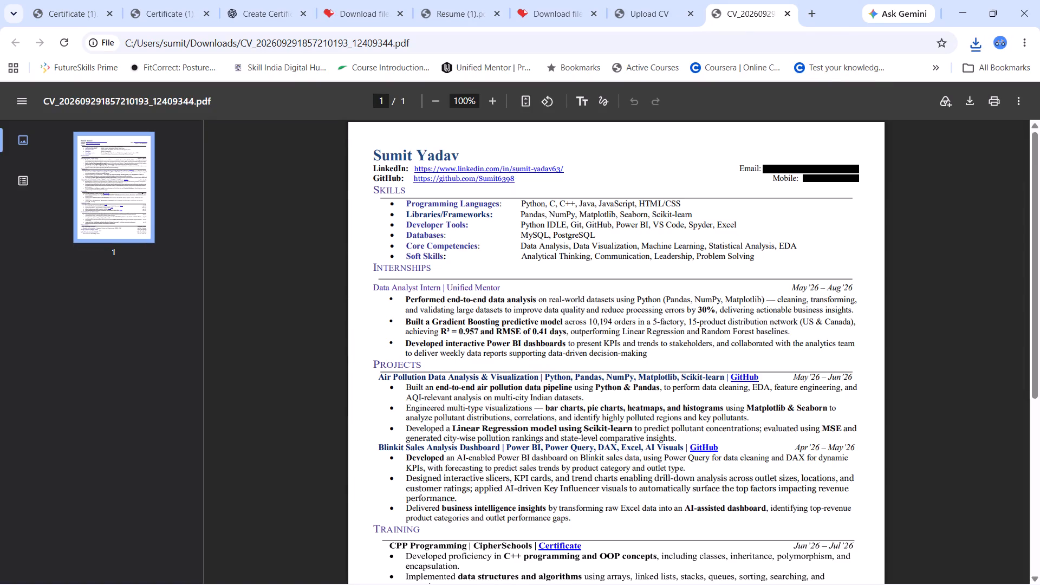
pyautogui.scroll(-7, 557, 355)
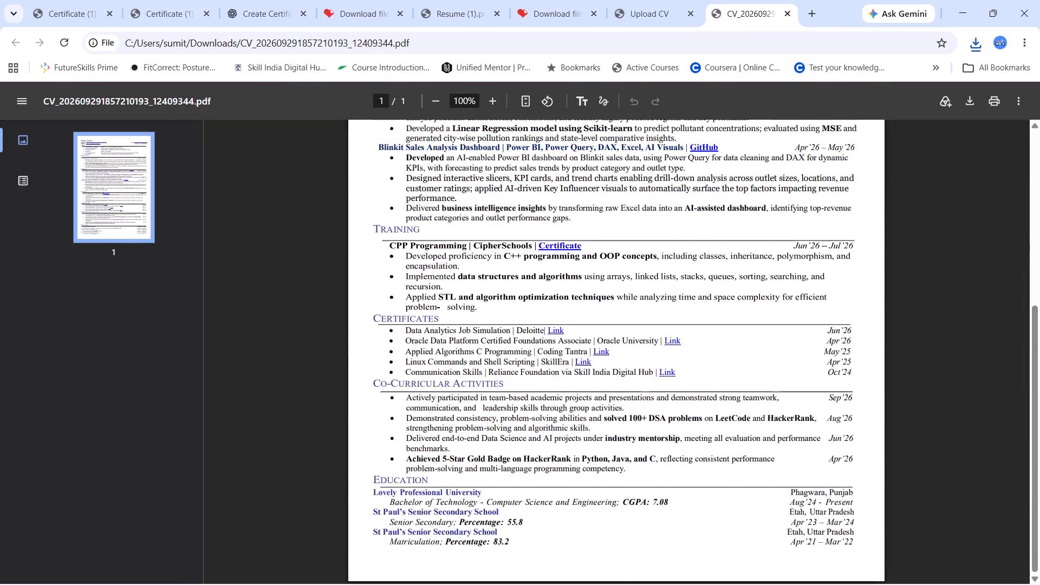
pyautogui.scroll(5, 557, 355)
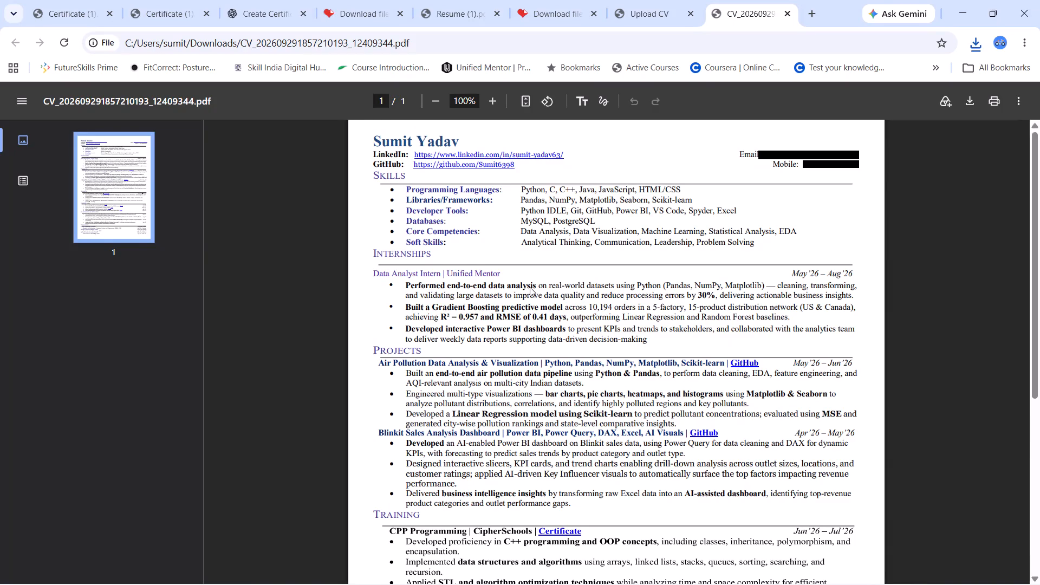
pyautogui.scroll(-2, 530, 287)
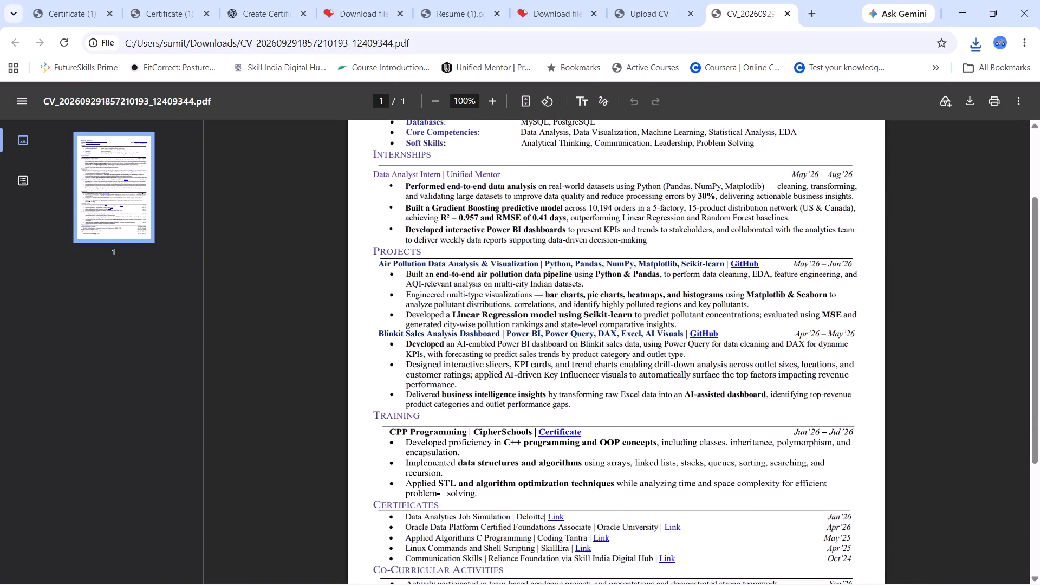
pyautogui.scroll(1, 451, 463)
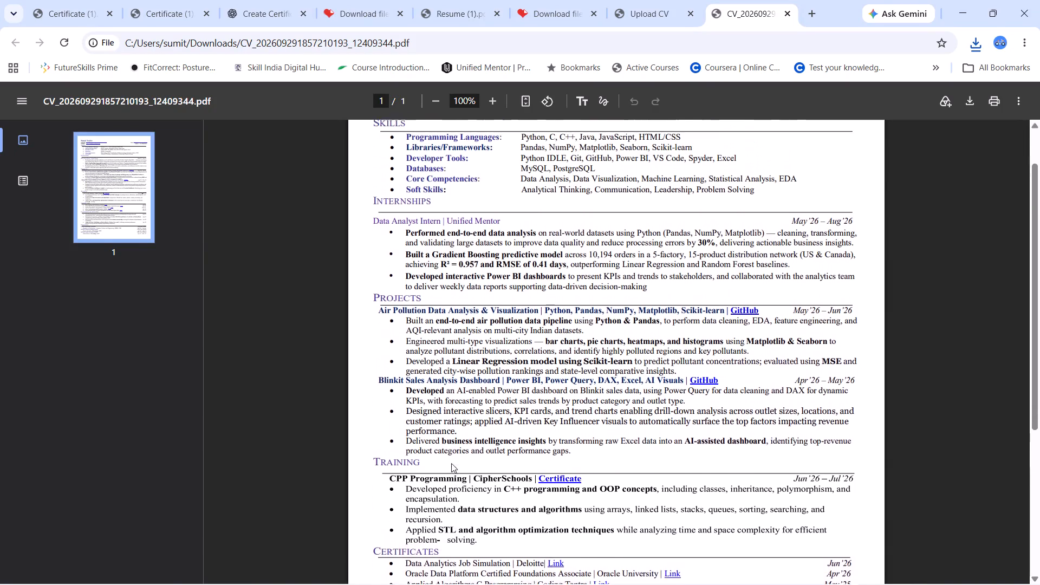
pyautogui.scroll(1, 451, 463)
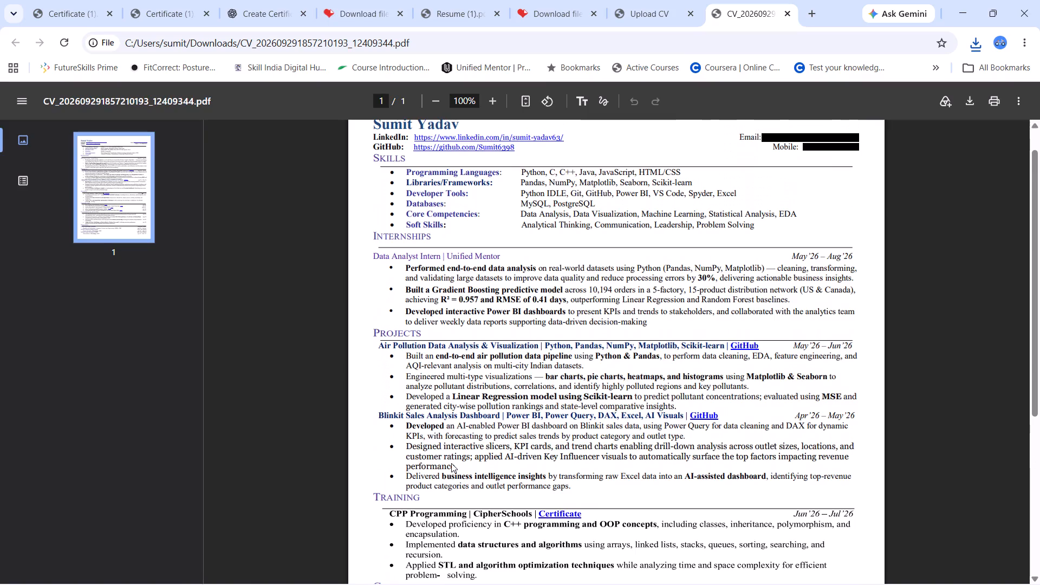
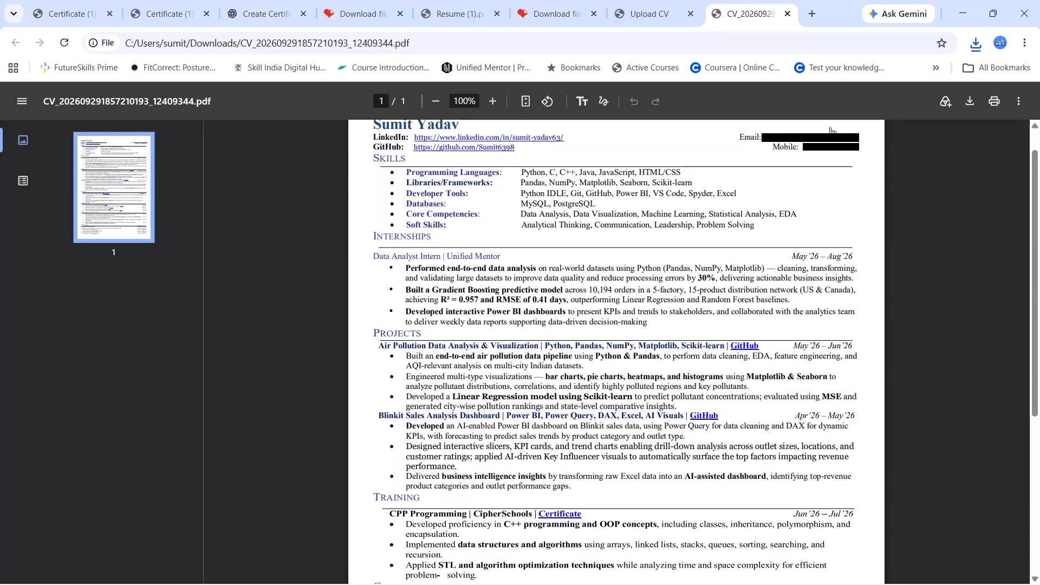
# From the placement portal's home page, examine the Hindustan Petroleum HP Power Lab 3.0 job profile under Other upcoming drives, then close it.
pyautogui.click(666, 14)
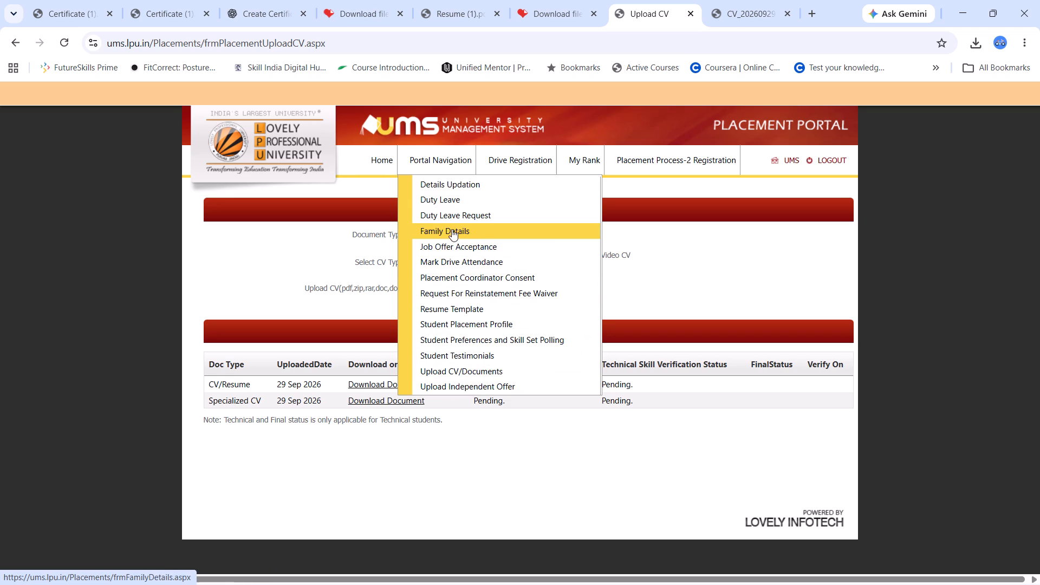
pyautogui.click(391, 152)
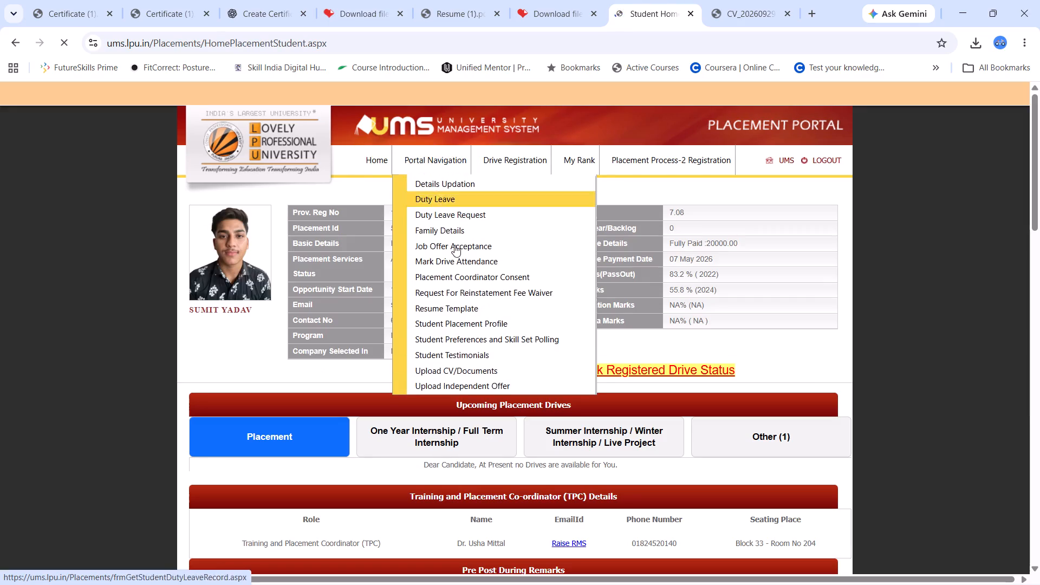
pyautogui.scroll(-2, 434, 465)
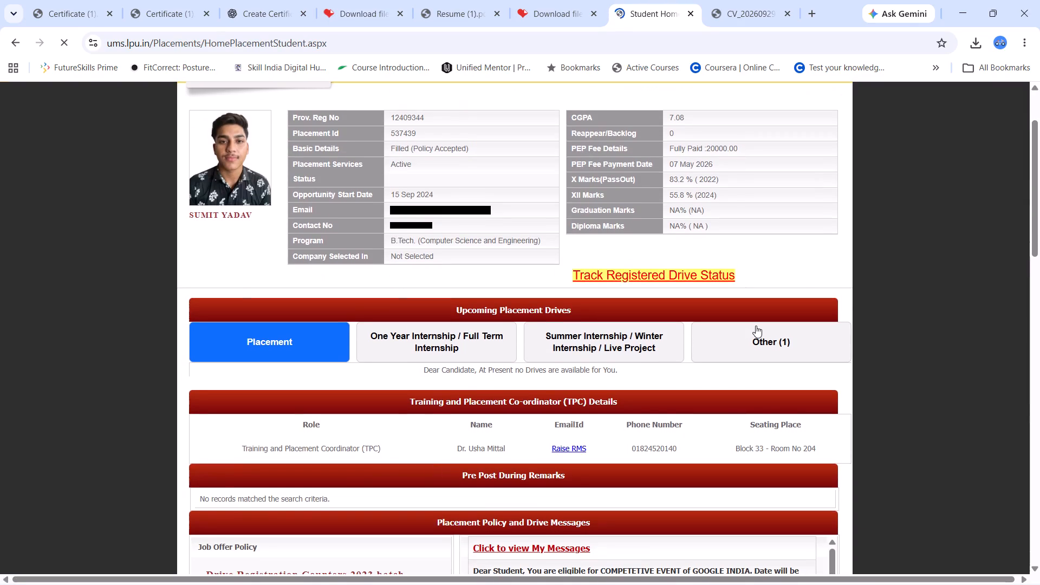
pyautogui.click(756, 326)
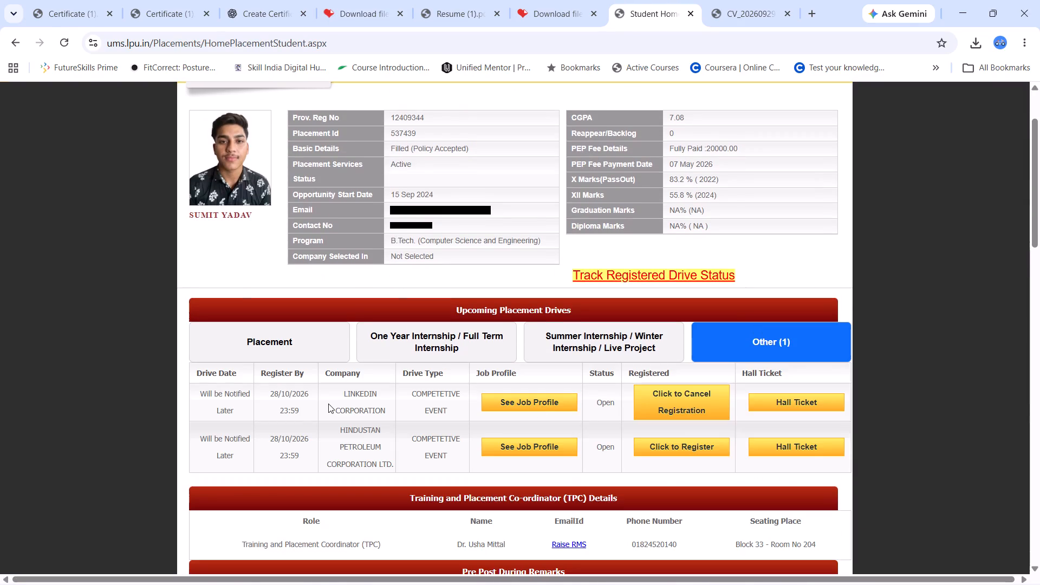
pyautogui.scroll(-2, 387, 484)
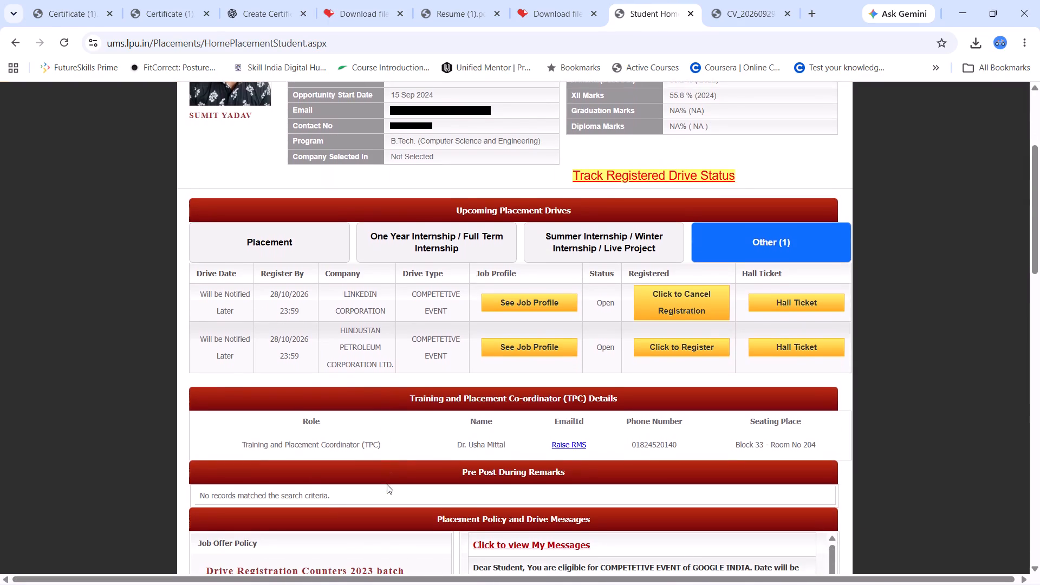
pyautogui.click(500, 343)
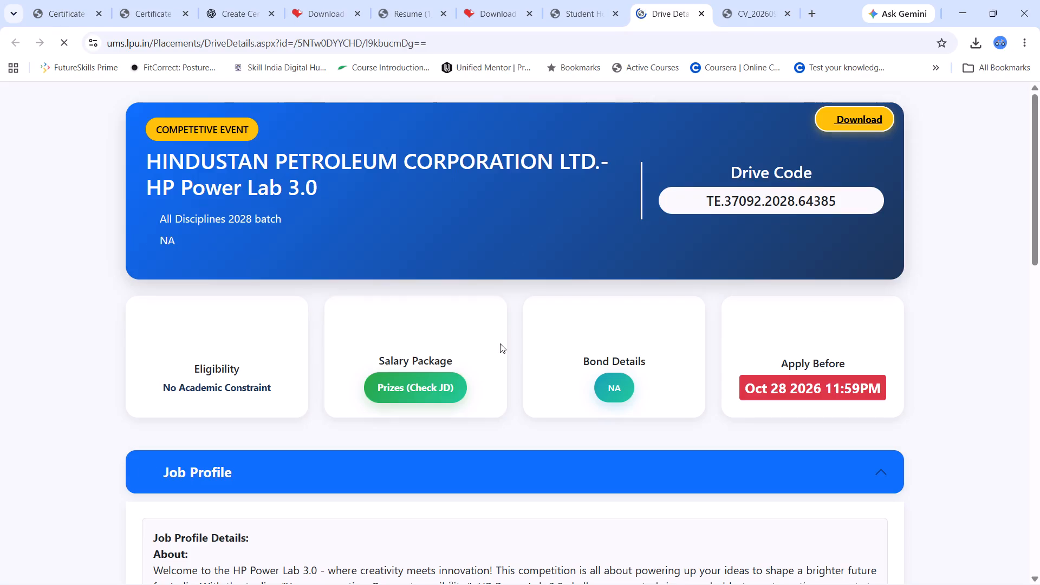
pyautogui.scroll(-4, 365, 389)
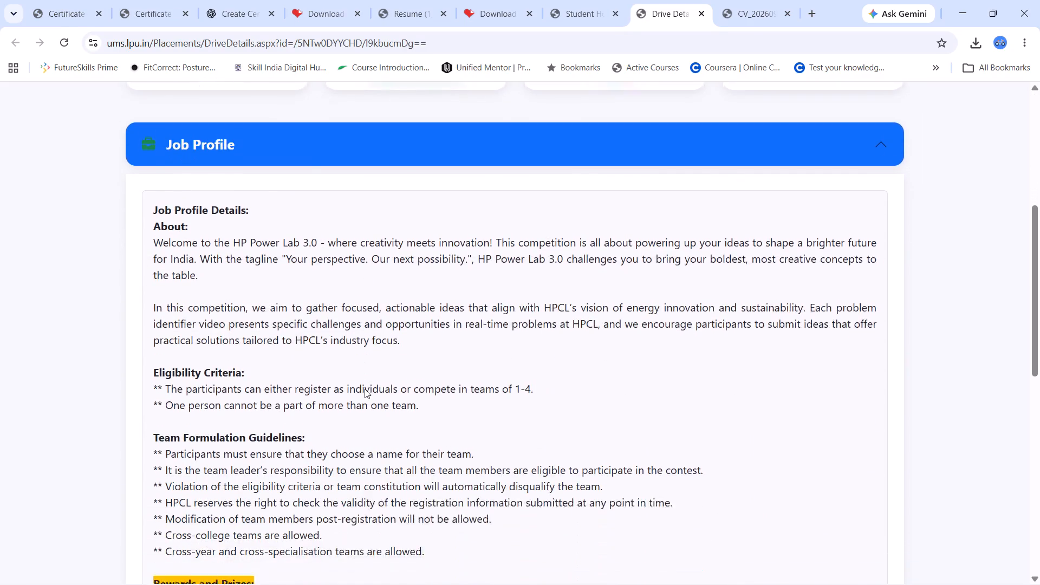
pyautogui.scroll(-1, 365, 389)
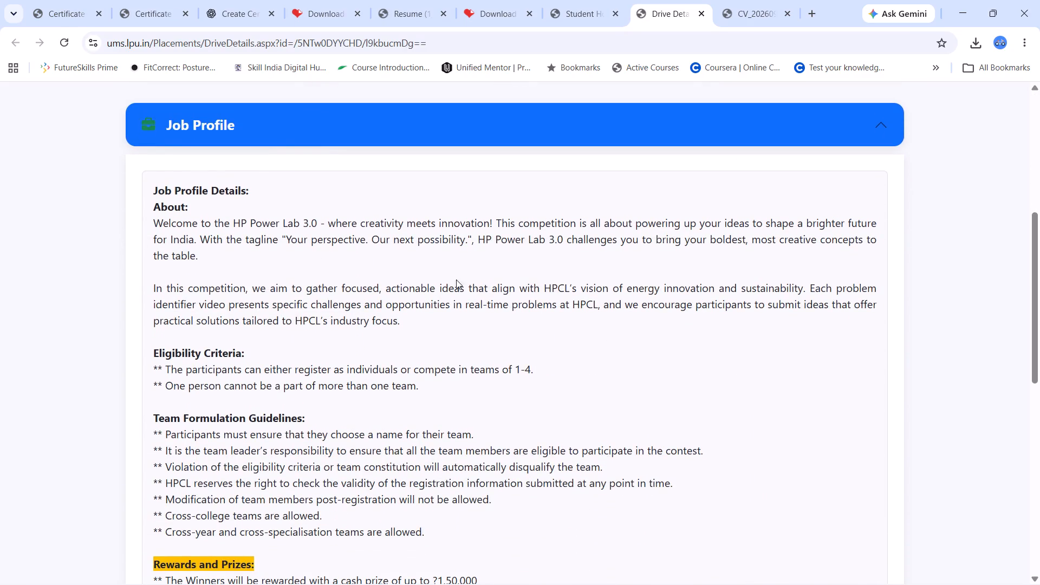
pyautogui.scroll(-1, 337, 339)
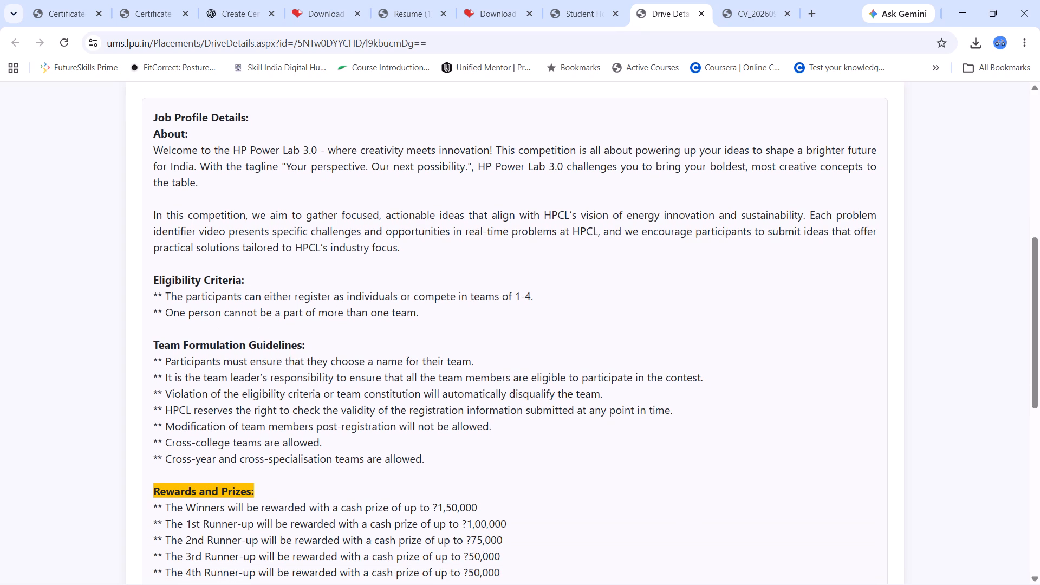
pyautogui.scroll(-2, 302, 317)
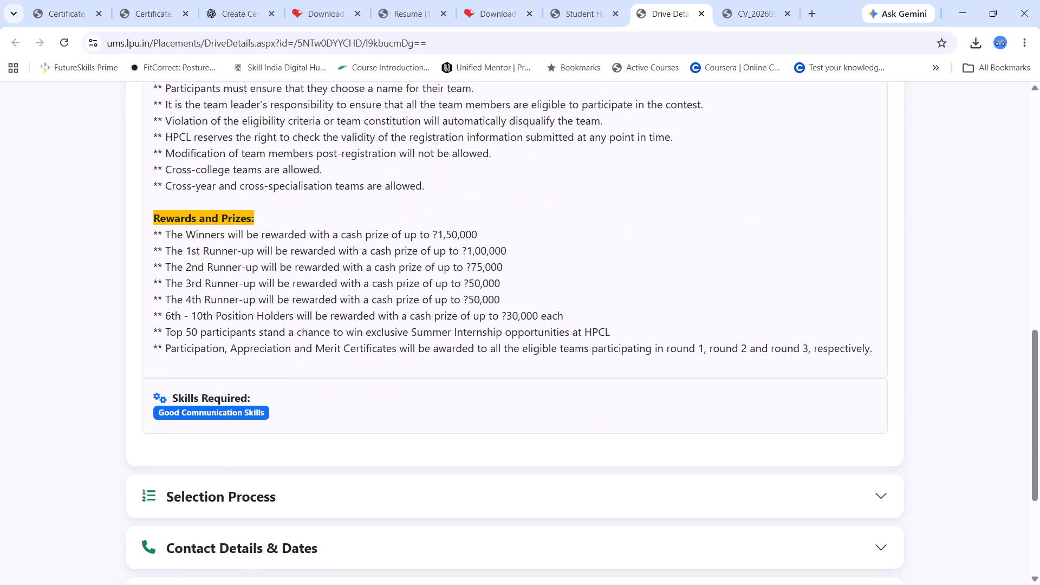
pyautogui.scroll(-1, 302, 317)
pyautogui.scroll(10, 302, 317)
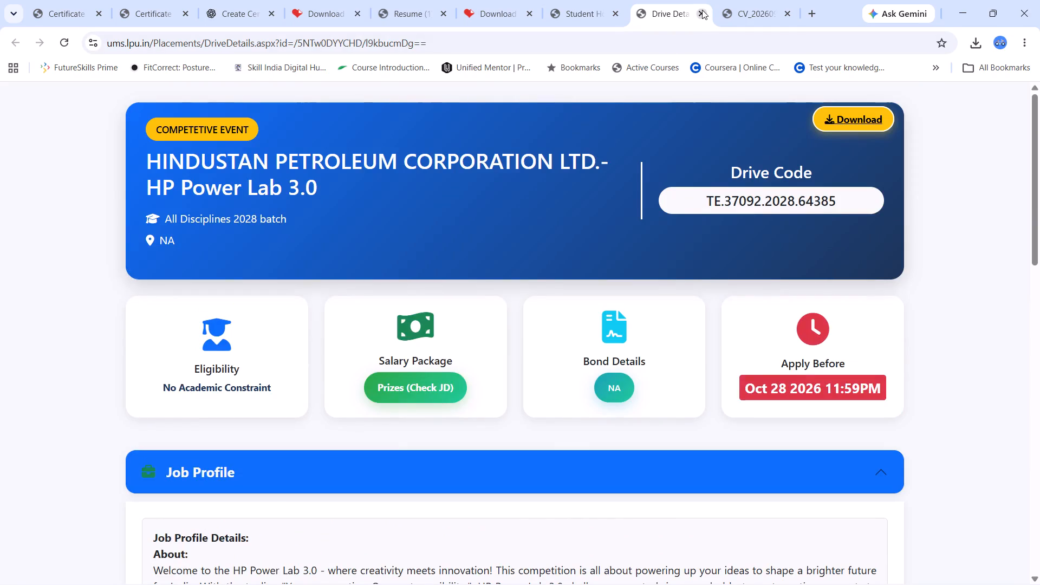
pyautogui.click(702, 10)
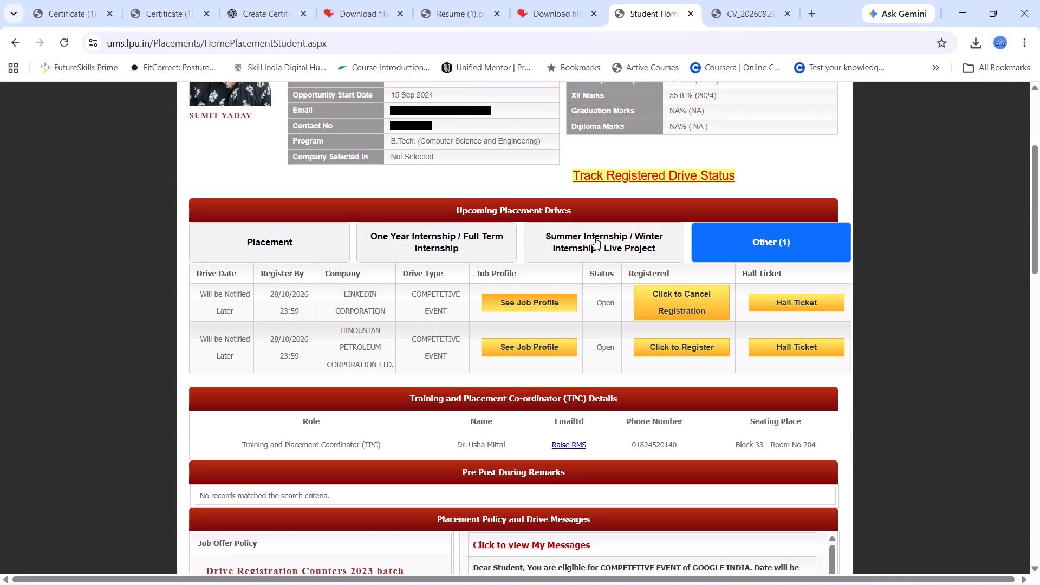
# Check the internship and Other categories of upcoming placement drives and look through the policy, message and announcement sections of the home page.
pyautogui.click(594, 237)
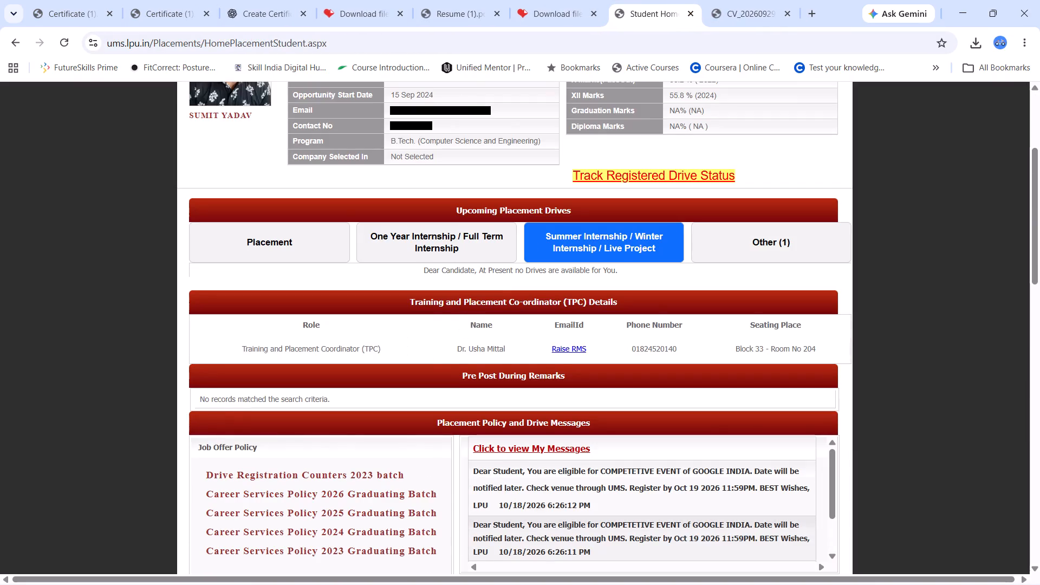
pyautogui.click(454, 238)
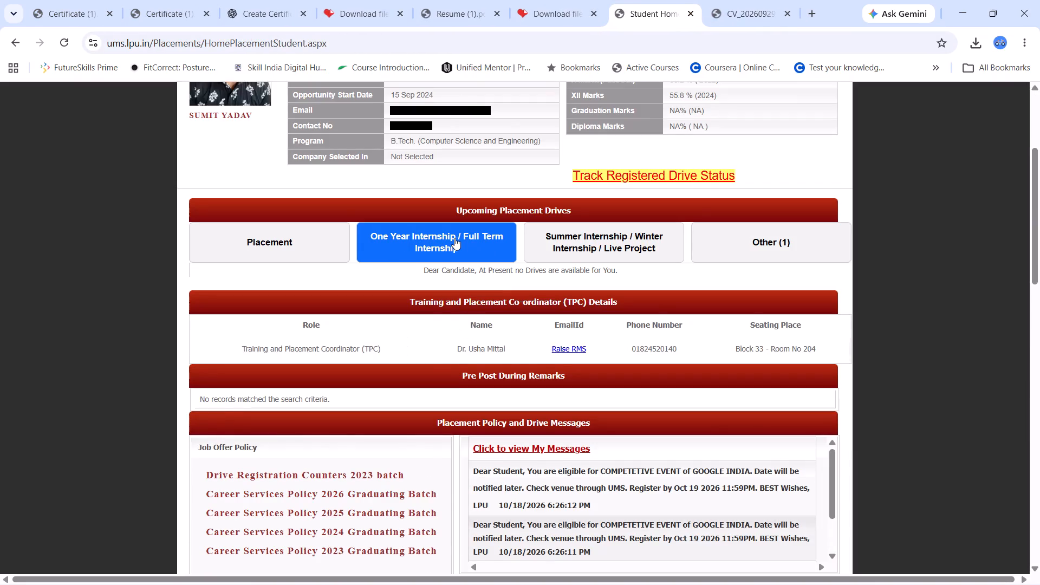
pyautogui.click(454, 238)
pyautogui.click(723, 243)
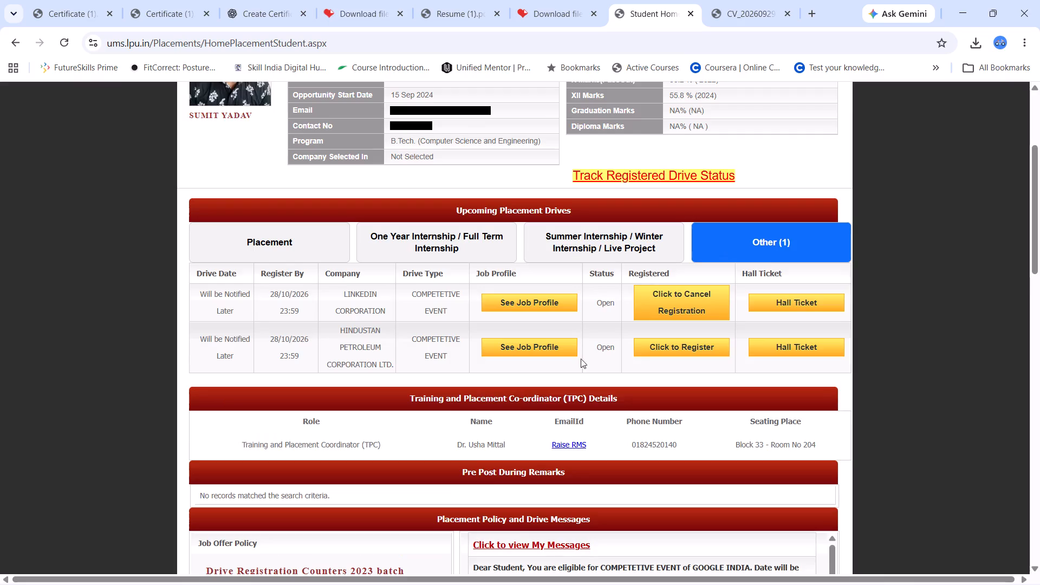
pyautogui.scroll(-3, 521, 384)
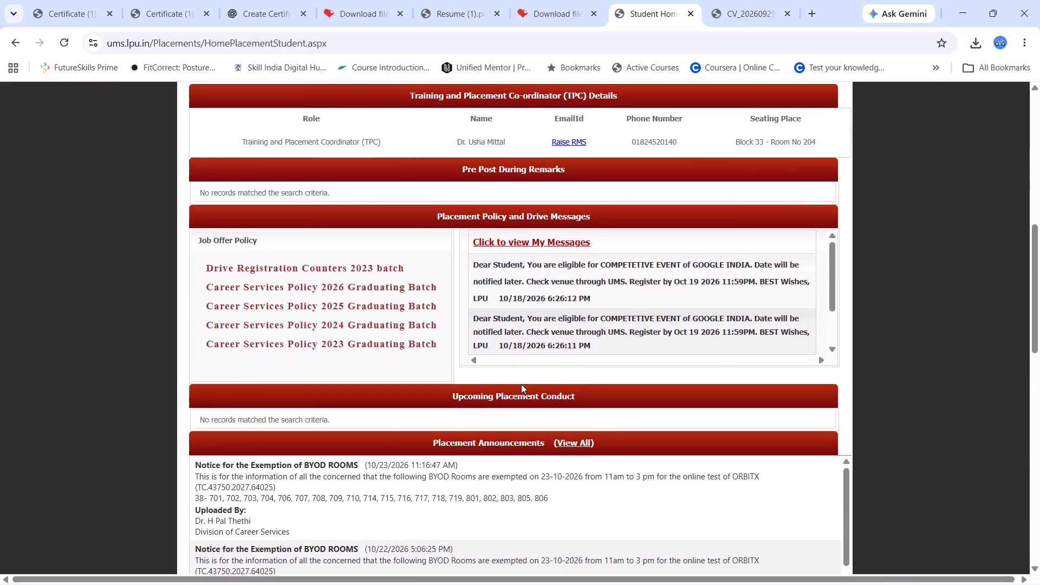
pyautogui.scroll(-2, 521, 384)
pyautogui.scroll(6, 521, 384)
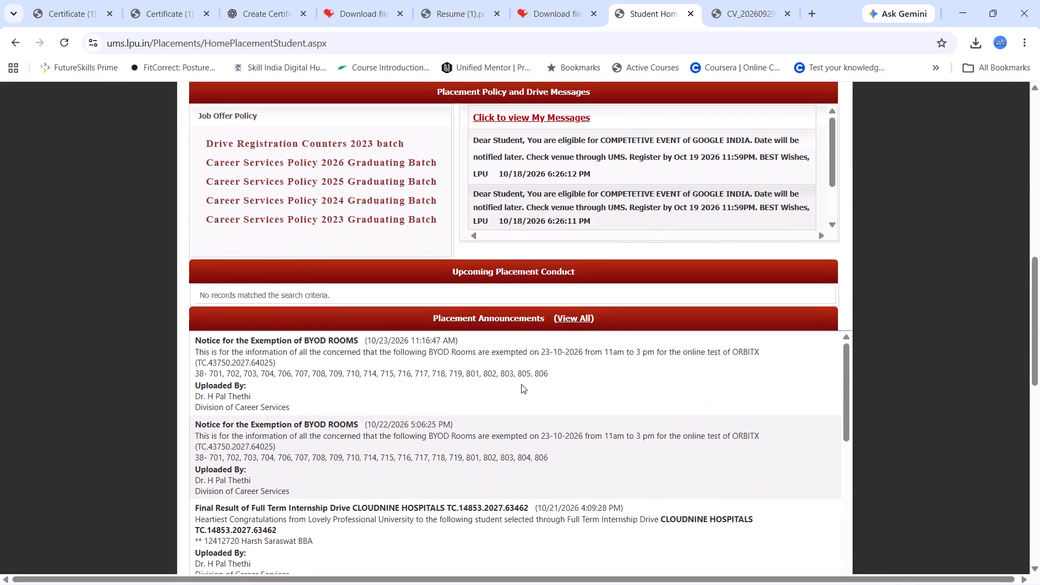
pyautogui.scroll(3, 521, 384)
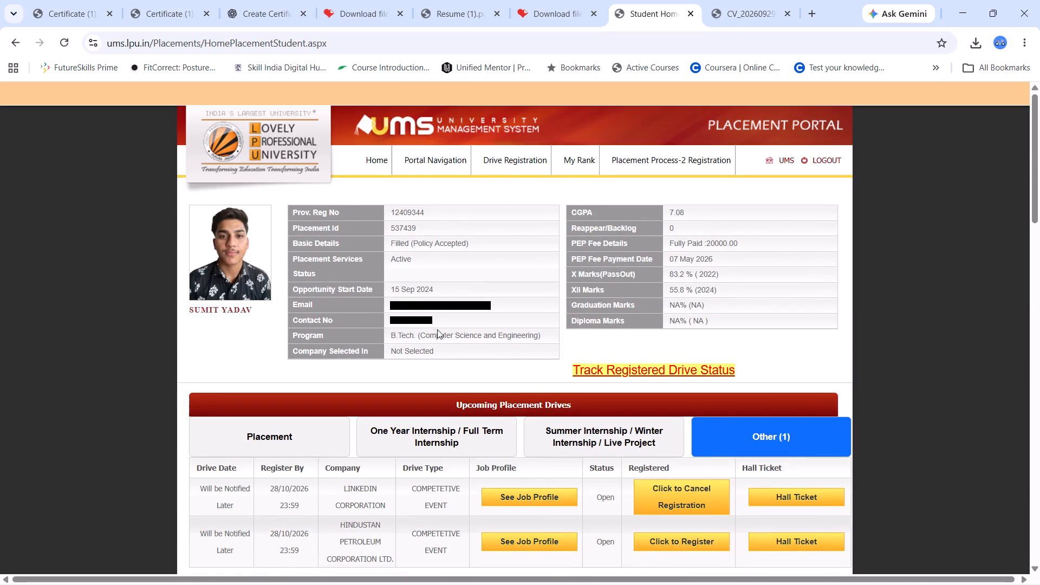
pyautogui.scroll(-2, 545, 311)
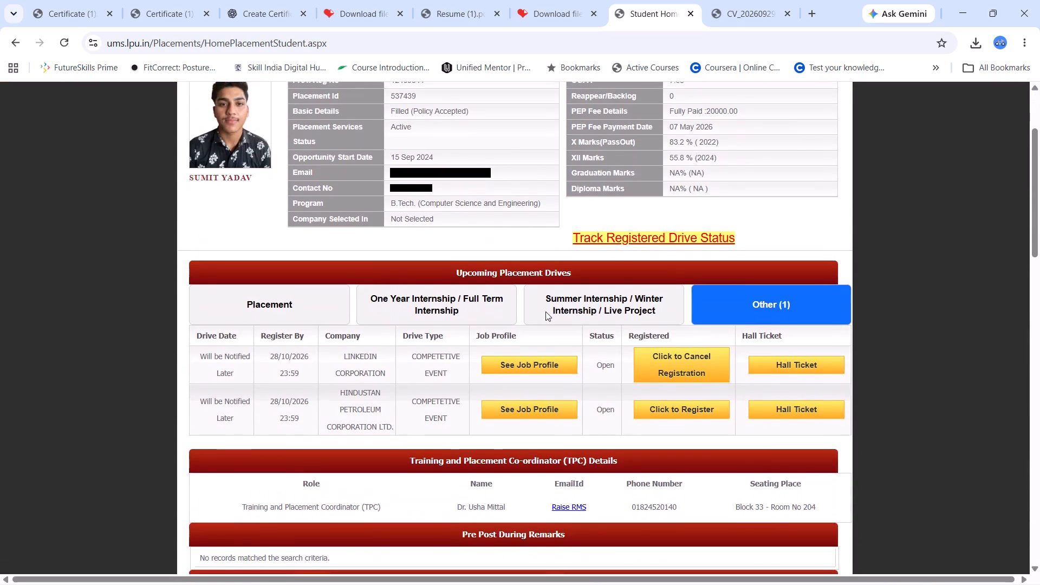
pyautogui.scroll(-3, 545, 311)
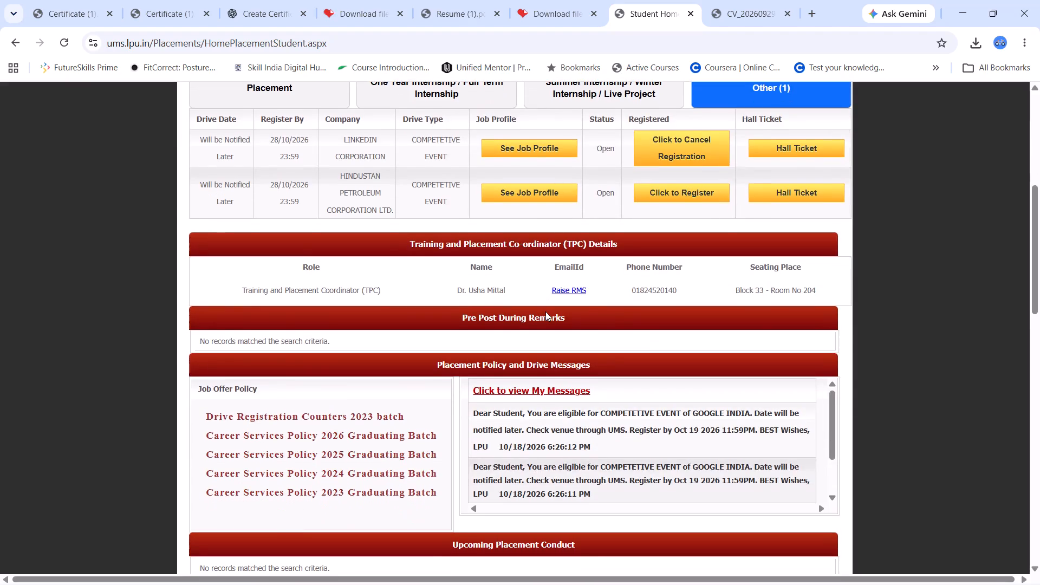
pyautogui.scroll(4, 545, 311)
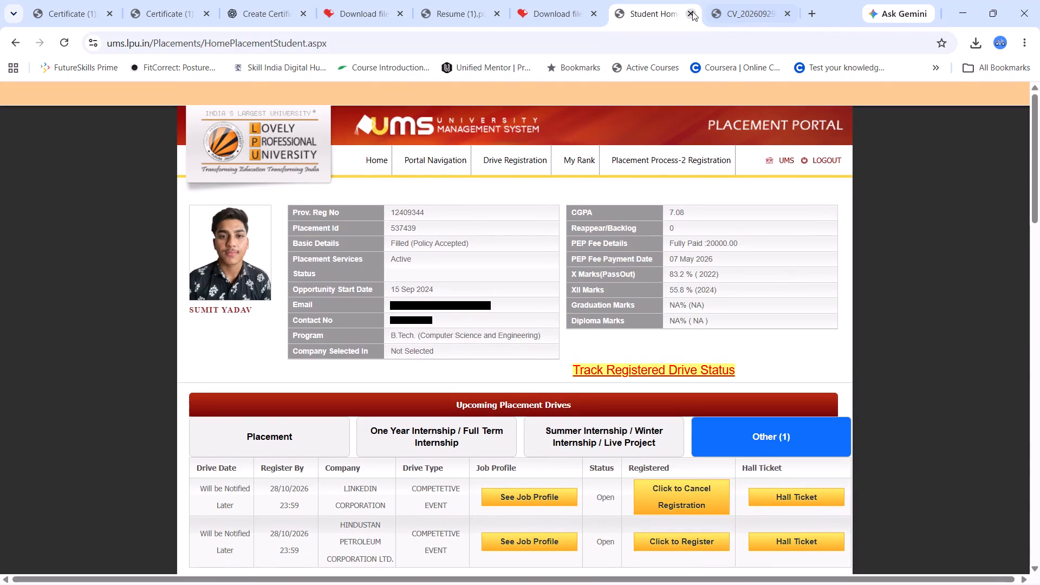
# Review the downloaded CV PDF again from its skills and internship sections through certificates and education.
pyautogui.click(720, 14)
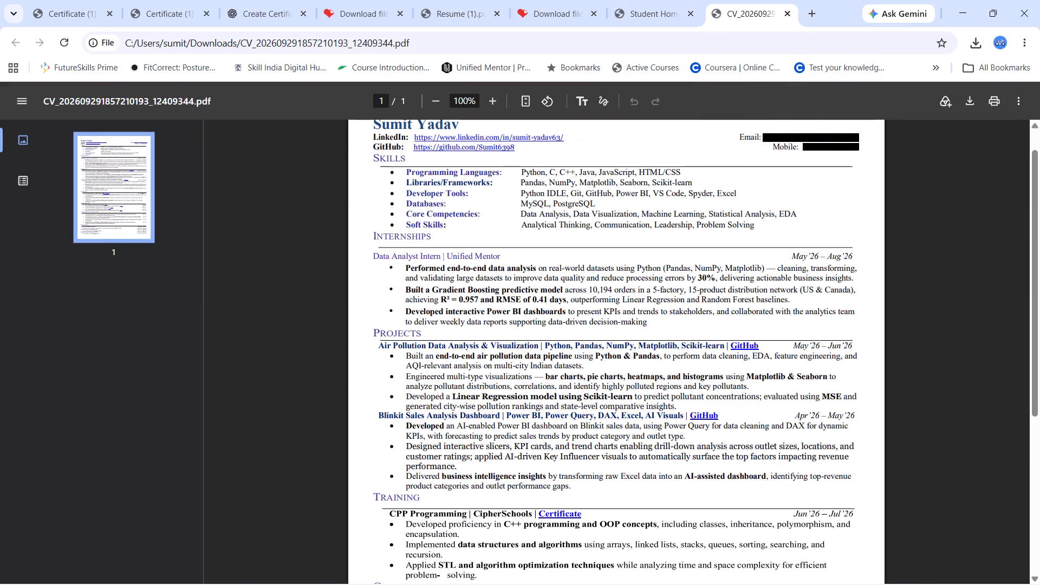
pyautogui.scroll(-9, 570, 199)
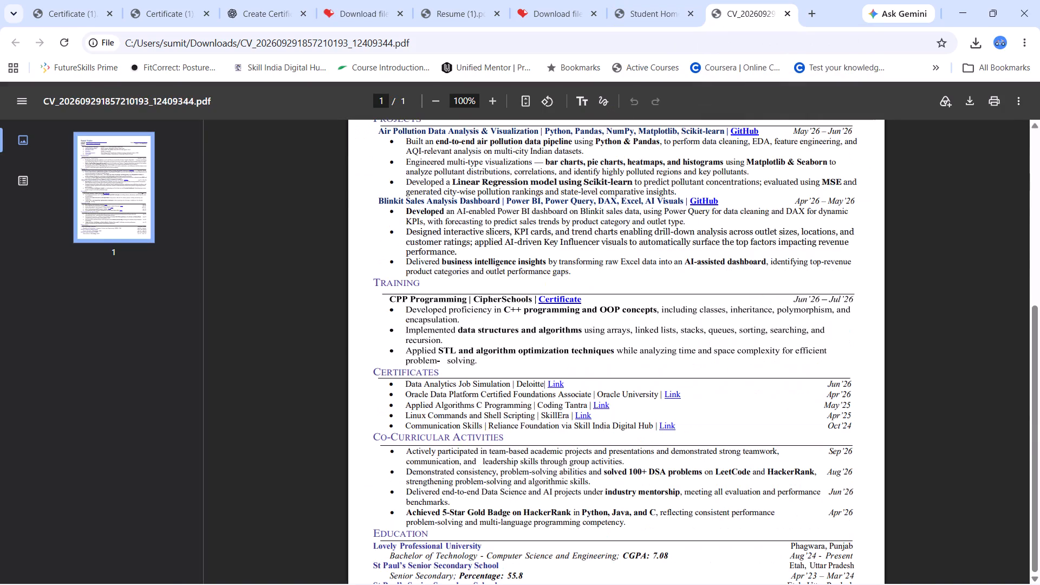
pyautogui.scroll(2, 708, 384)
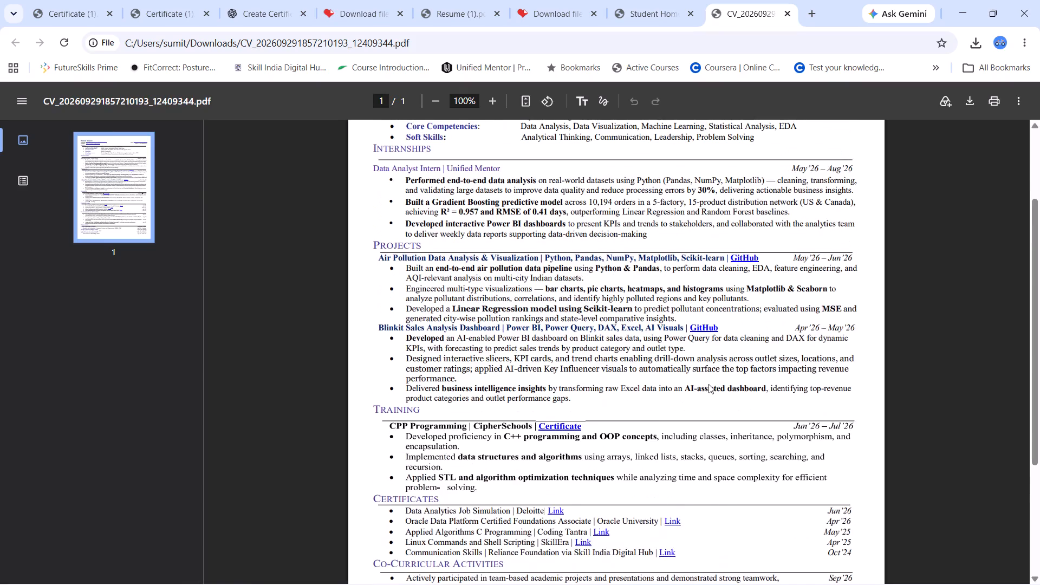
pyautogui.scroll(1, 708, 384)
pyautogui.scroll(-2, 708, 384)
pyautogui.scroll(1, 708, 384)
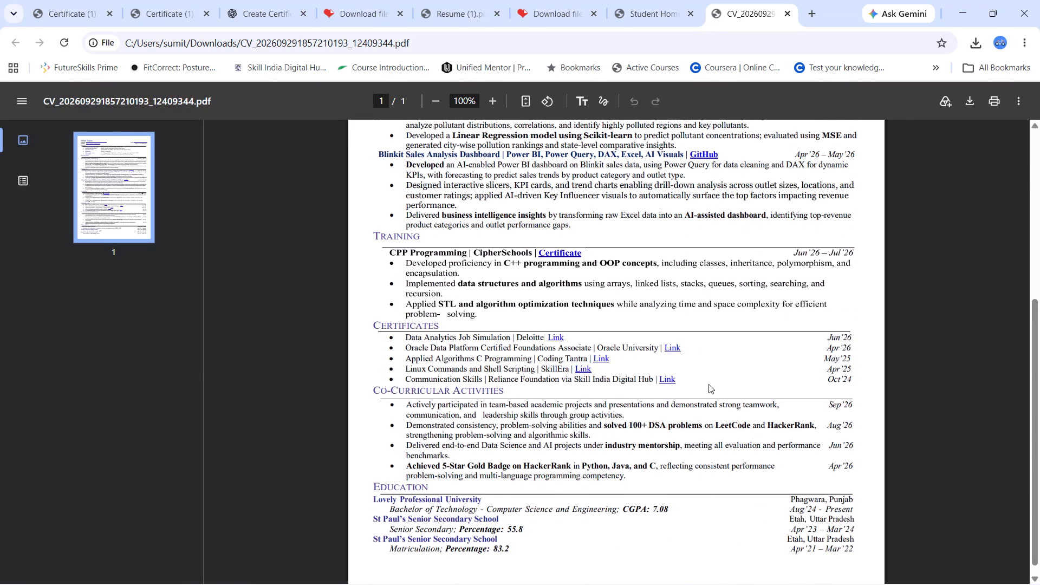
pyautogui.scroll(2, 708, 384)
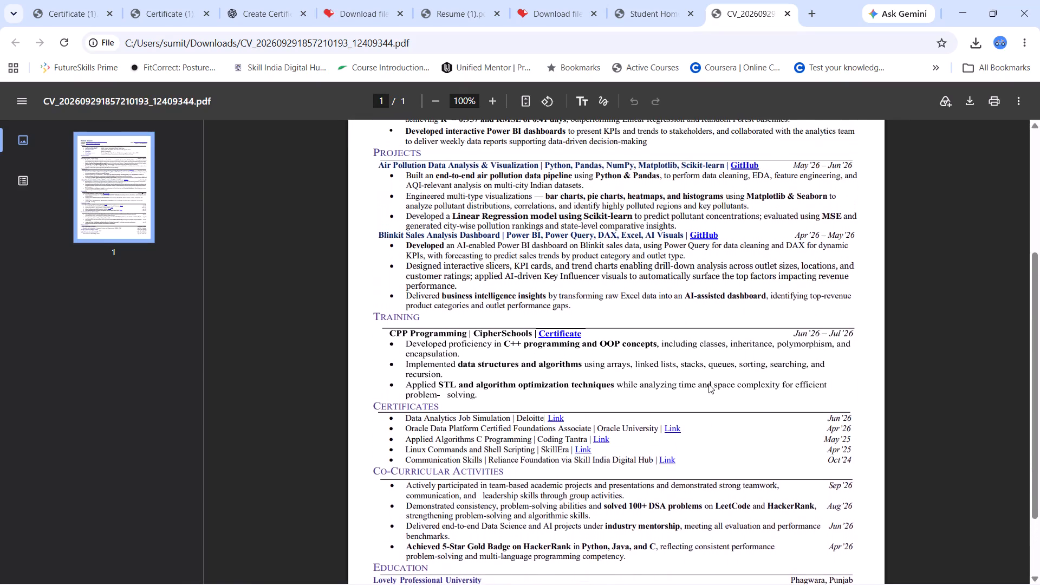
pyautogui.scroll(3, 708, 384)
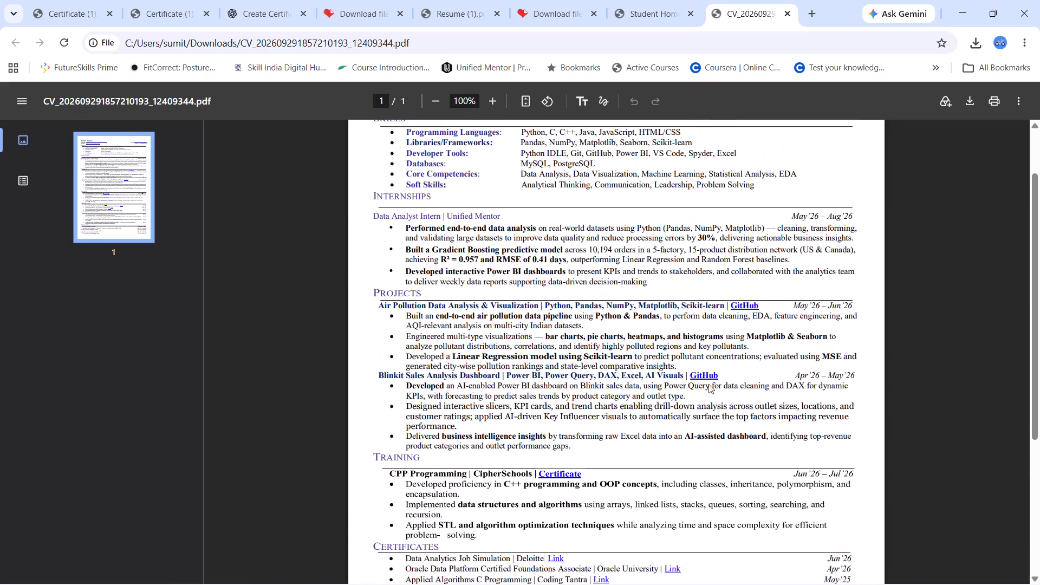
pyautogui.scroll(2, 708, 384)
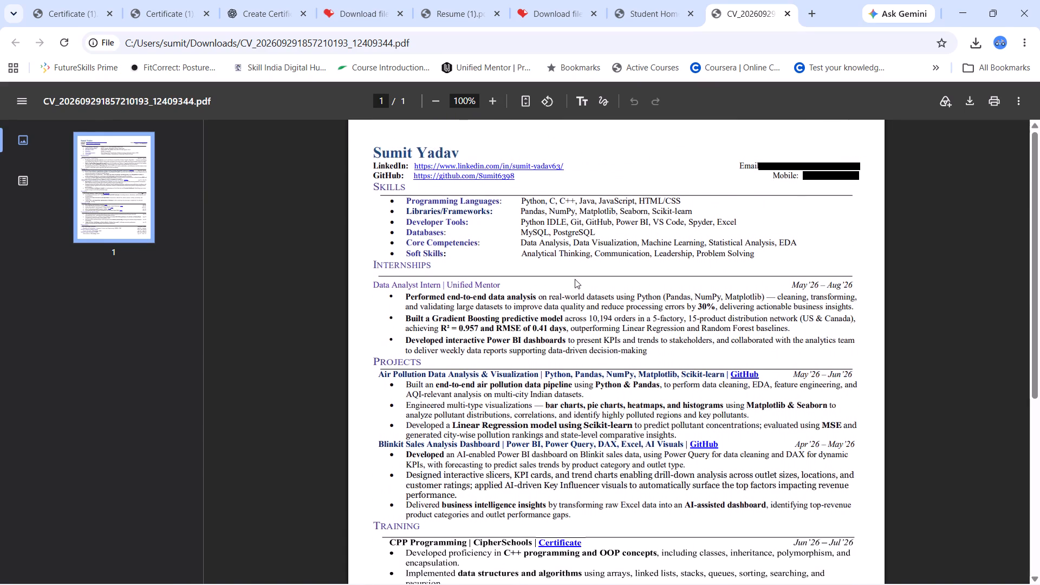
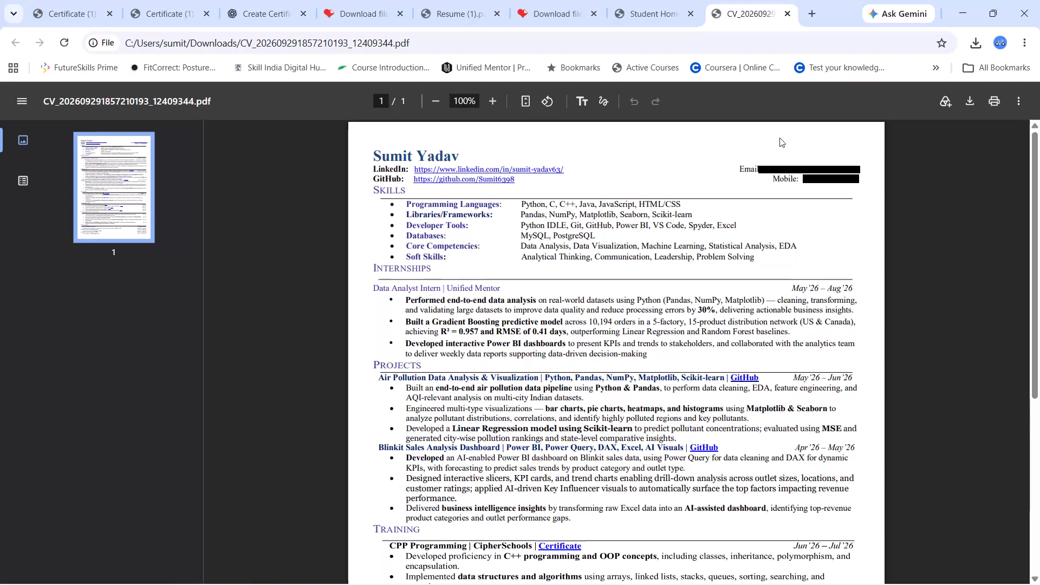
pyautogui.click(639, 12)
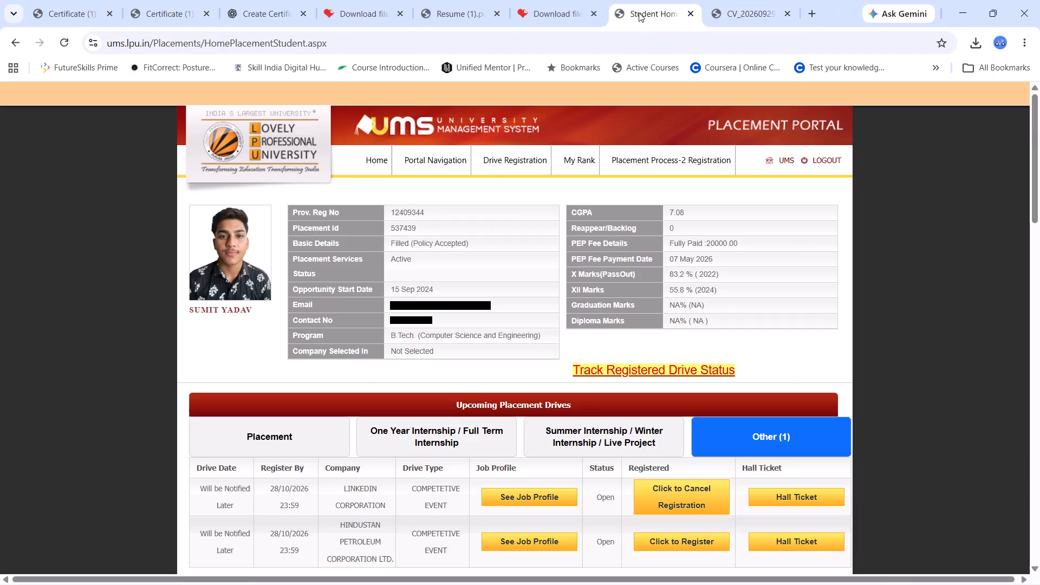
pyautogui.scroll(-2, 618, 265)
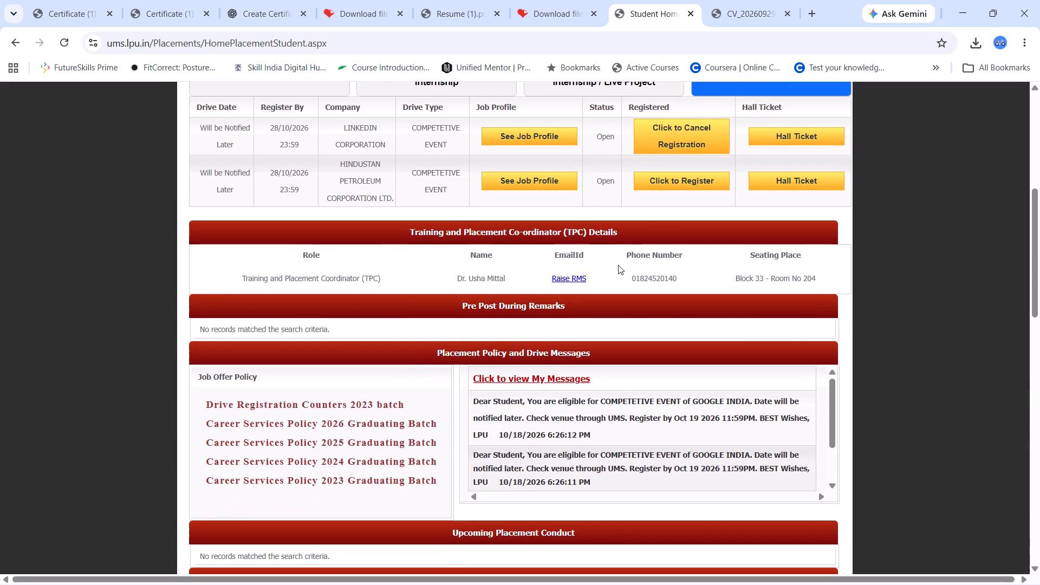
pyautogui.scroll(-1, 618, 265)
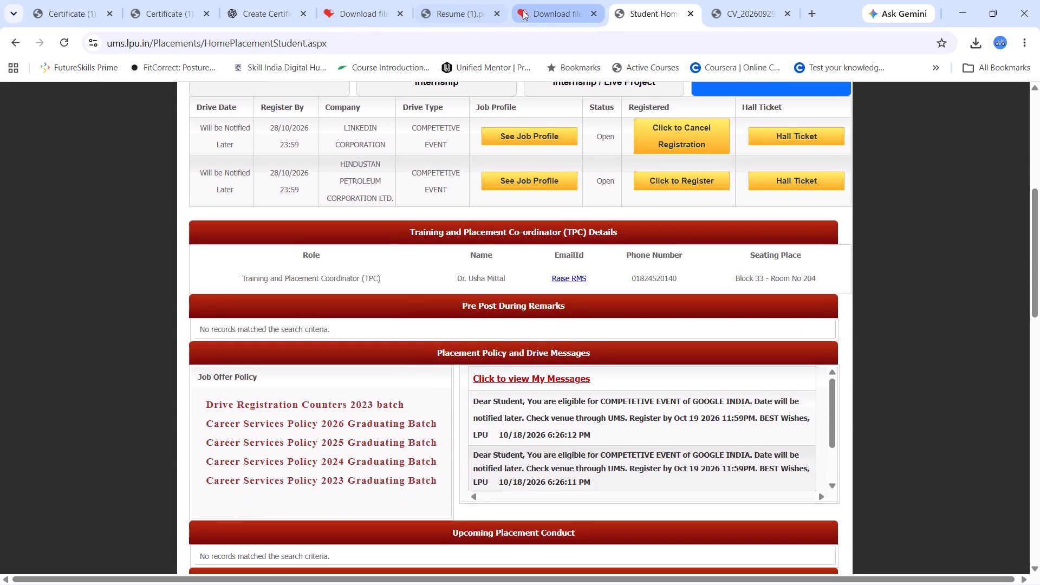
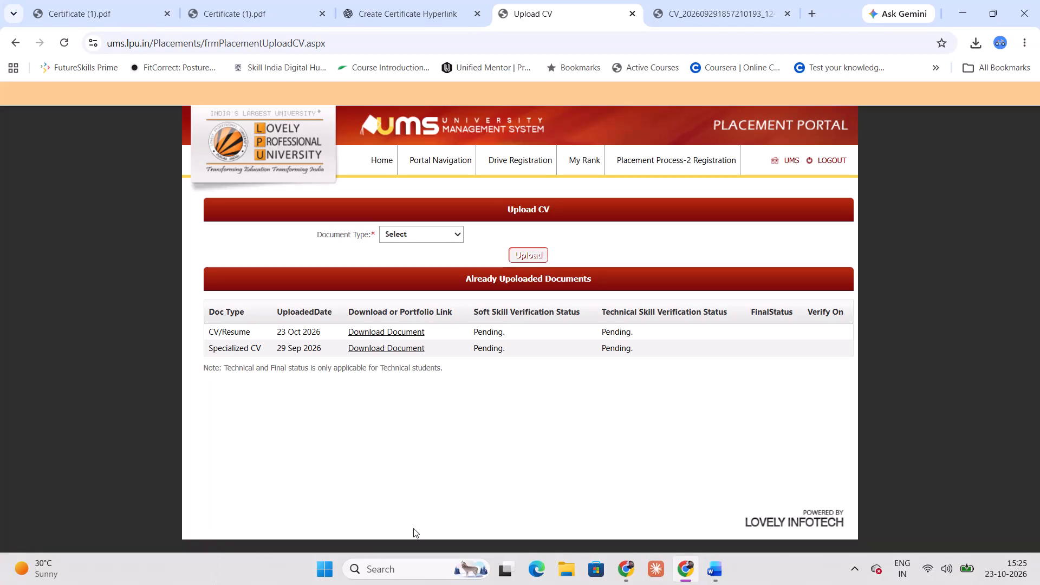
# Download the uploaded Specialized CV from the placement portal, open it and examine all its sections, including the Education dates.
pyautogui.click(369, 350)
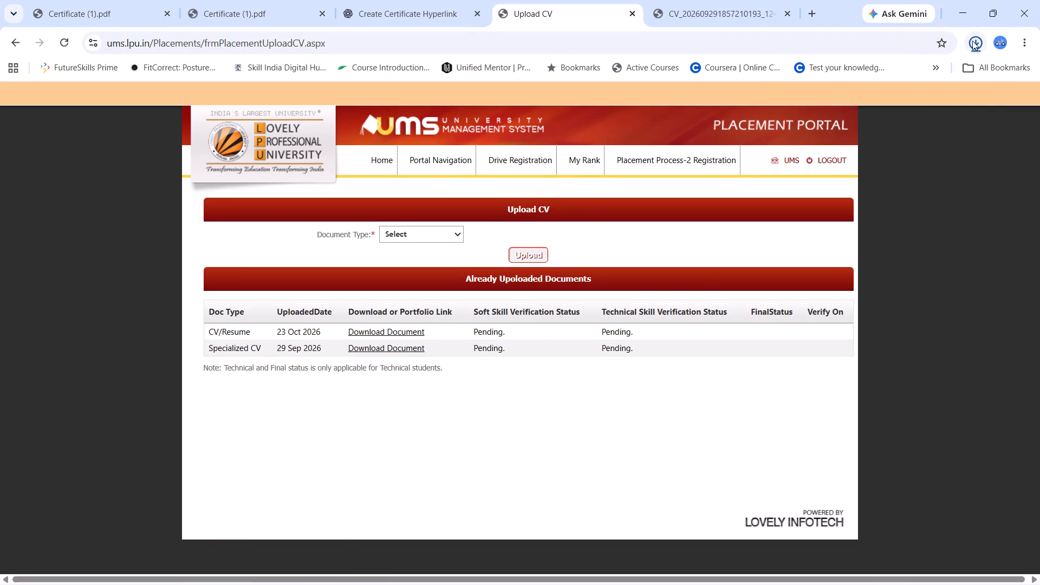
pyautogui.doubleClick(908, 78)
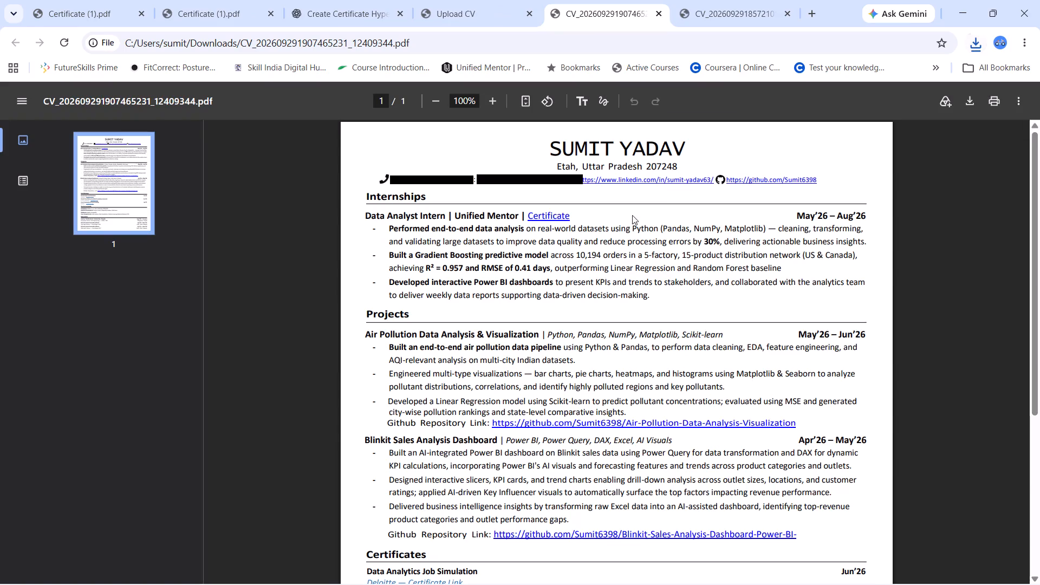
pyautogui.scroll(-7, 620, 257)
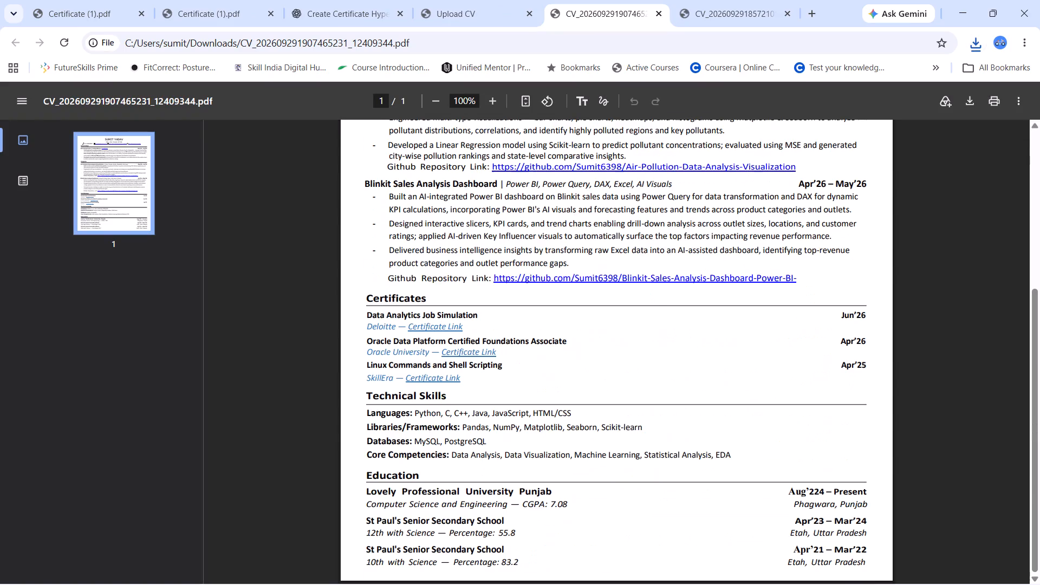
pyautogui.scroll(-1, 620, 257)
pyautogui.click(812, 492)
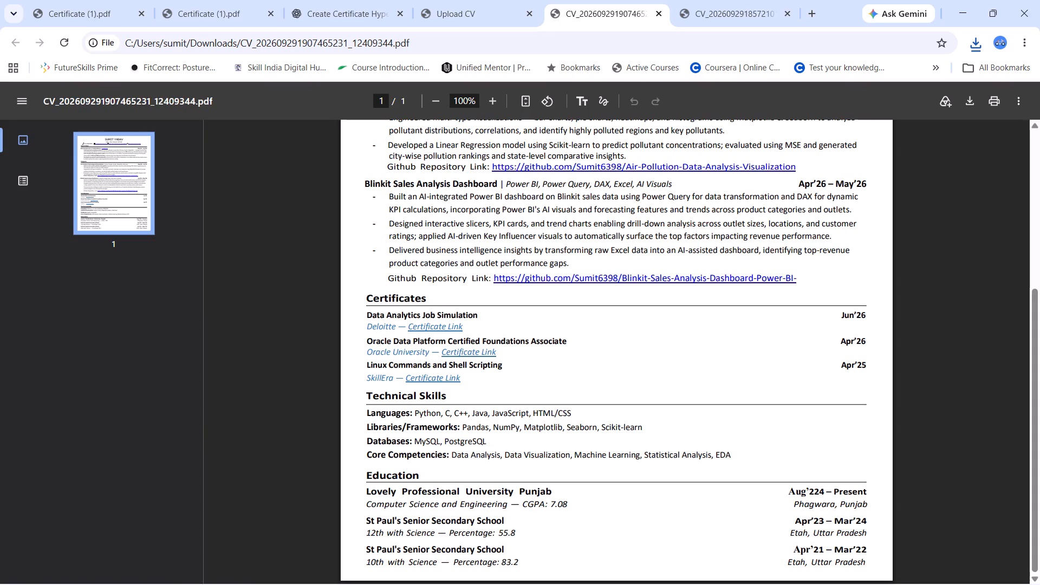
pyautogui.scroll(3, 812, 492)
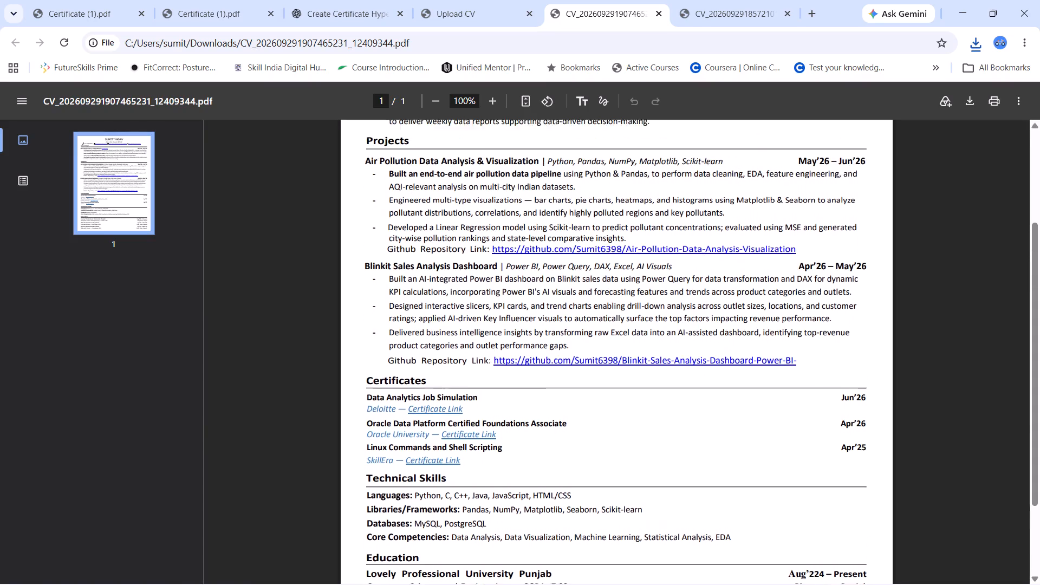
pyautogui.scroll(3, 812, 492)
pyautogui.scroll(-4, 812, 492)
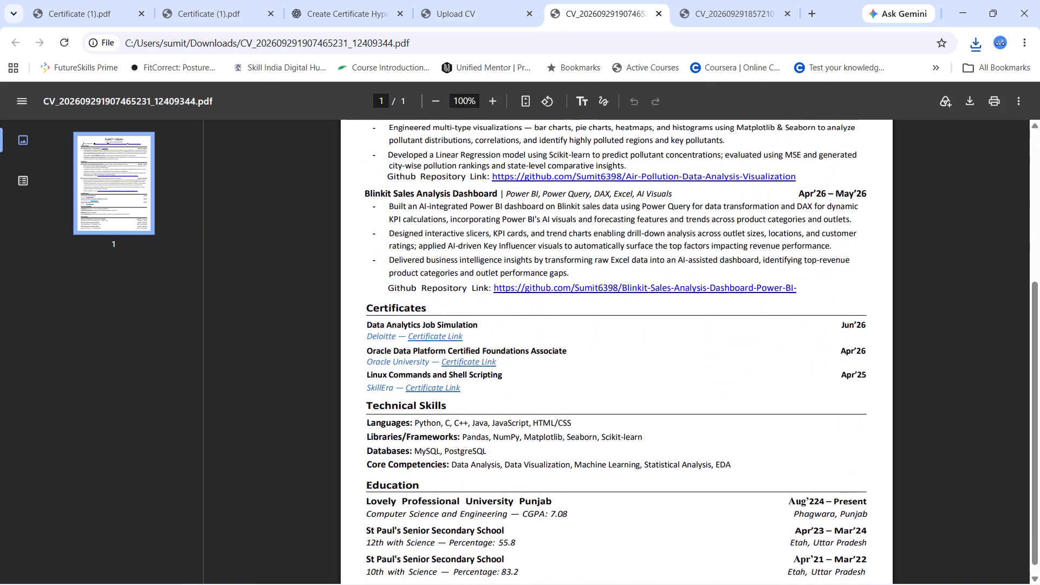
pyautogui.scroll(-2, 812, 492)
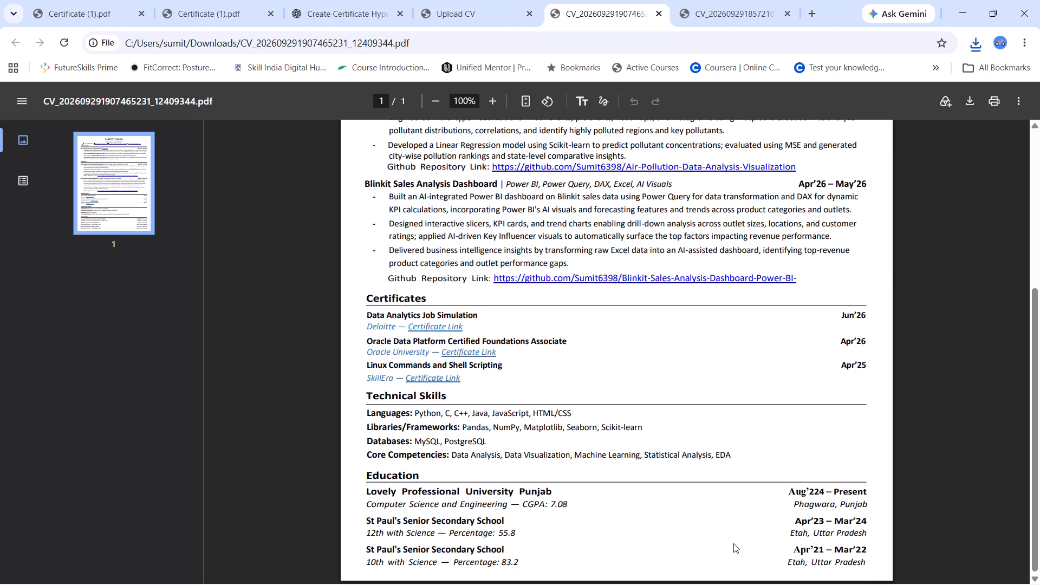
pyautogui.scroll(7, 733, 543)
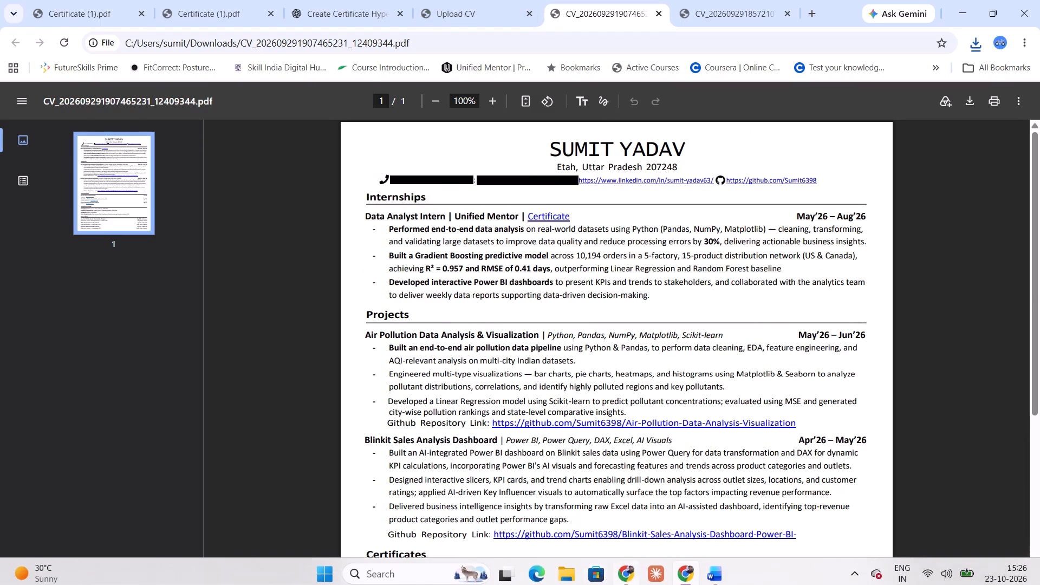
pyautogui.hscroll(-1, 571, 384)
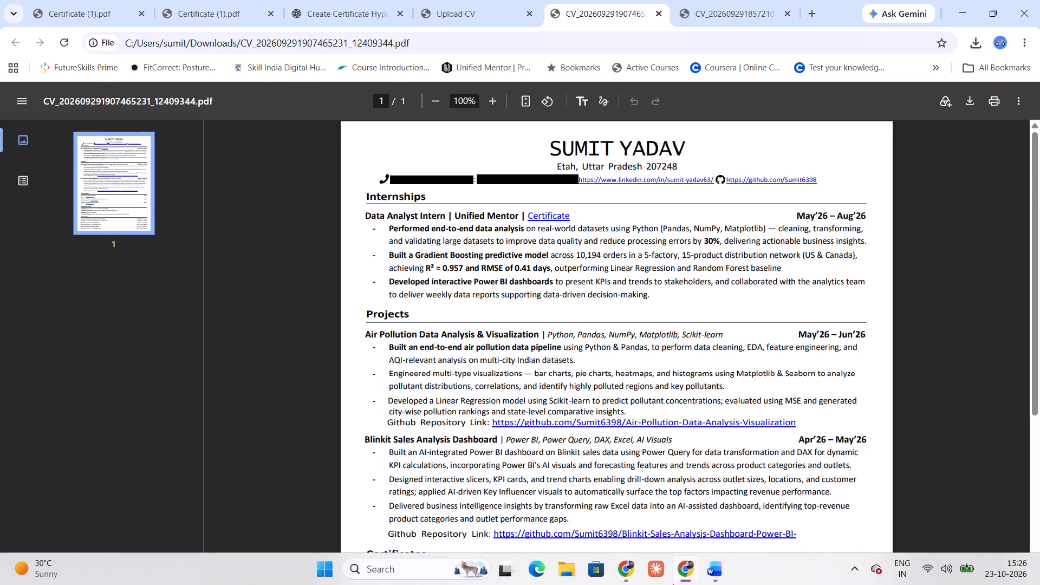
# Open last month's Specialized_cv PDF from the Downloads folder in Word and enable editing.
pyautogui.click(566, 563)
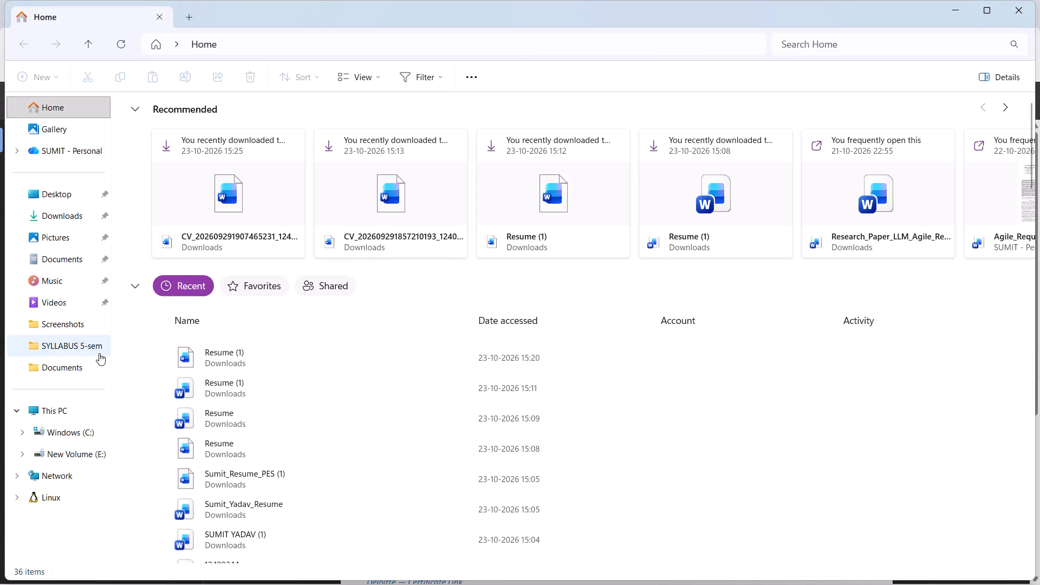
pyautogui.click(37, 210)
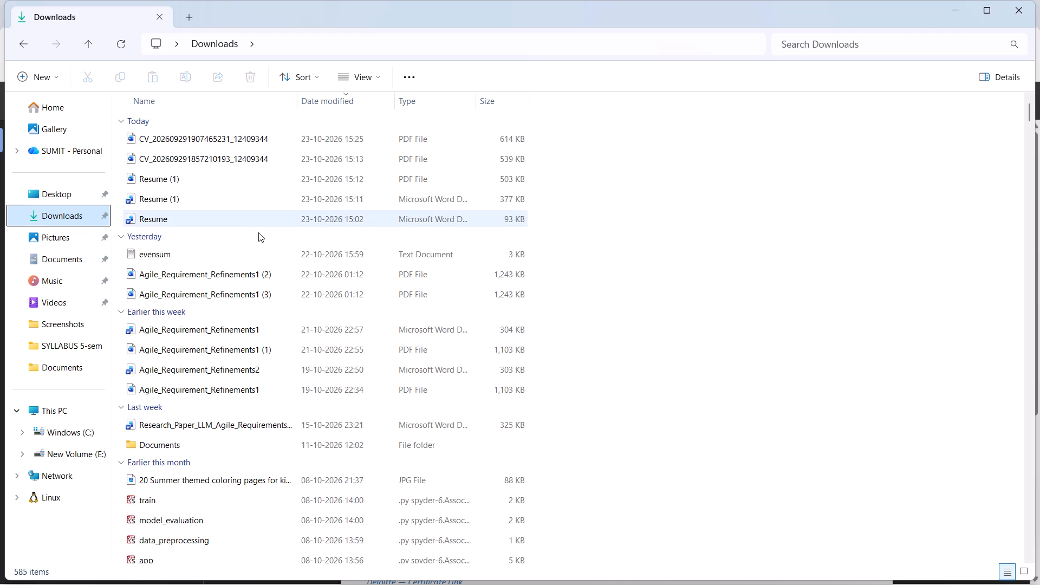
pyautogui.scroll(-1, 259, 232)
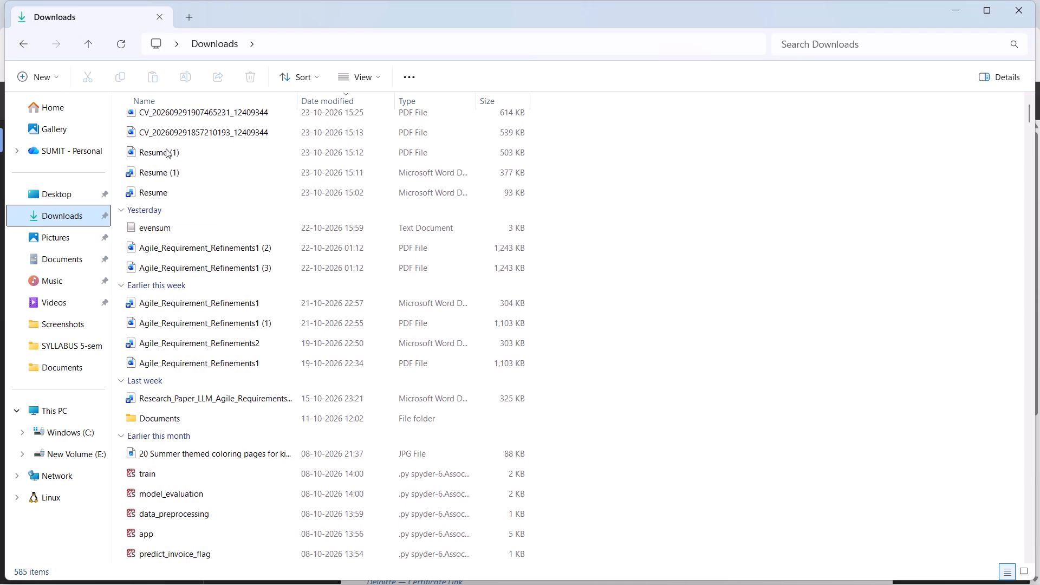
pyautogui.scroll(1, 174, 166)
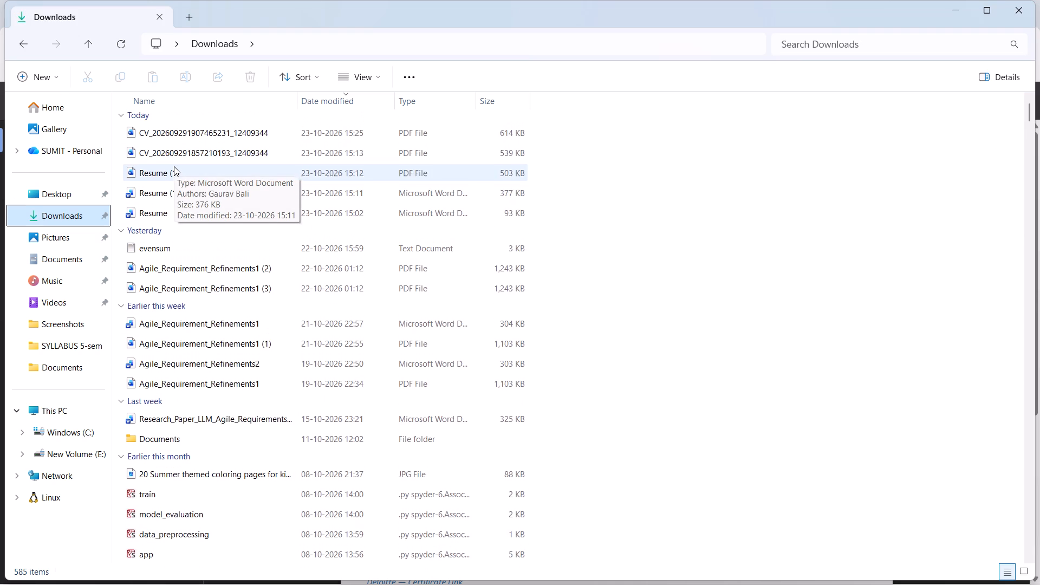
pyautogui.scroll(1, 174, 166)
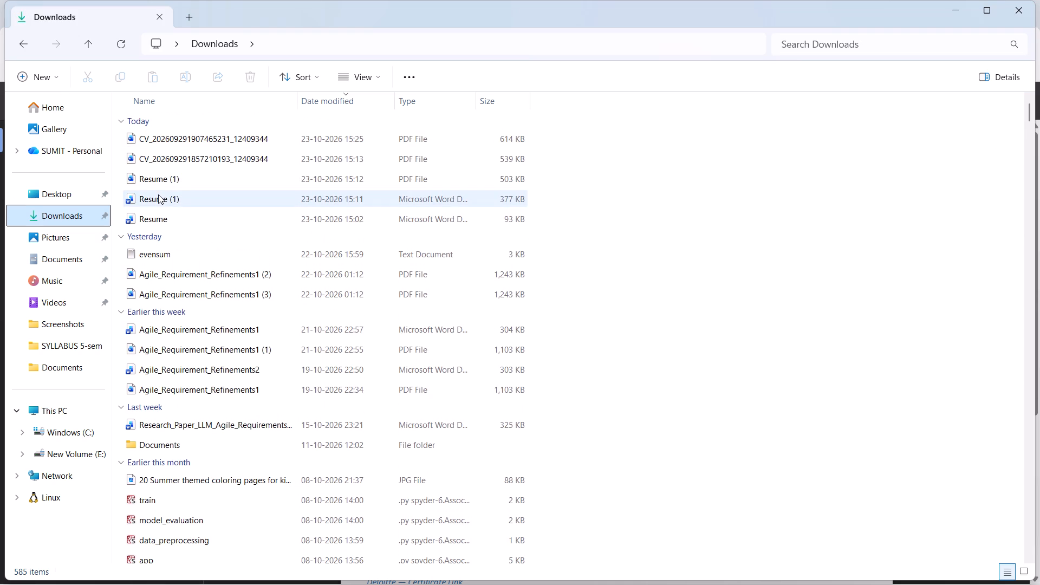
pyautogui.scroll(-2, 174, 343)
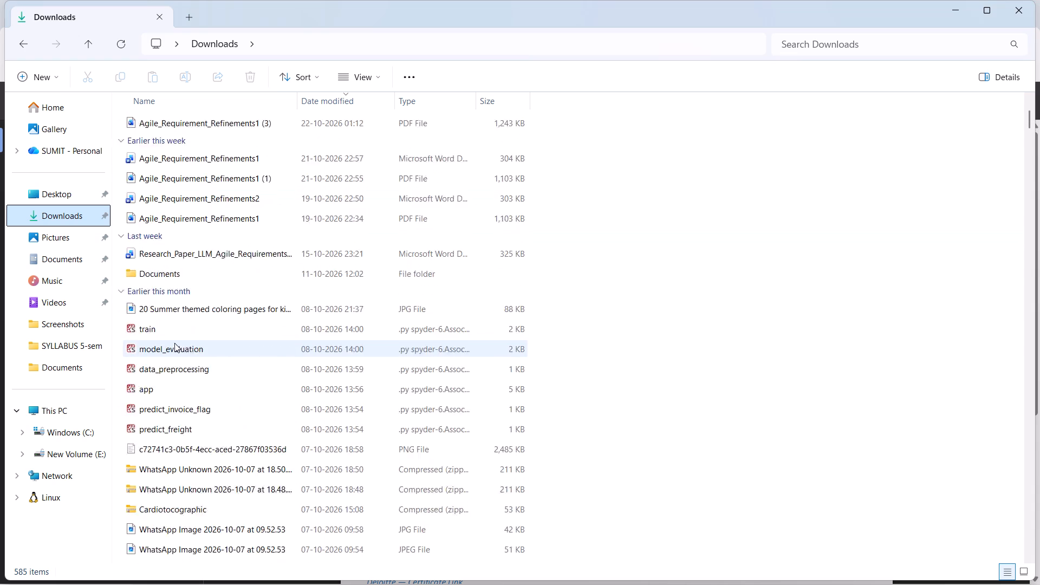
pyautogui.scroll(-4, 174, 343)
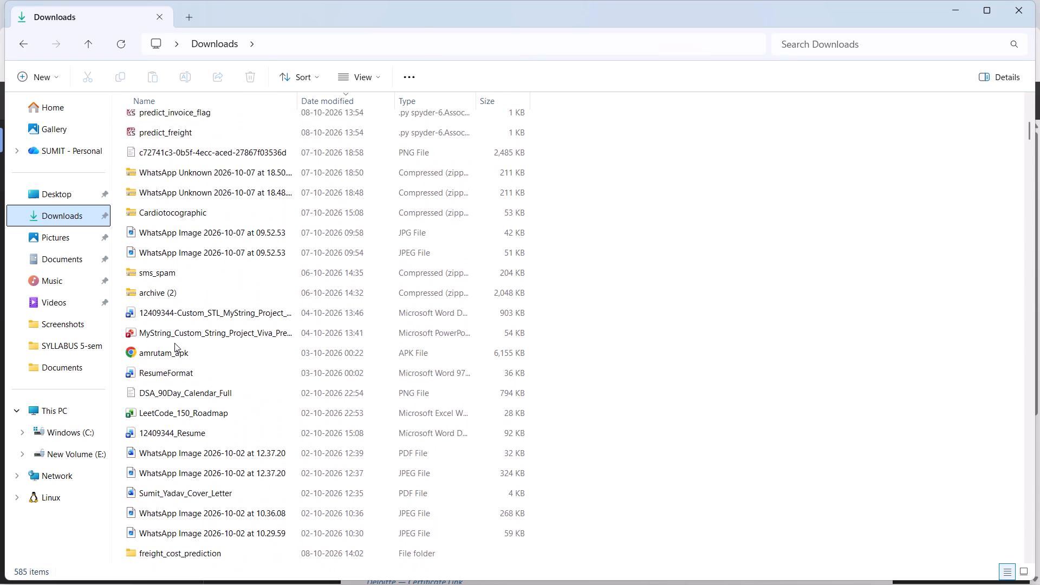
pyautogui.scroll(-4, 174, 343)
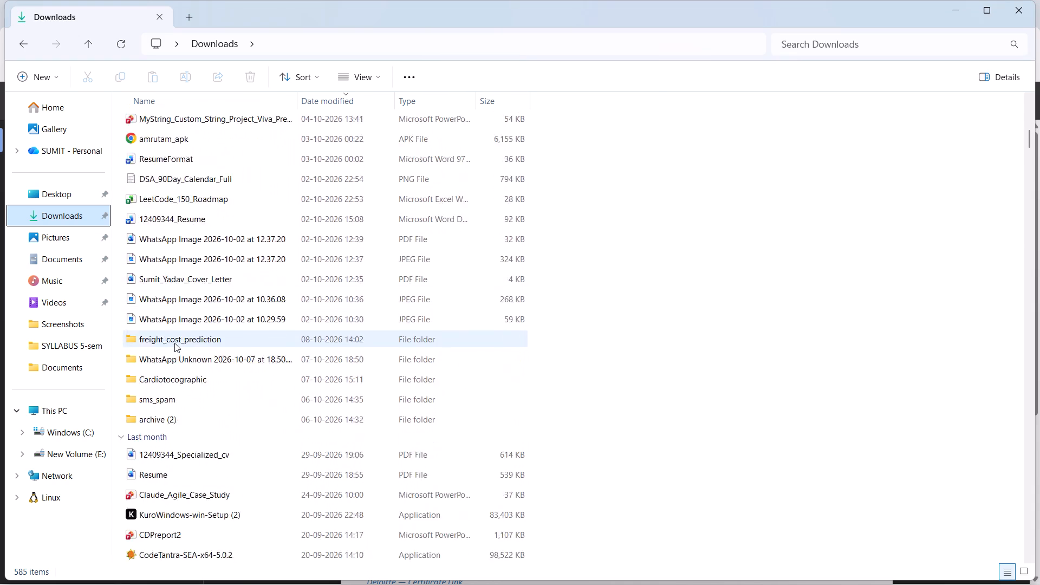
pyautogui.scroll(-2, 174, 343)
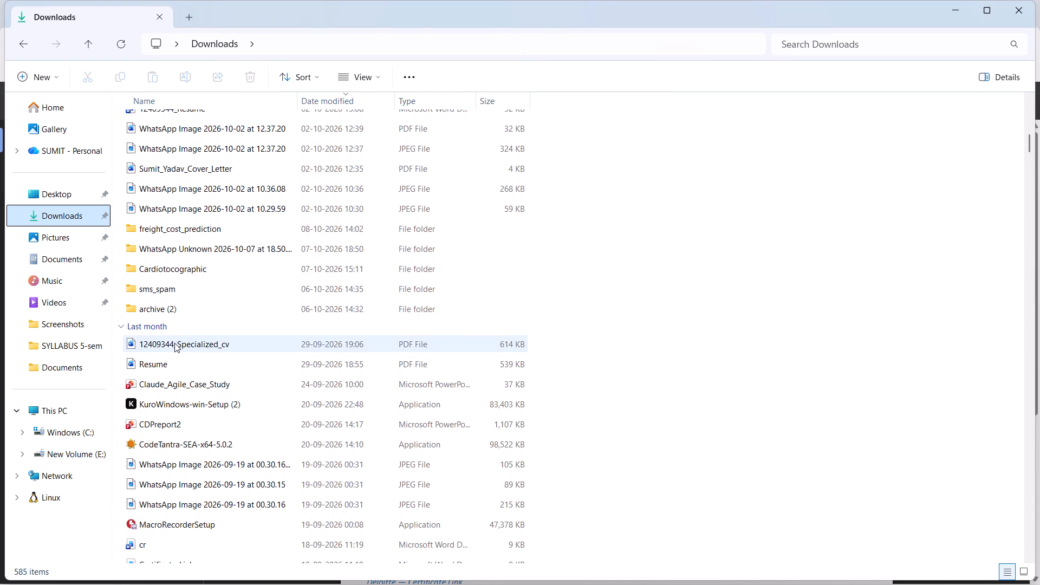
pyautogui.doubleClick(174, 343)
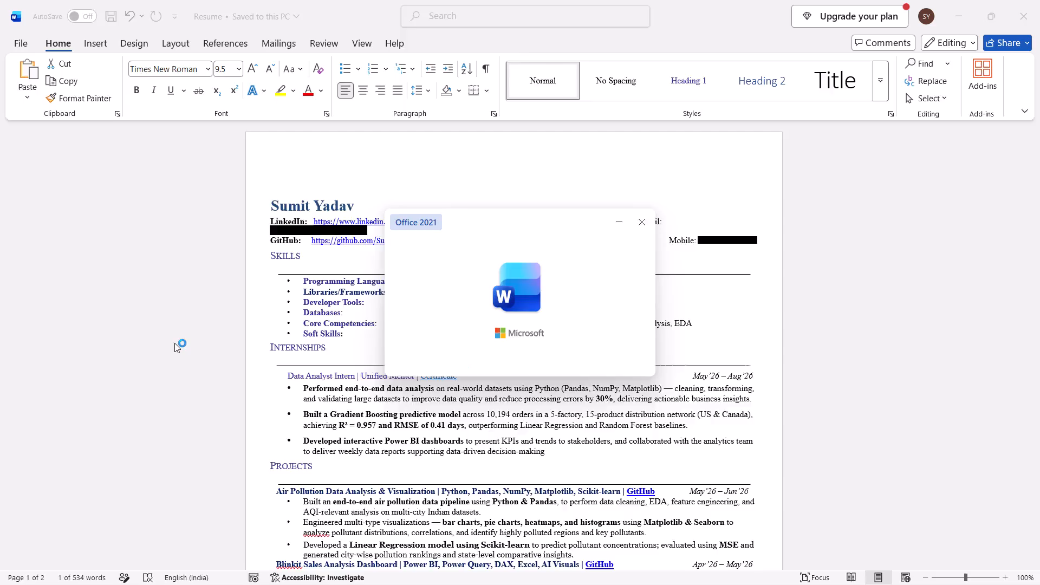
pyautogui.scroll(-5, 388, 386)
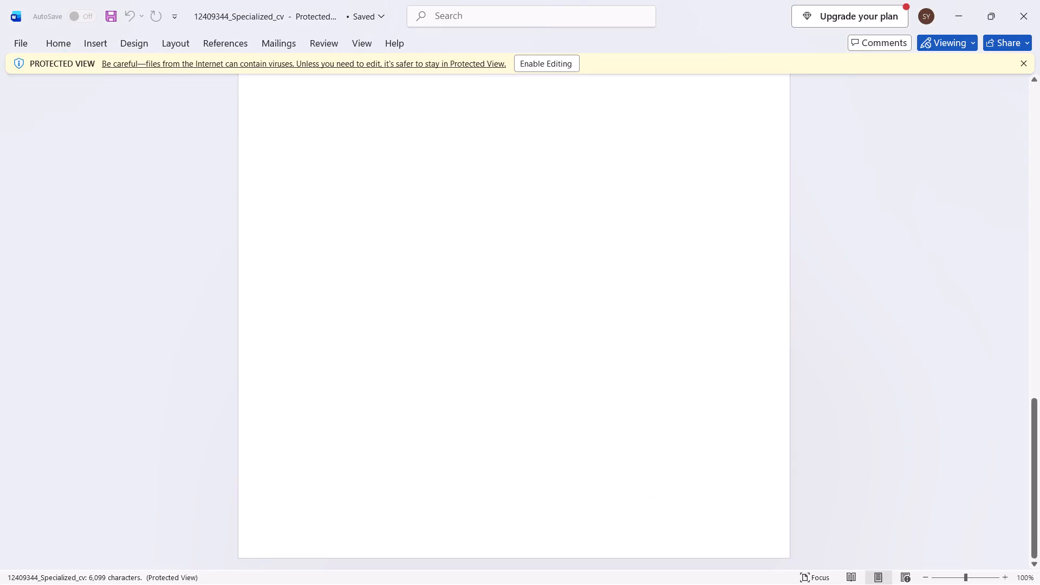
pyautogui.scroll(1, 388, 386)
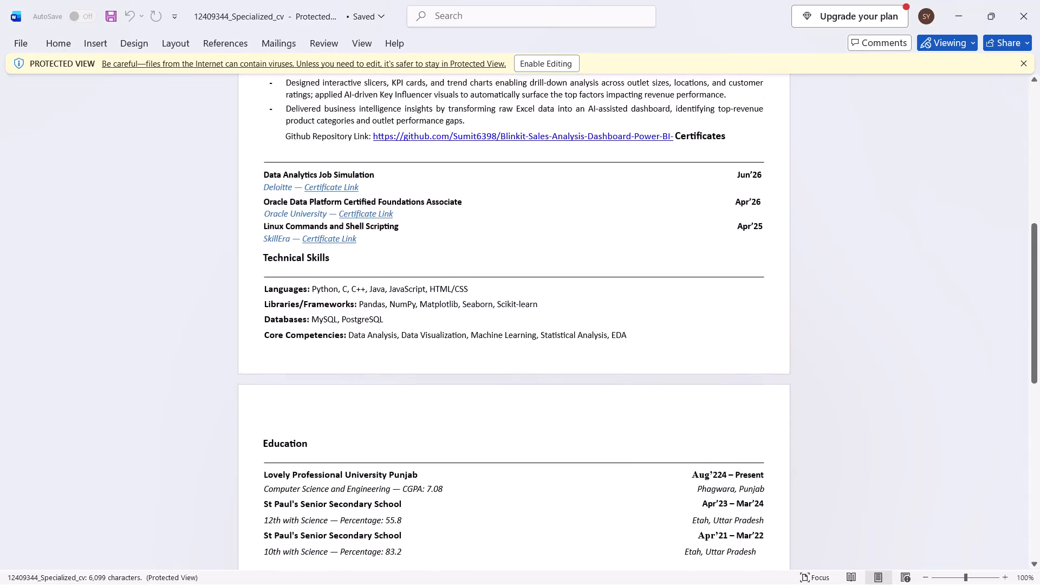
pyautogui.click(717, 474)
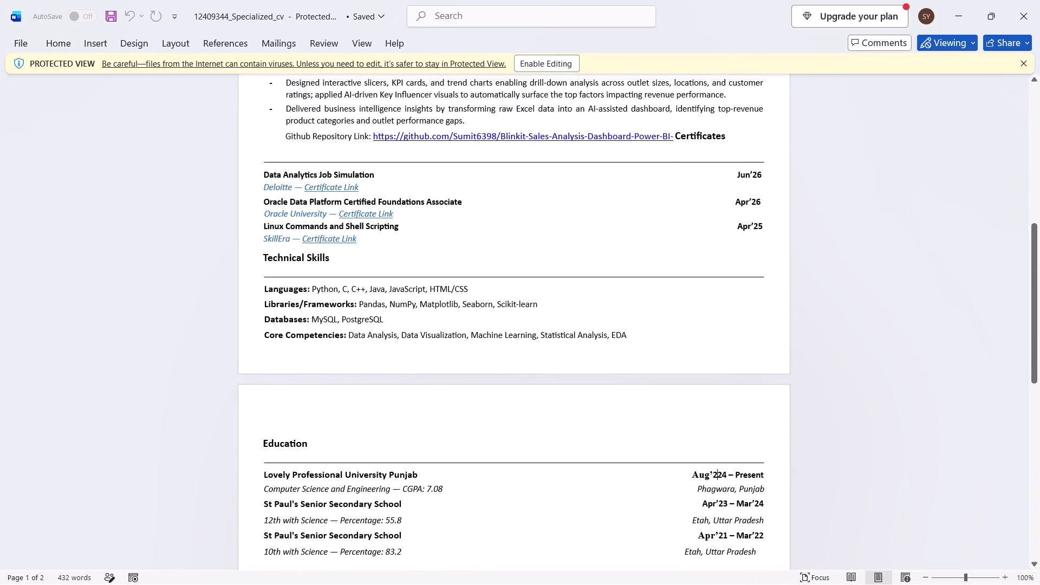
pyautogui.click(529, 58)
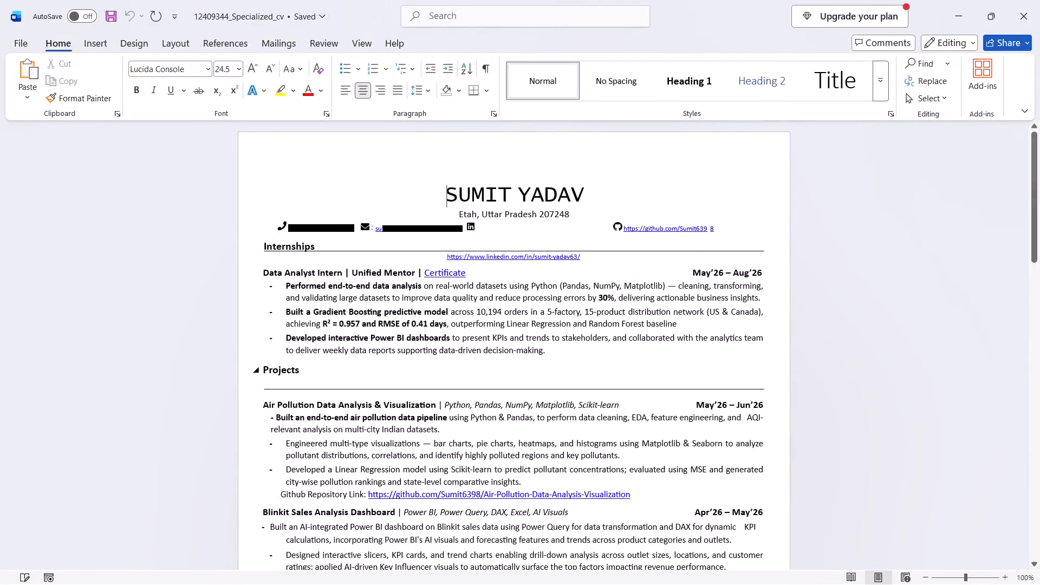
# Correct the start date of the Lovely Professional University entry under Education to Aug’24.
pyautogui.scroll(-9, 714, 444)
pyautogui.hscroll(-1, 714, 444)
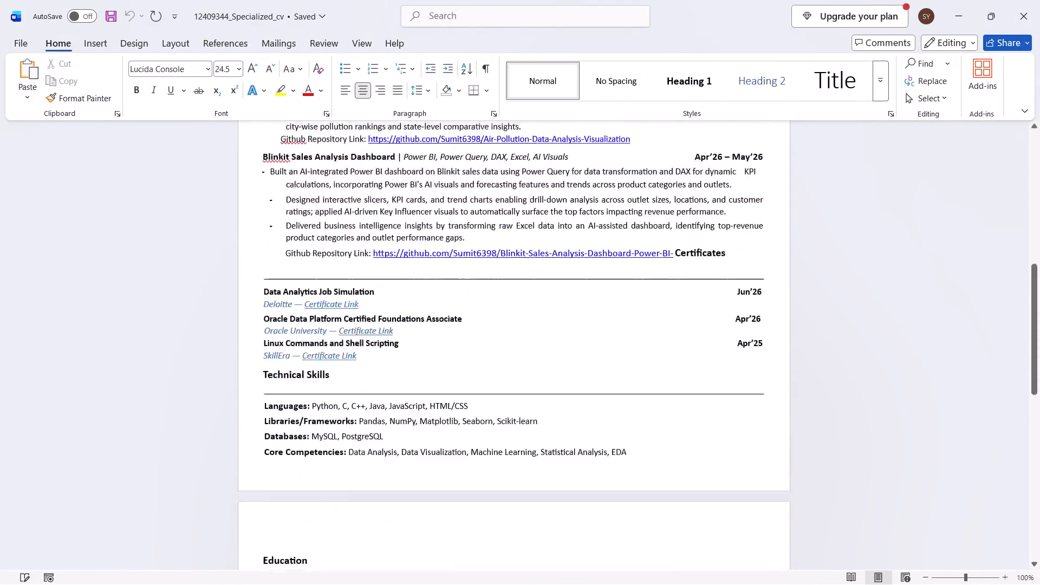
pyautogui.hscroll(-1, 714, 444)
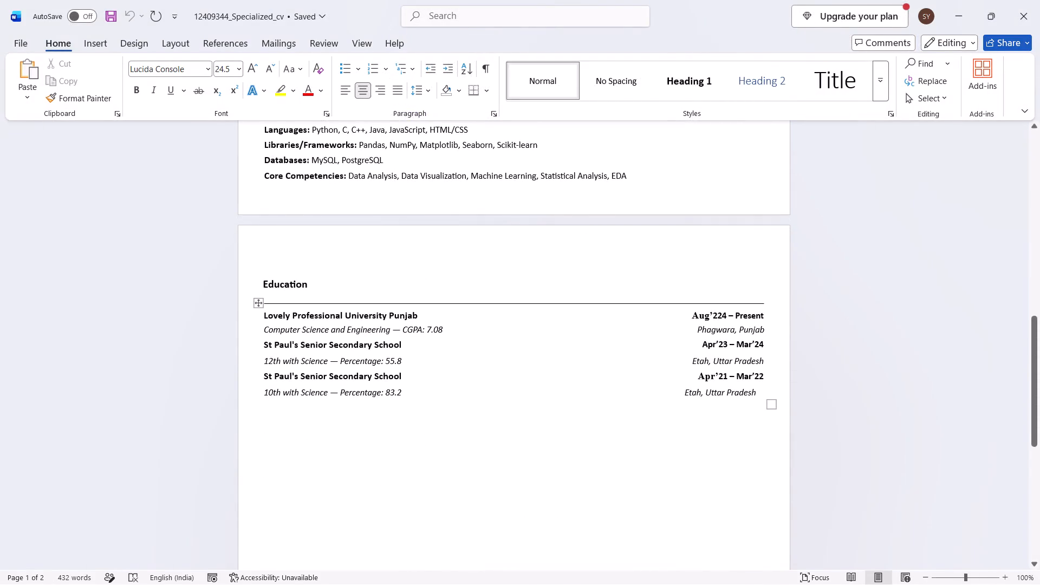
pyautogui.click(718, 317)
pyautogui.press('BackSpace')
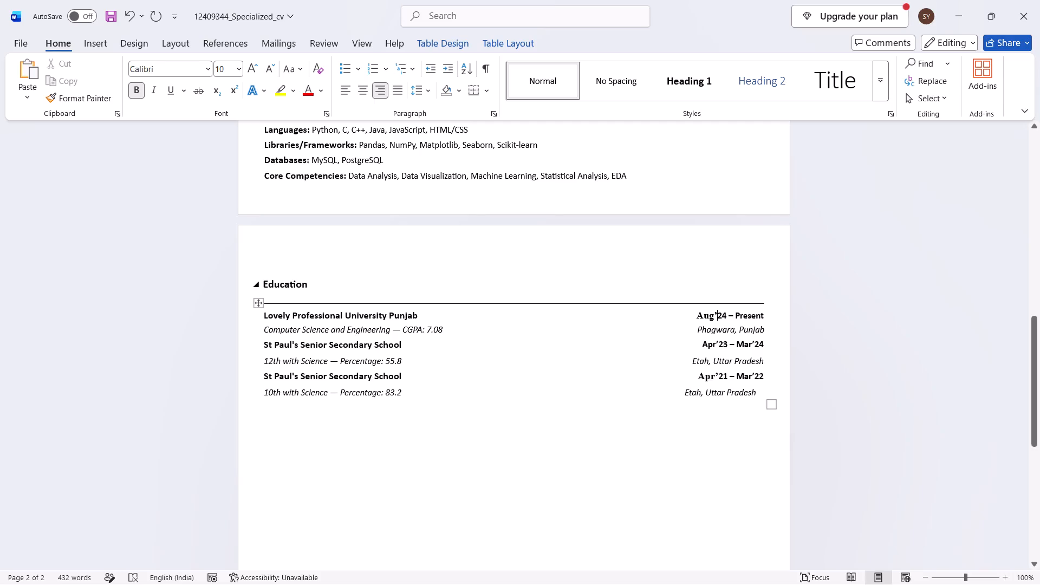
# Save the corrected Specialized CV as a Word Document in the Downloads folder, keeping the suggested file name.
pyautogui.scroll(2, 399, 281)
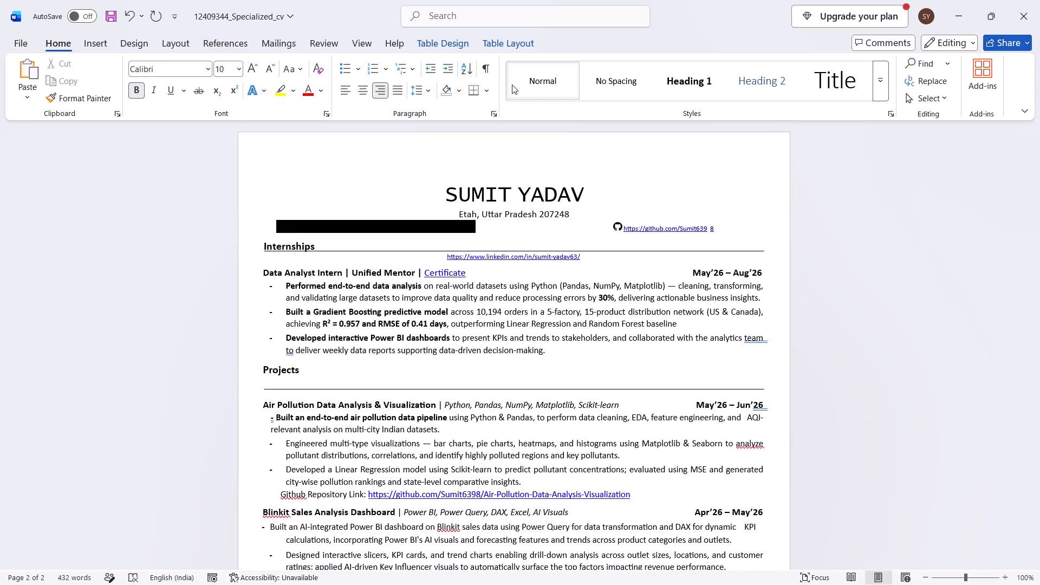
pyautogui.click(114, 13)
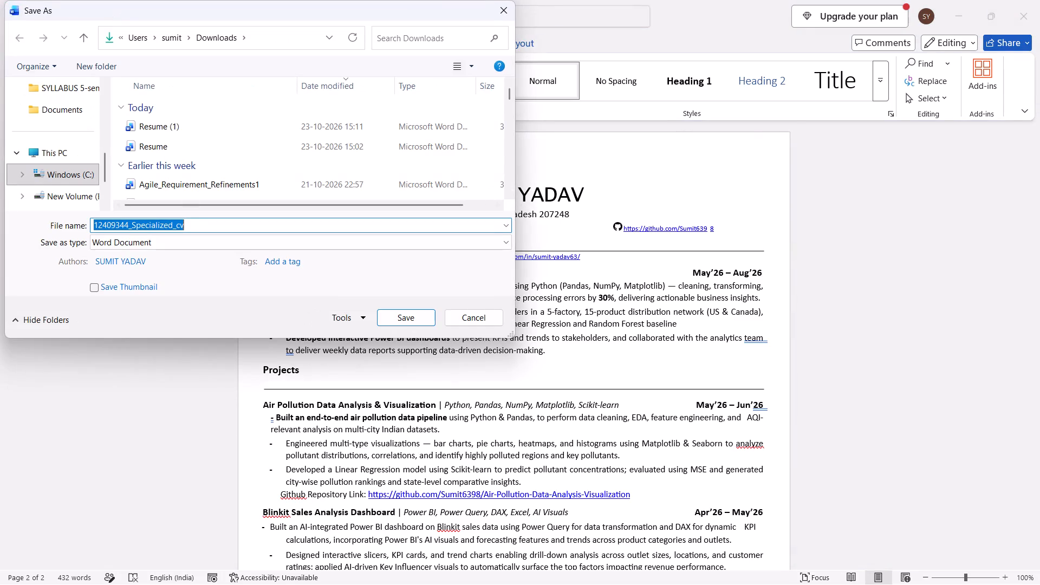
pyautogui.click(401, 321)
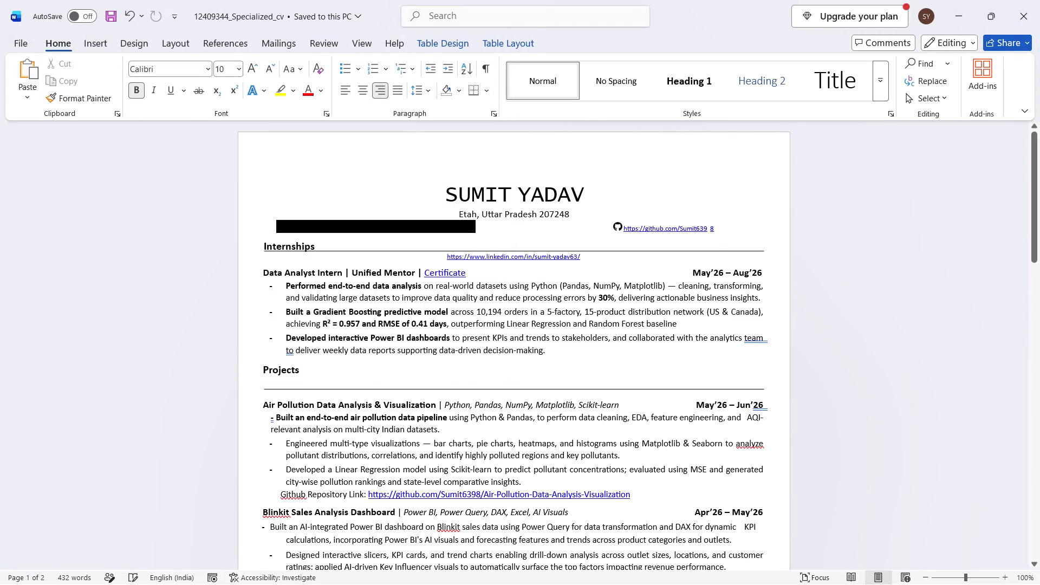
# Switch back to Chrome and search the web for "word to pdf converter" in a new tab.
pyautogui.click(964, 18)
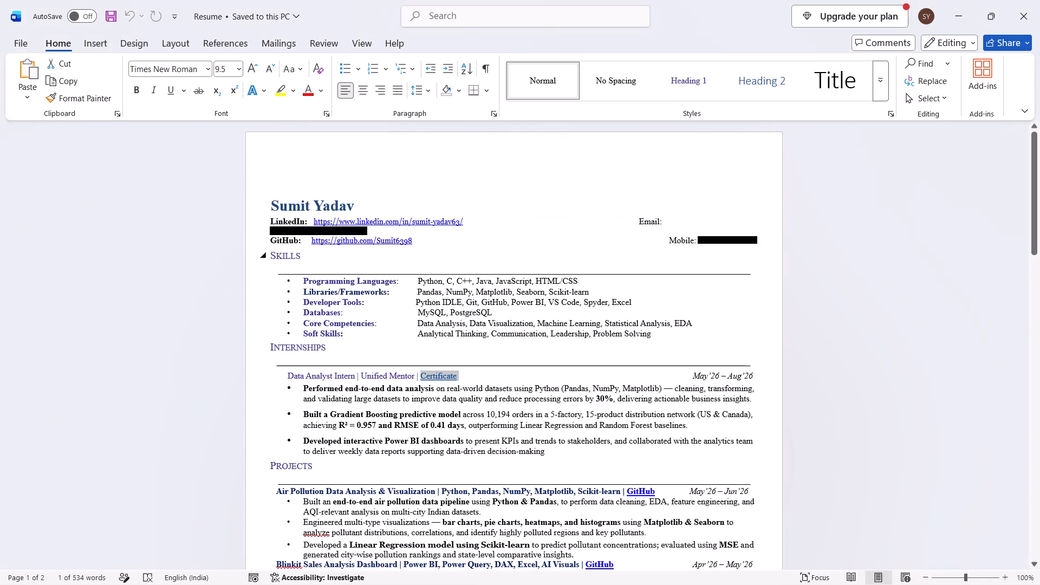
pyautogui.click(953, 18)
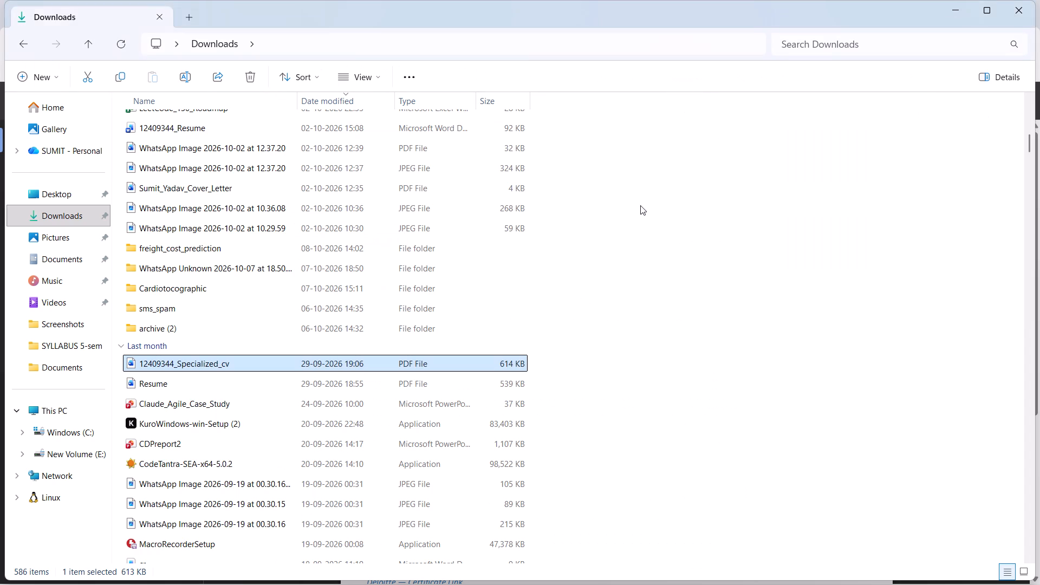
pyautogui.moveTo(959, 9); pyautogui.dragTo(663, 457)
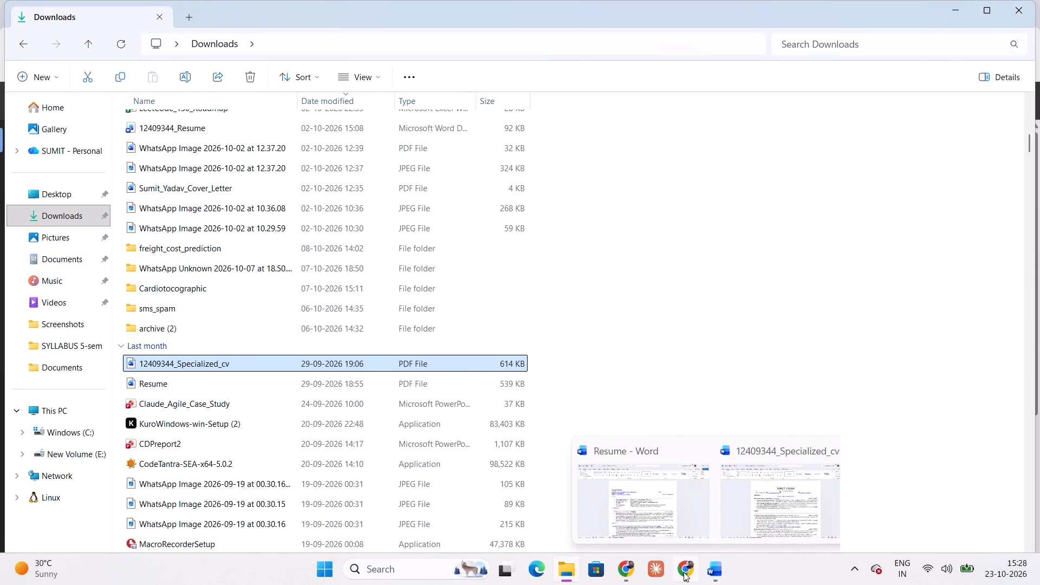
pyautogui.click(684, 572)
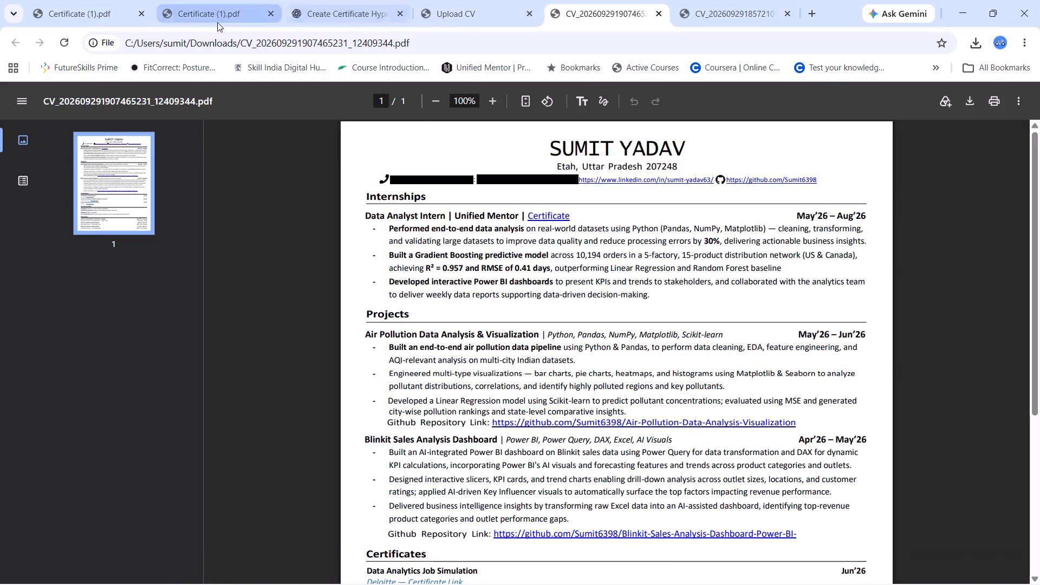
pyautogui.click(812, 11)
pyautogui.write('word to pdf')
pyautogui.press('Return')
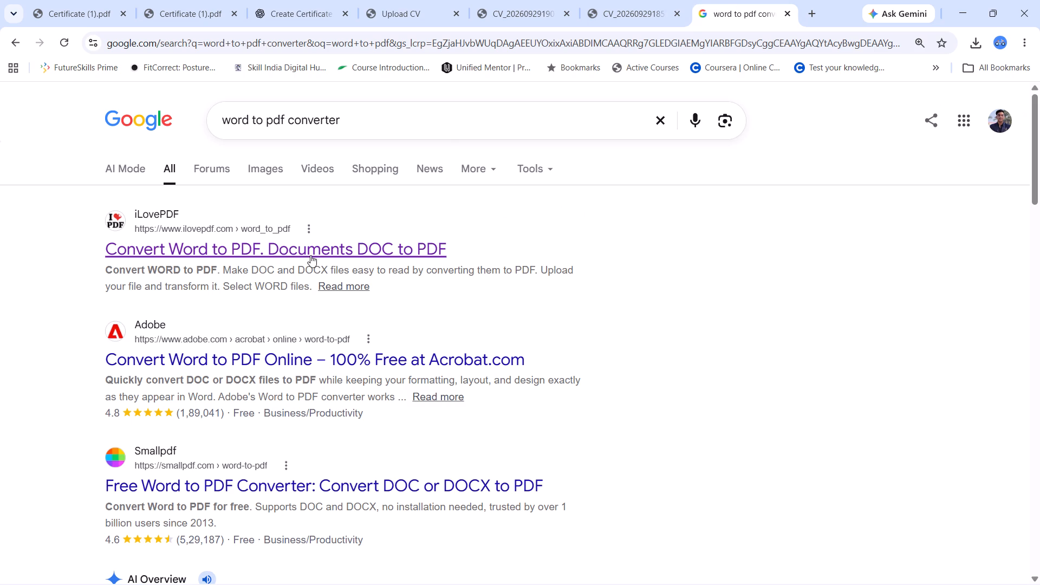
# Convert today's Specialized_cv Word document from the Downloads folder to PDF with iLovePDF and download the result.
pyautogui.click(287, 240)
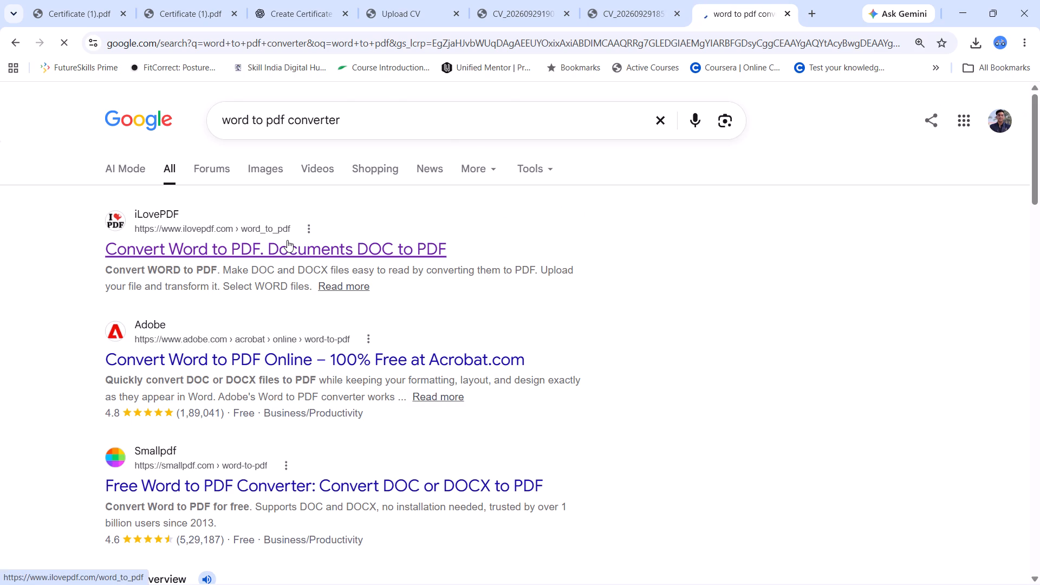
pyautogui.click(518, 233)
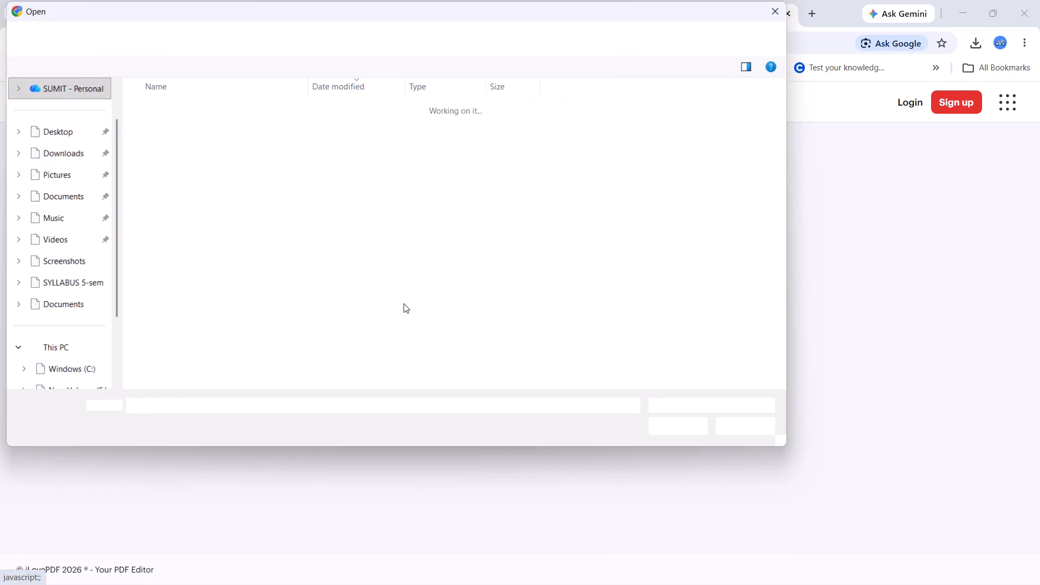
pyautogui.click(219, 125)
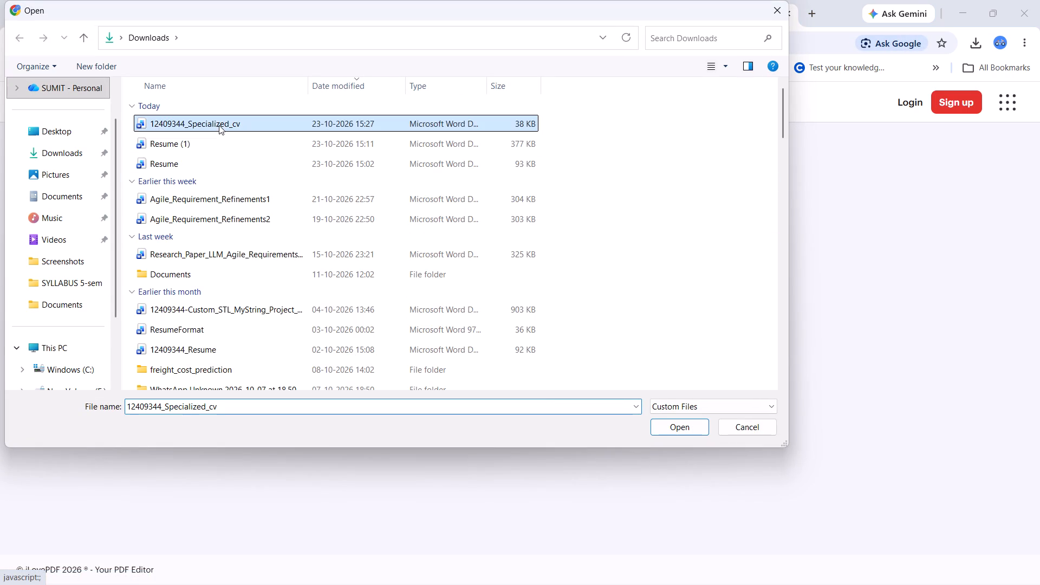
pyautogui.click(680, 435)
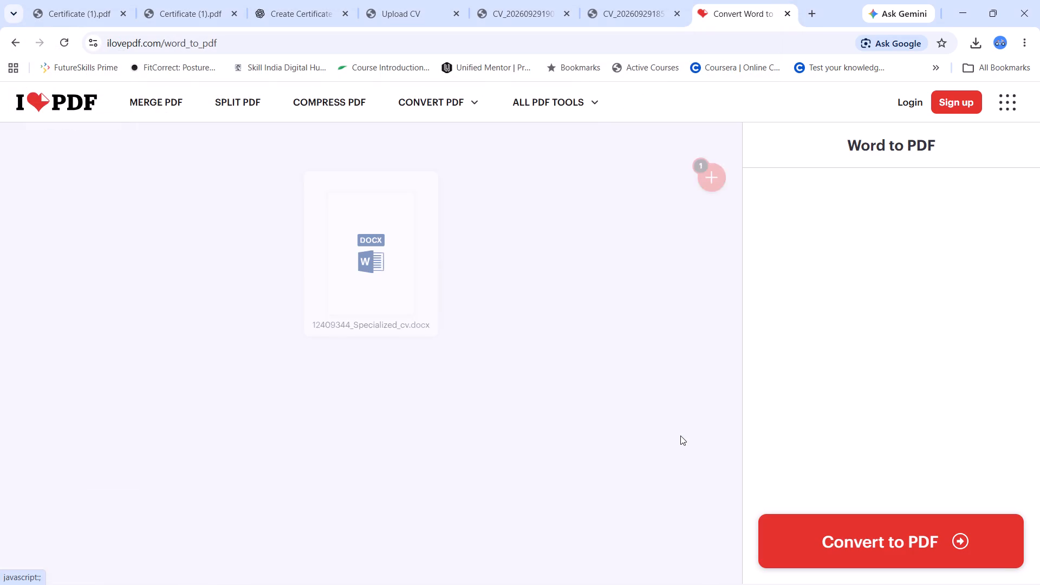
pyautogui.click(874, 537)
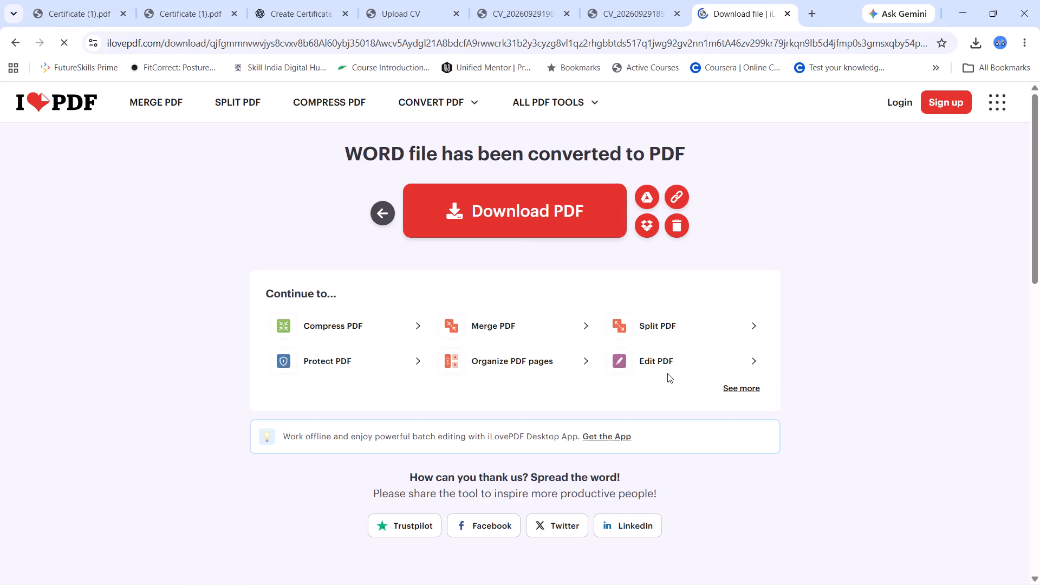
pyautogui.click(524, 209)
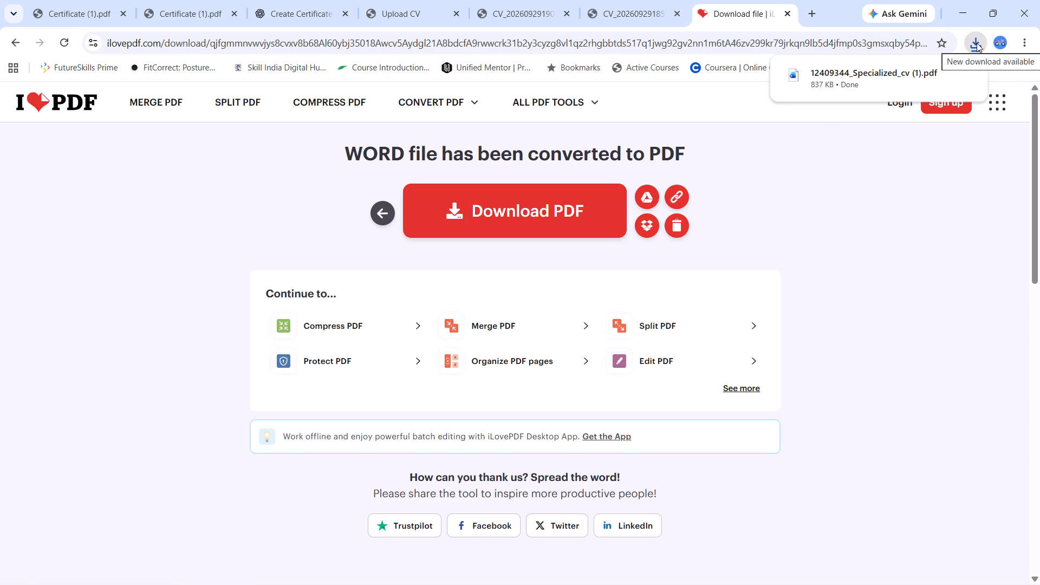
# Open the newly downloaded Specialized_cv (1) PDF, examine its layout from Projects through Education, and close it.
pyautogui.click(977, 43)
pyautogui.click(982, 42)
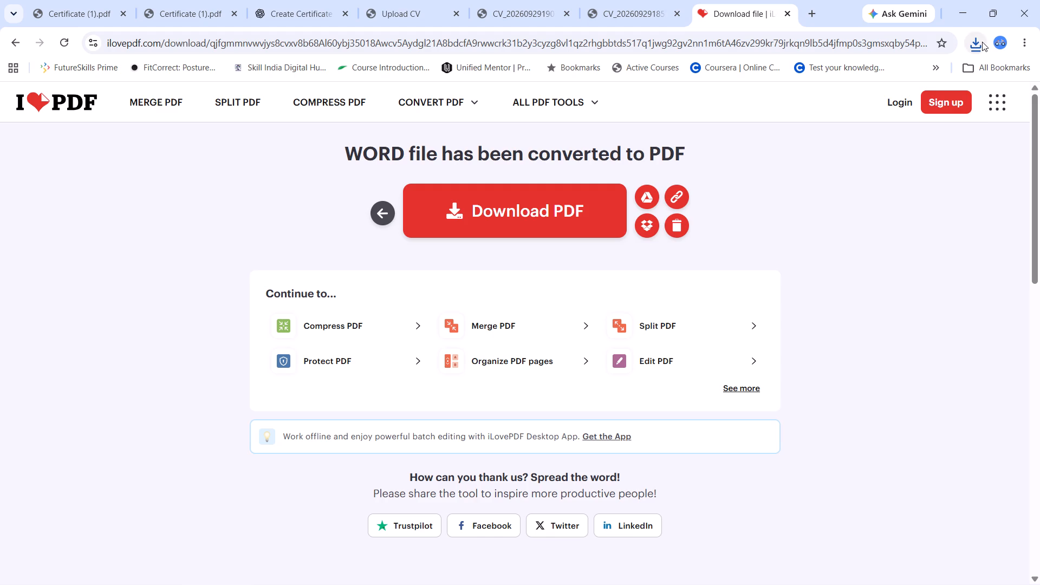
pyautogui.click(842, 103)
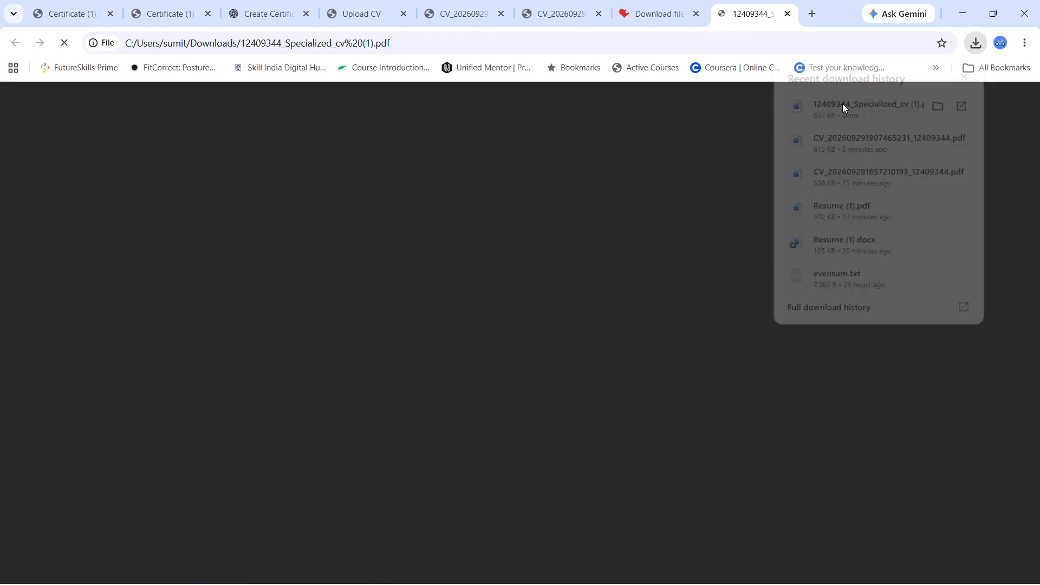
pyautogui.scroll(-2, 615, 353)
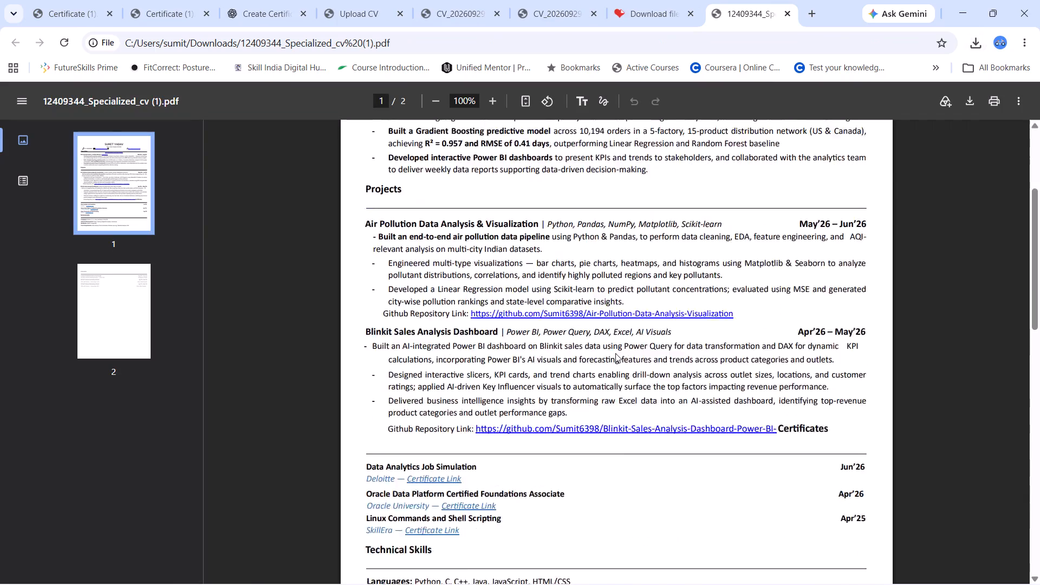
pyautogui.scroll(-3, 615, 353)
pyautogui.scroll(1, 615, 353)
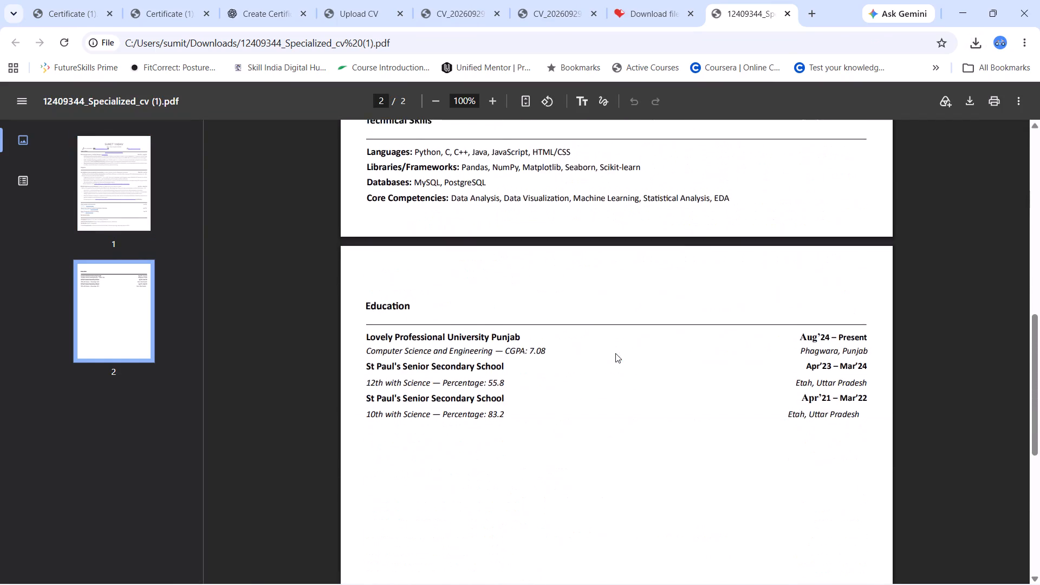
pyautogui.scroll(2, 615, 353)
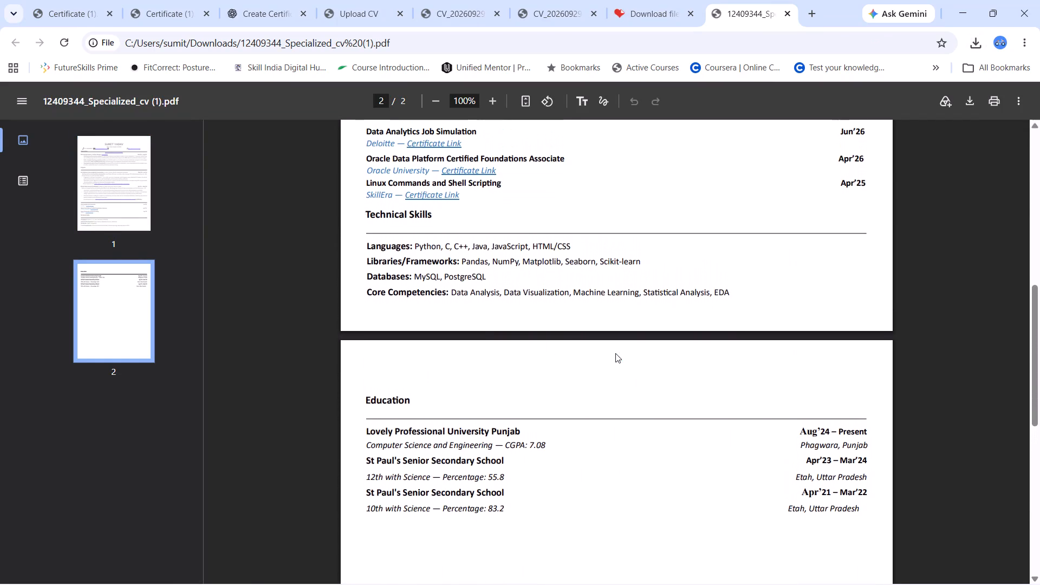
pyautogui.scroll(2, 615, 353)
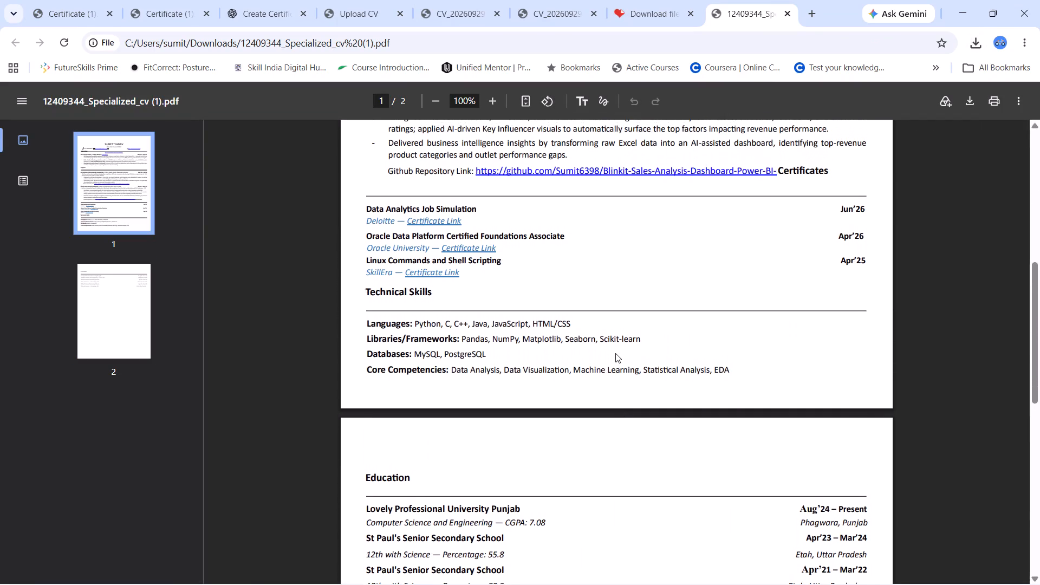
pyautogui.scroll(3, 615, 353)
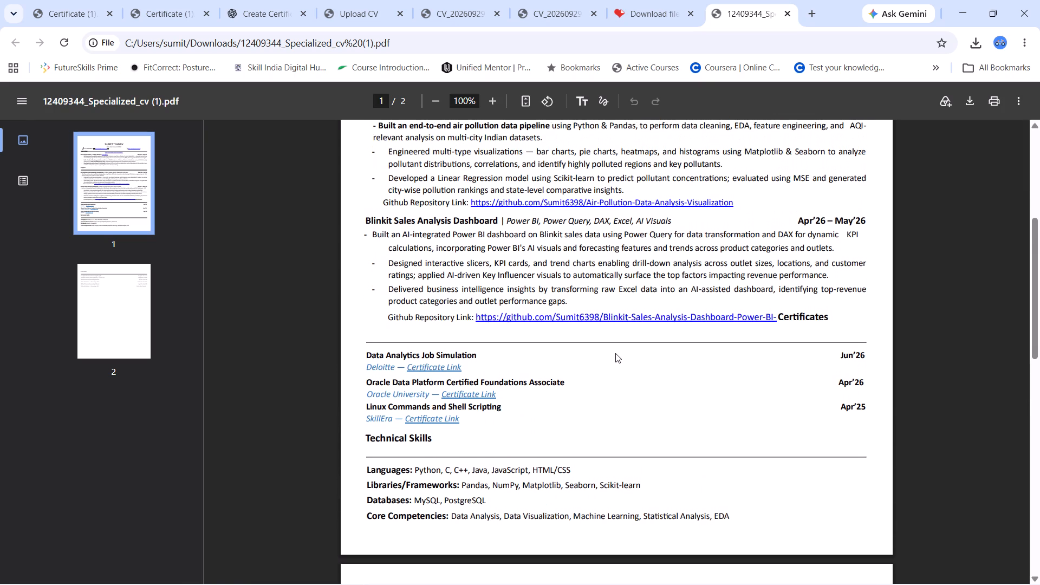
pyautogui.scroll(-1, 615, 353)
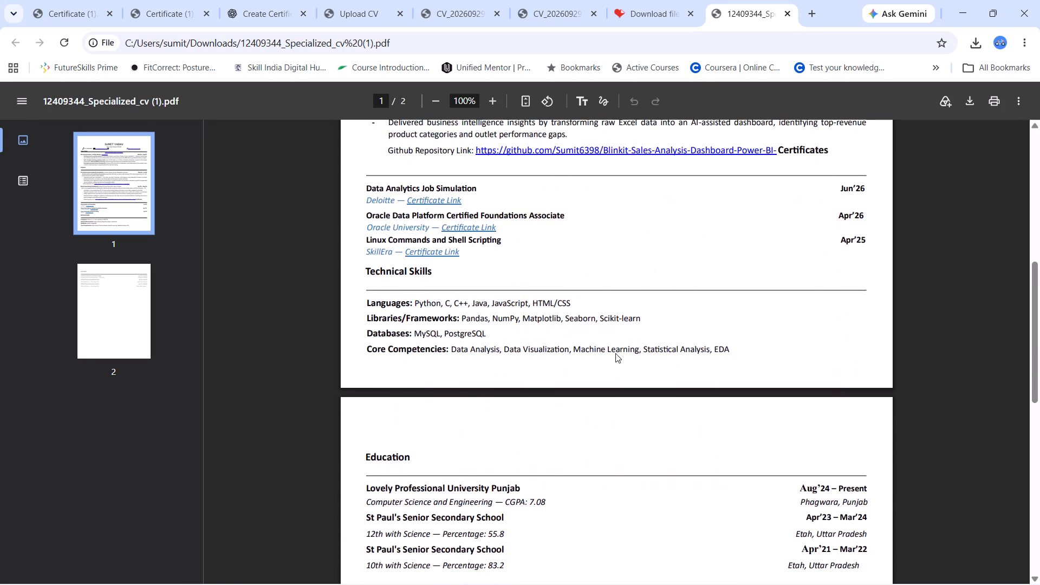
pyautogui.scroll(-1, 615, 353)
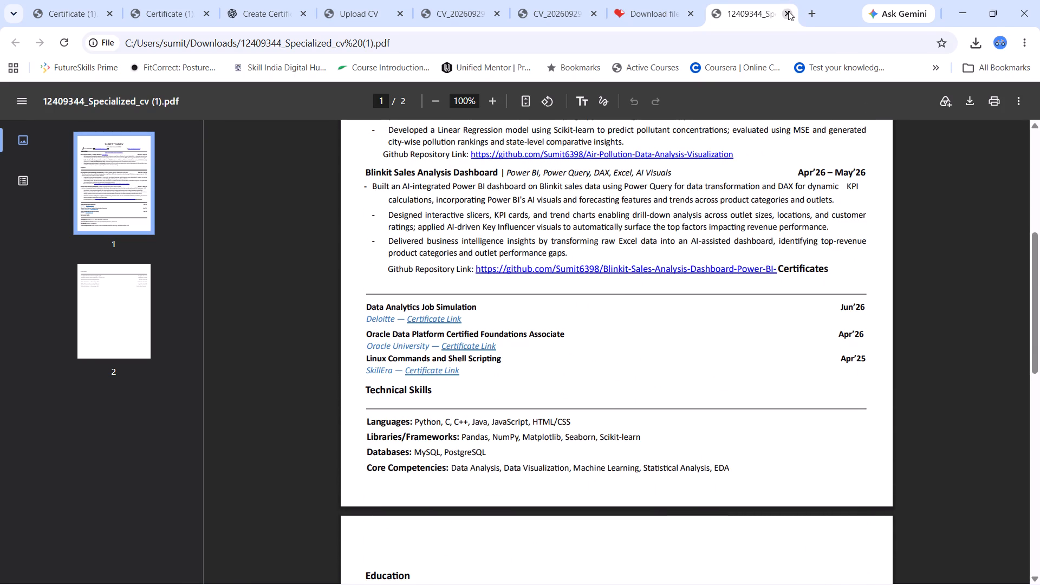
pyautogui.click(788, 11)
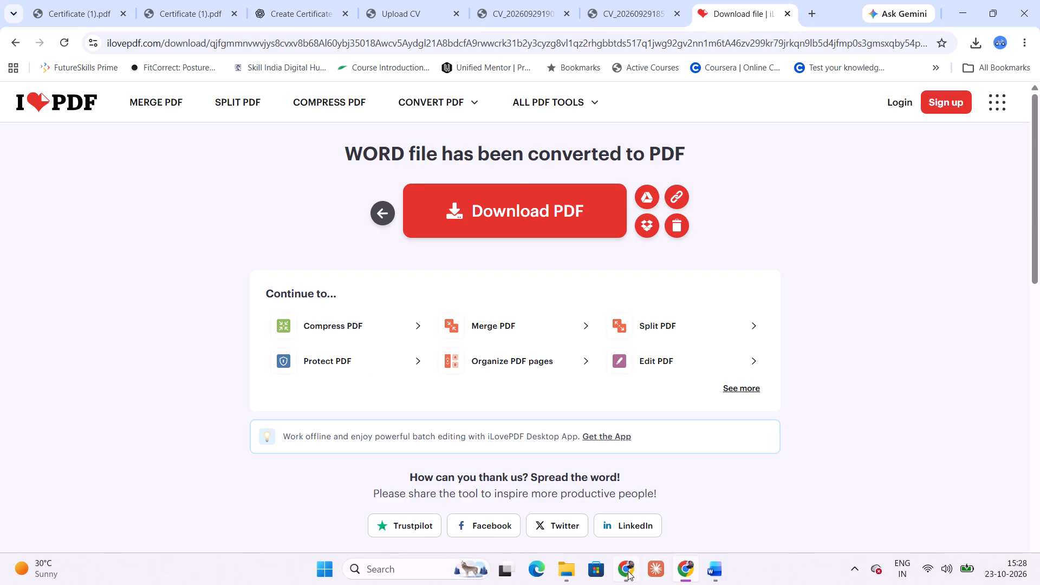
pyautogui.click(628, 571)
pyautogui.click(568, 574)
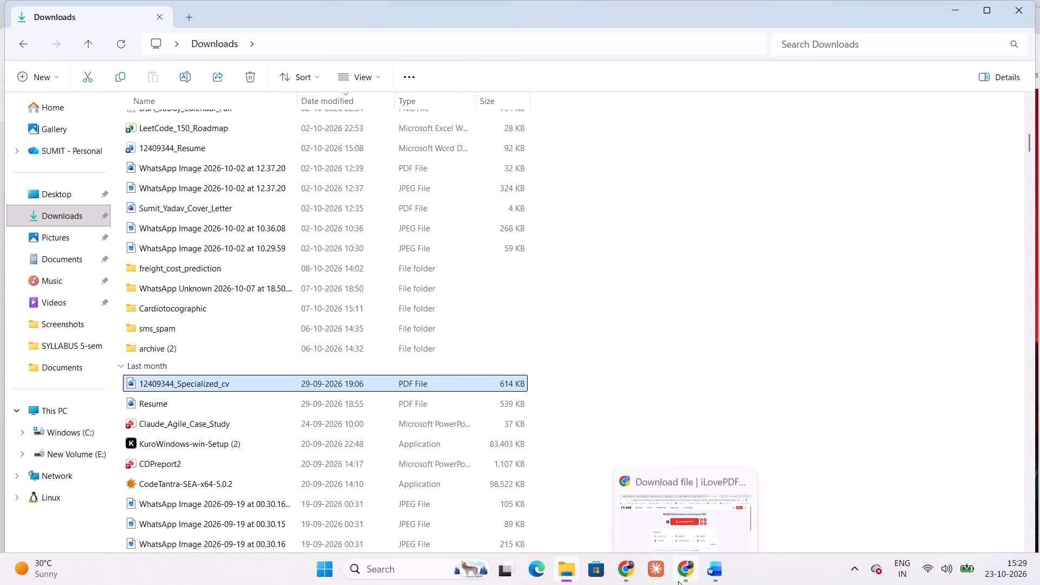
pyautogui.click(692, 516)
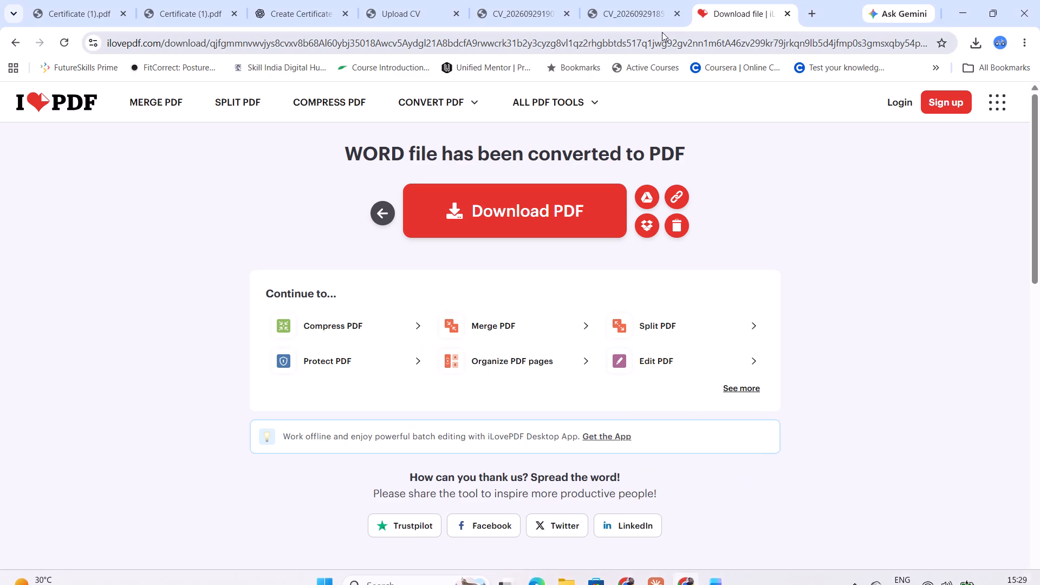
pyautogui.click(624, 0)
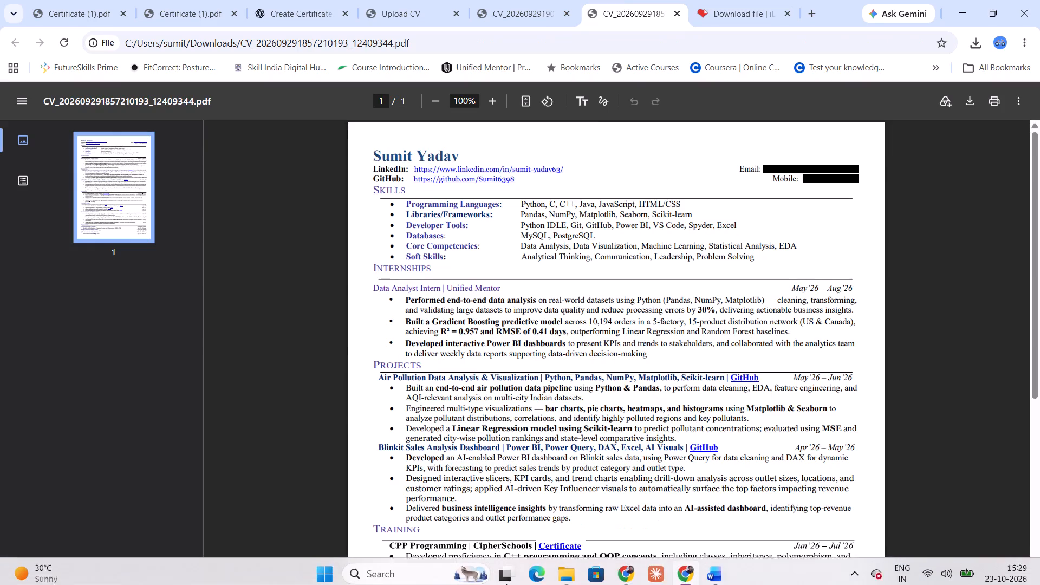
pyautogui.click(565, 578)
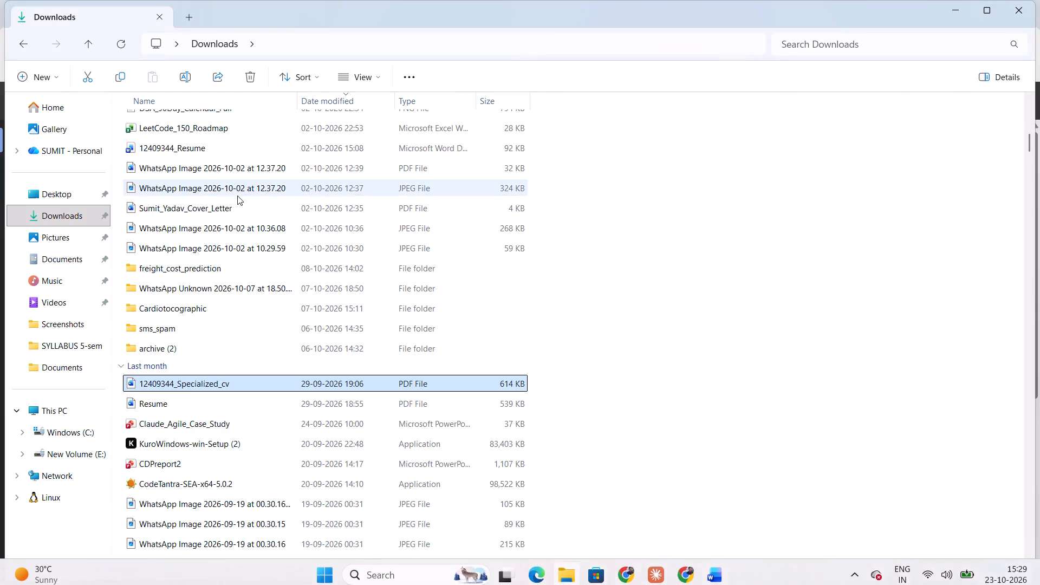
pyautogui.scroll(20, 198, 184)
pyautogui.scroll(1, 198, 184)
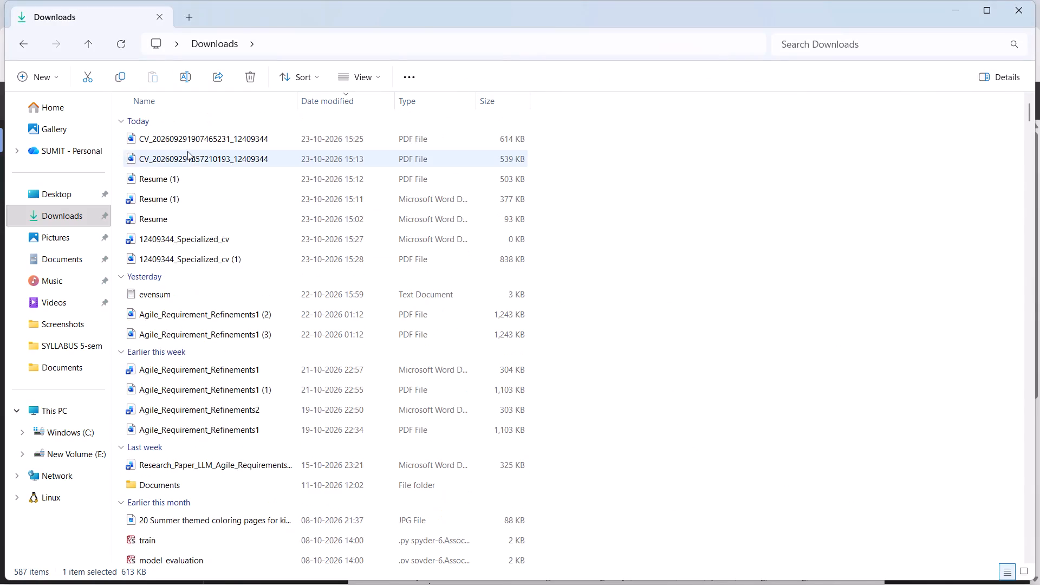
pyautogui.doubleClick(193, 140)
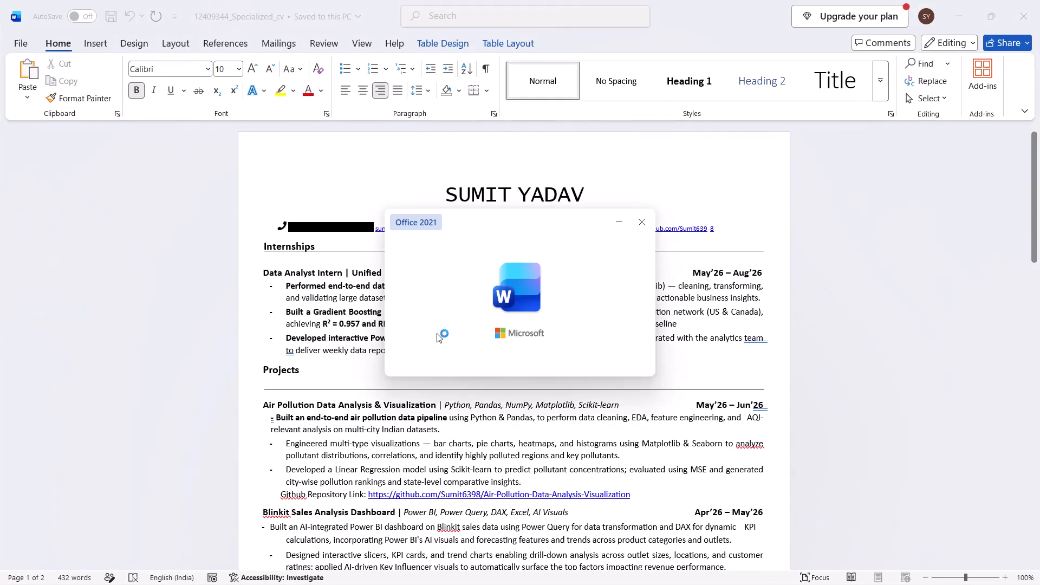
pyautogui.scroll(-4, 437, 333)
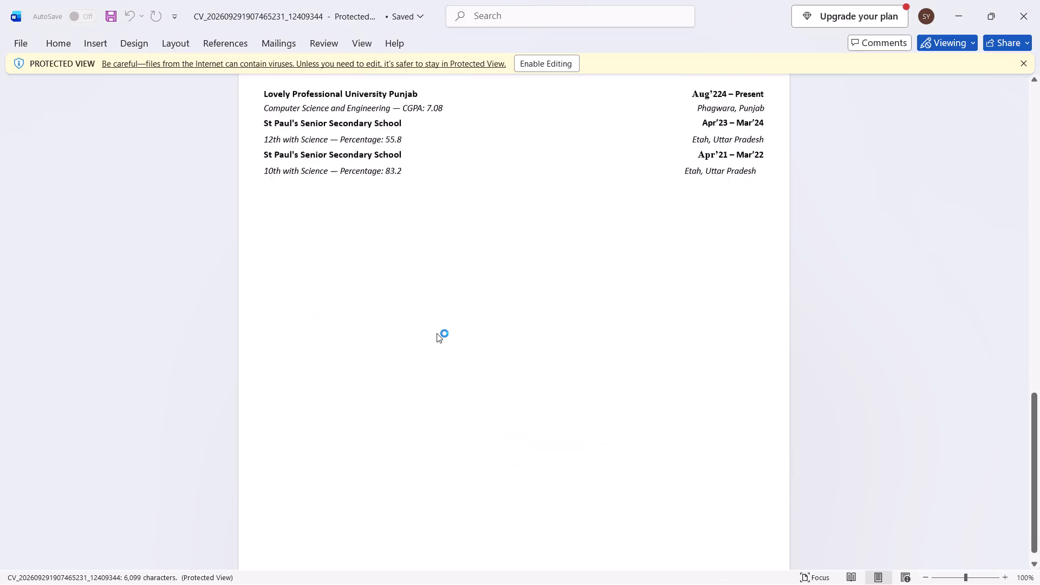
pyautogui.scroll(-2, 437, 333)
pyautogui.scroll(3, 437, 333)
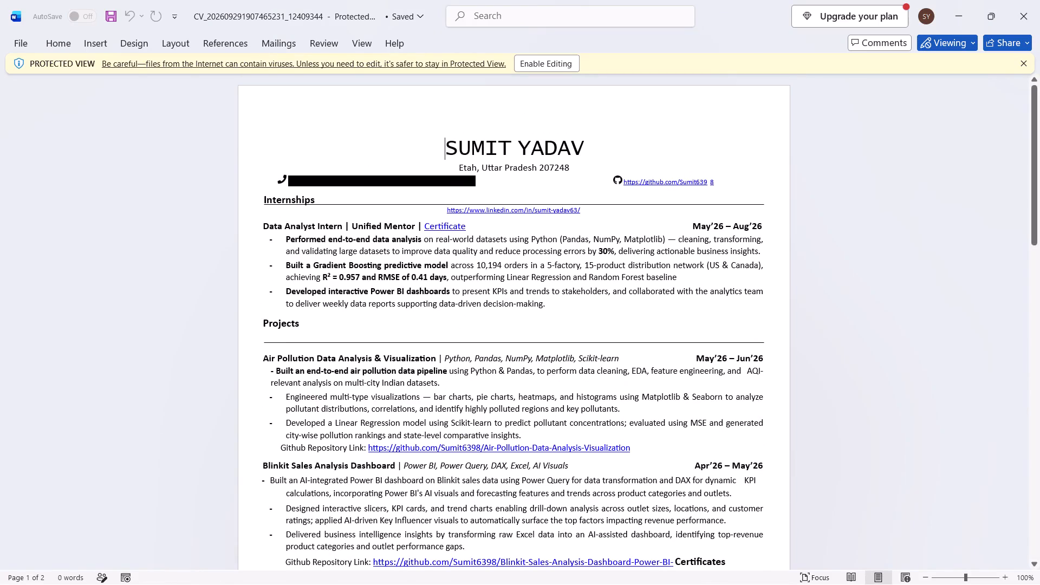
pyautogui.click(965, 14)
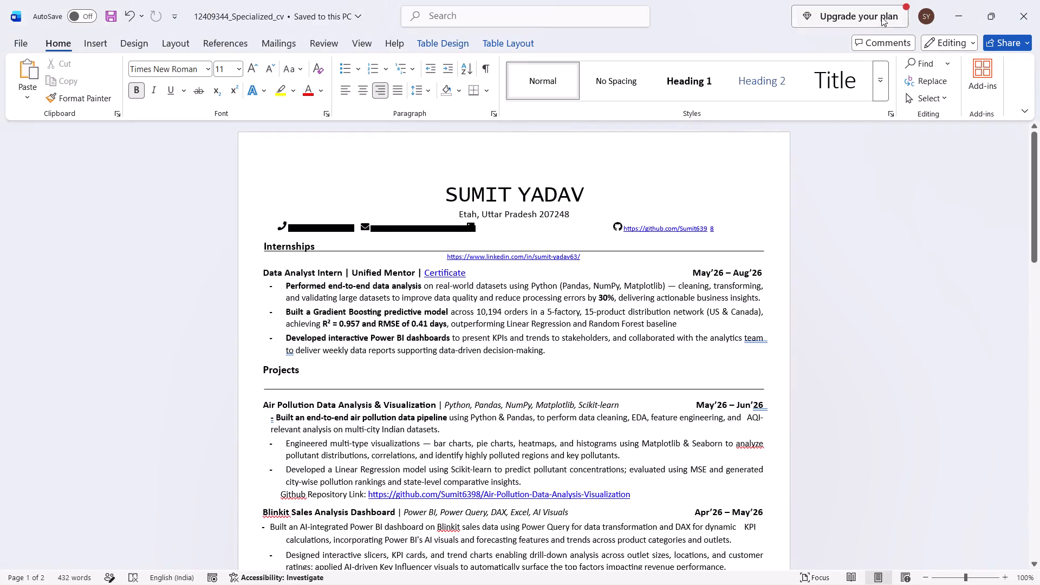
# Switch back to Chrome and search the web for "pdf to word" in a new tab.
pyautogui.click(686, 575)
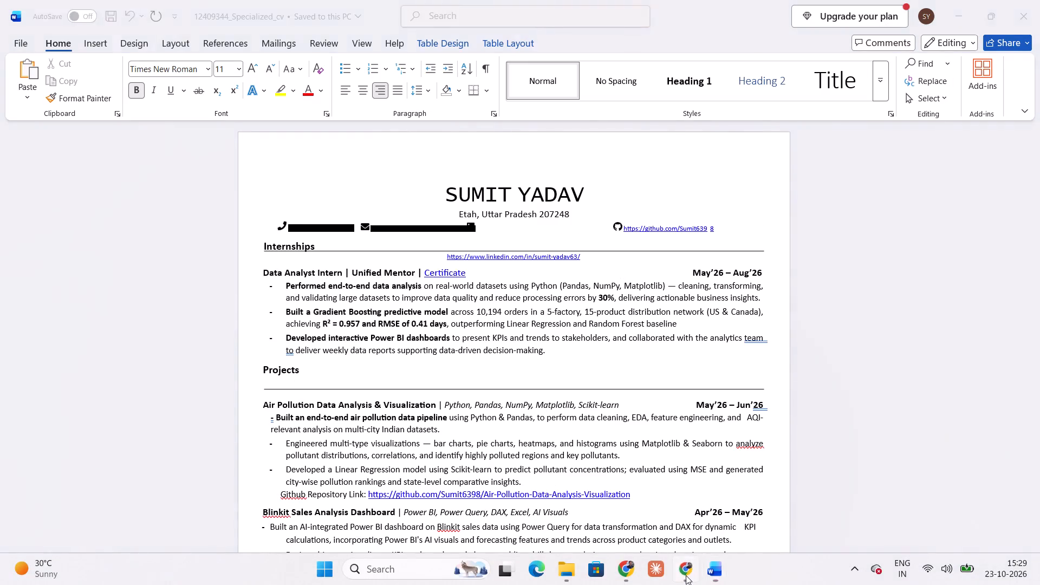
pyautogui.click(811, 12)
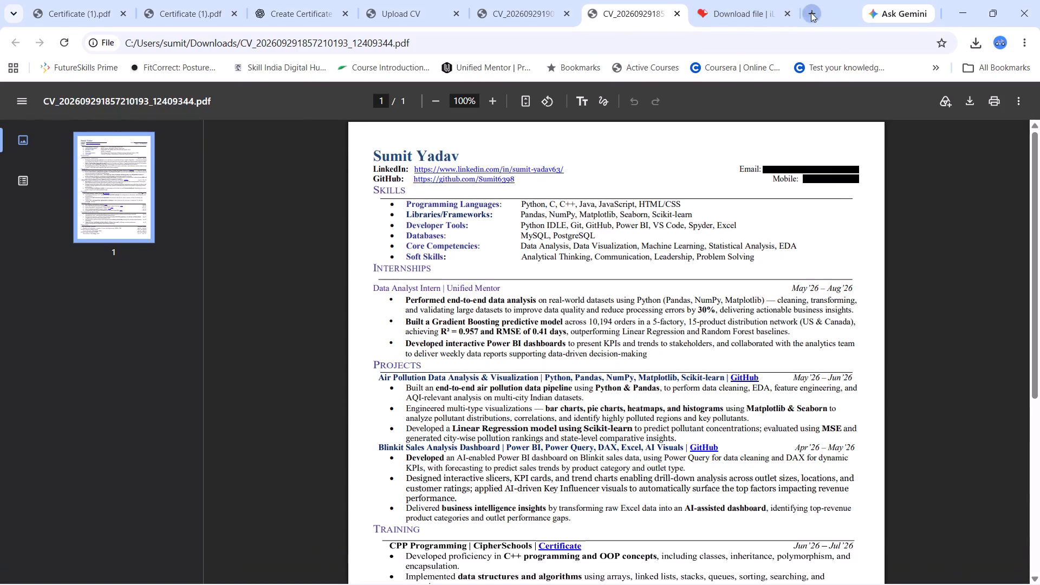
pyautogui.click(457, 287)
pyautogui.press('2')
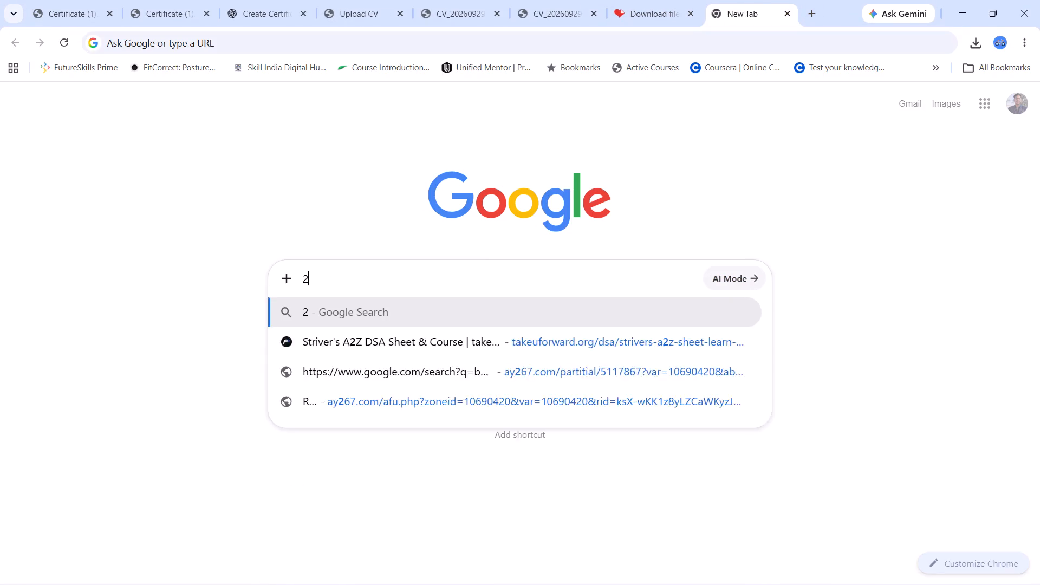
pyautogui.press('BackSpace')
pyautogui.write('pdf to word')
pyautogui.press('Return')
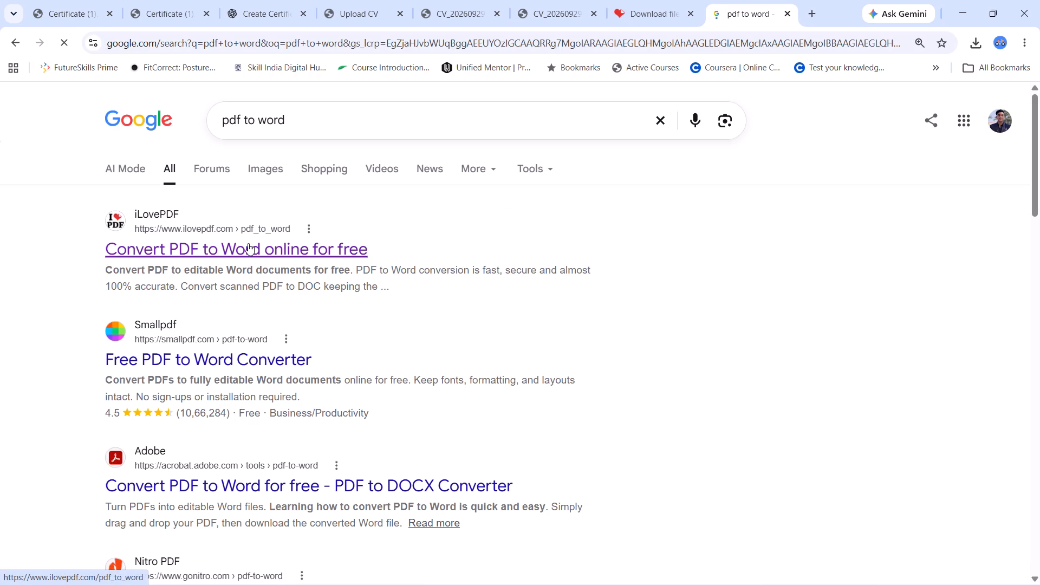
pyautogui.click(248, 243)
pyautogui.click(432, 260)
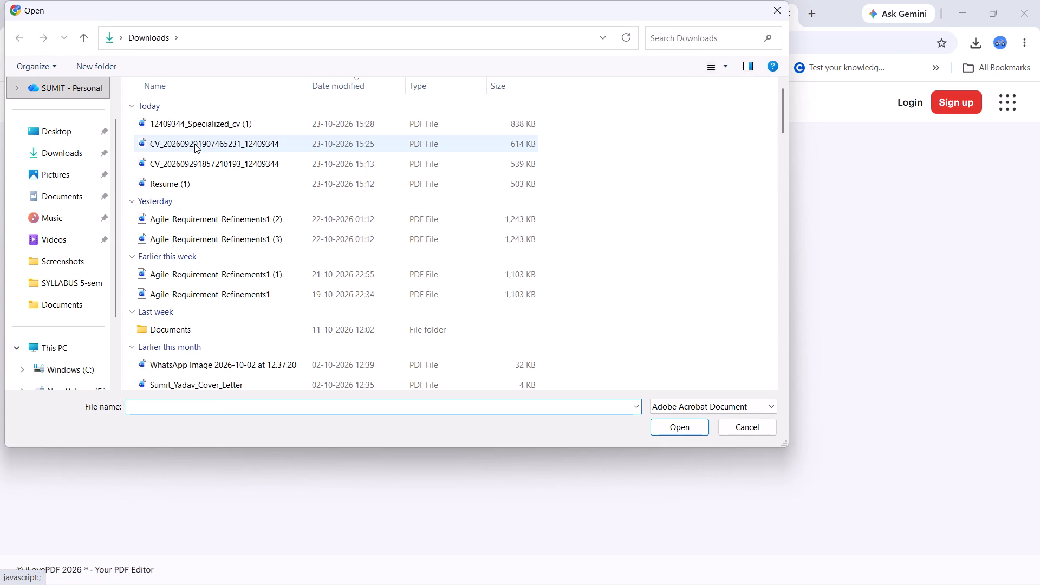
pyautogui.click(194, 143)
pyautogui.click(674, 426)
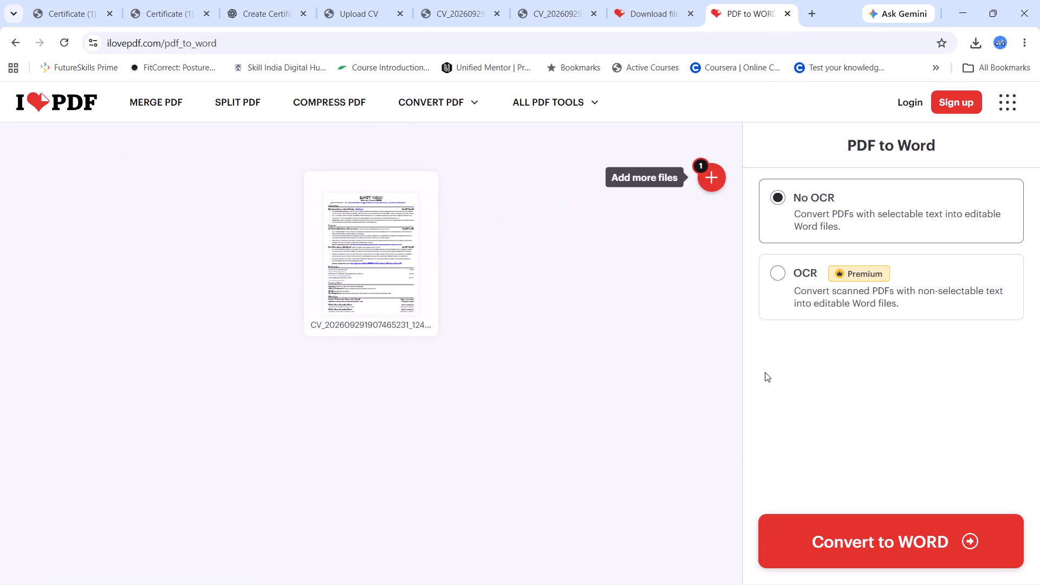
pyautogui.click(908, 527)
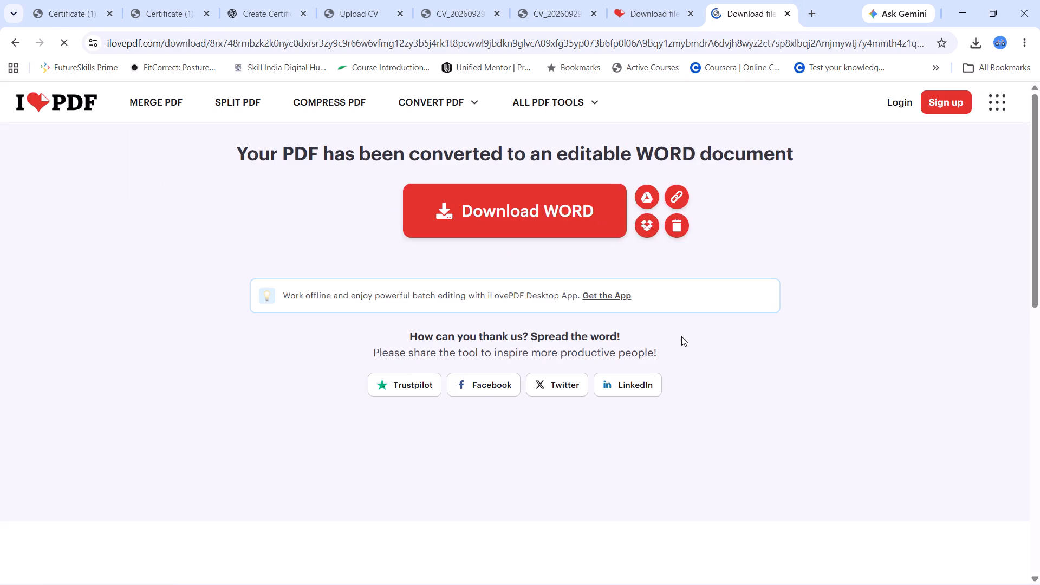
pyautogui.click(522, 211)
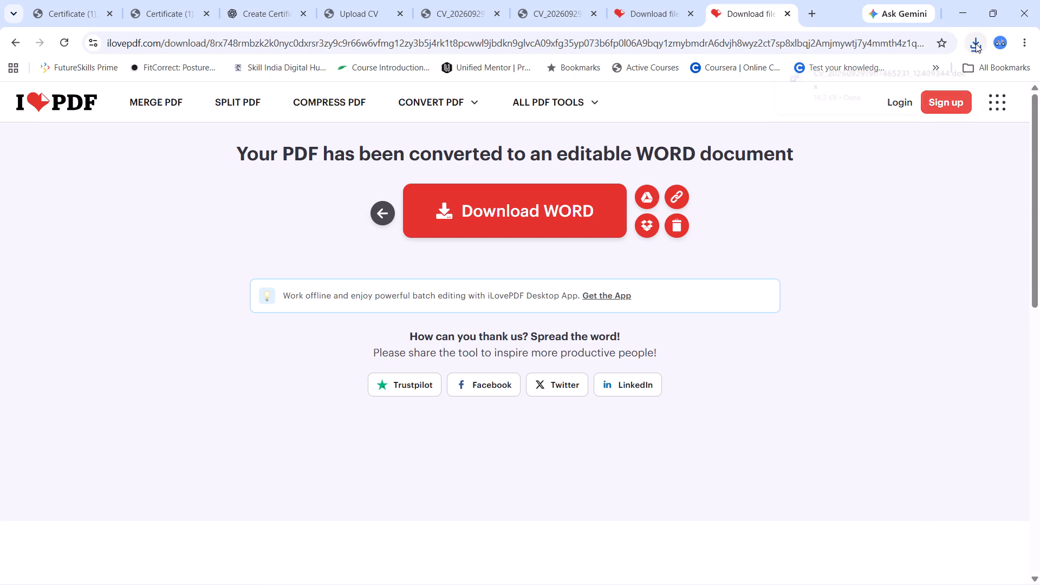
pyautogui.doubleClick(887, 87)
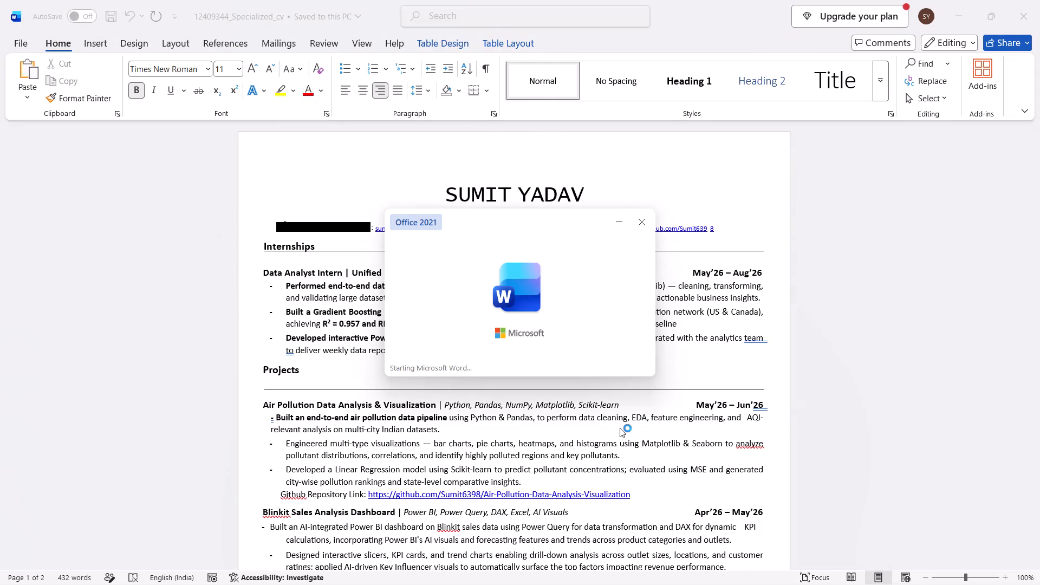
pyautogui.scroll(-3, 423, 430)
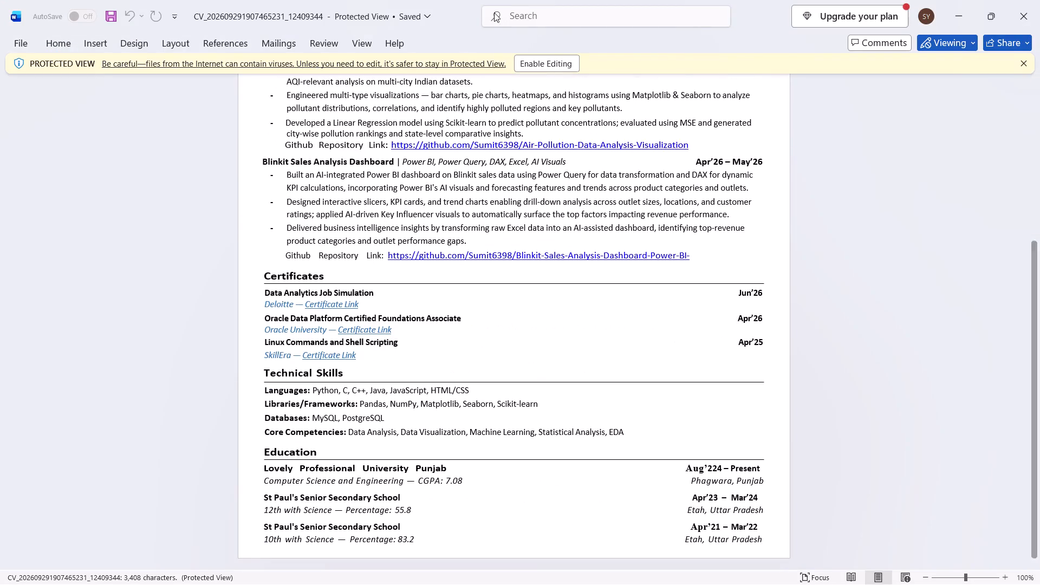
pyautogui.click(539, 62)
pyautogui.scroll(-4, 490, 243)
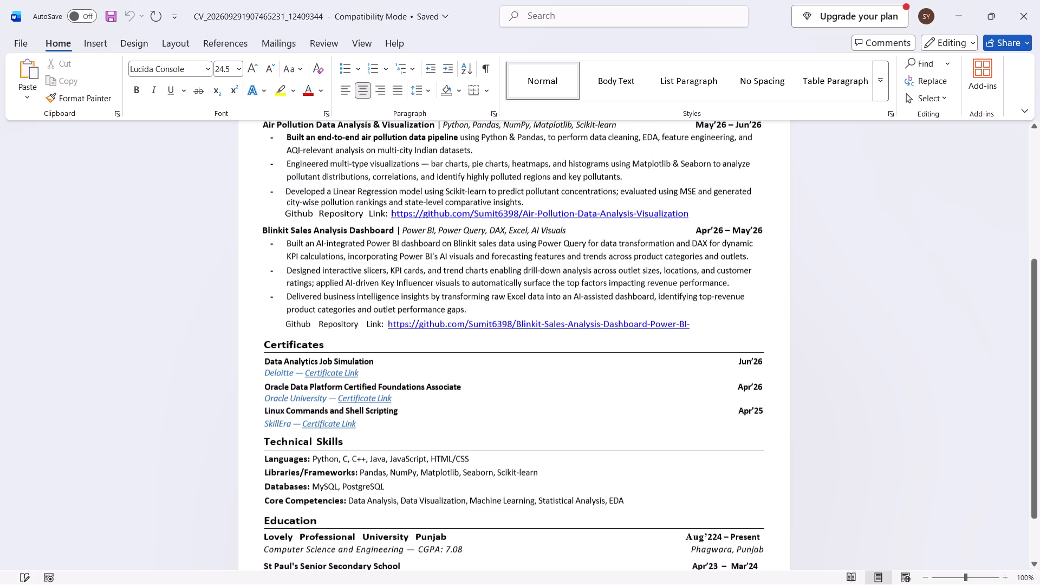
pyautogui.click(712, 466)
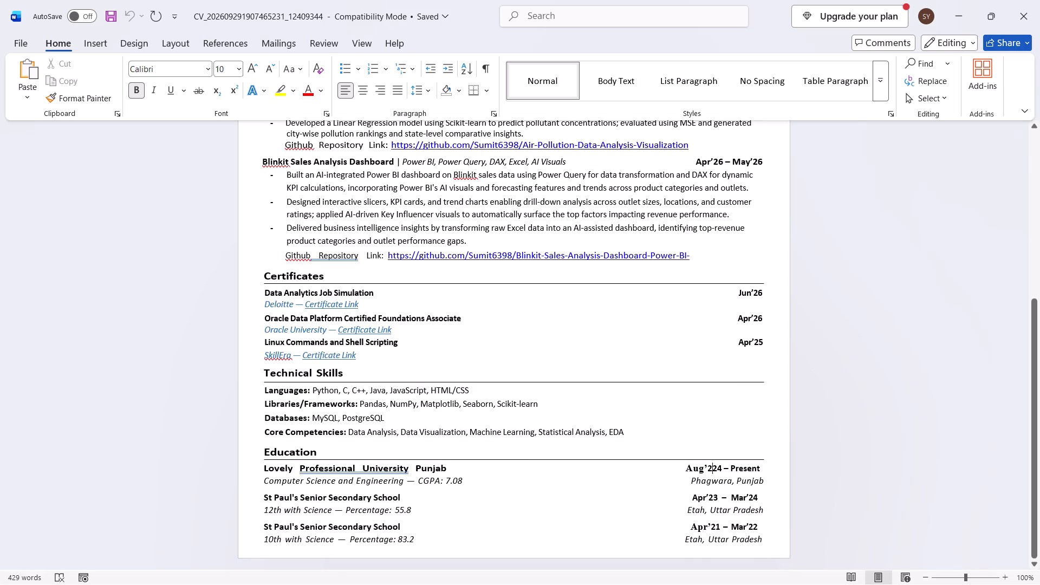
pyautogui.press('BackSpace')
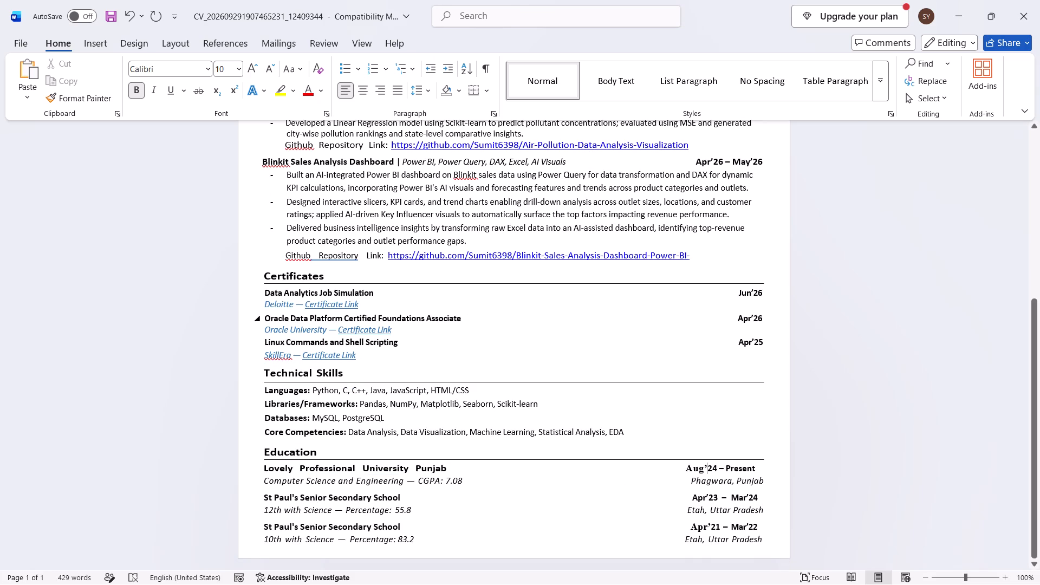
# Insert spaces before the three Education date ranges to align them with the other dates along the right margin, and save the document.
pyautogui.click(684, 467)
pyautogui.press('space')
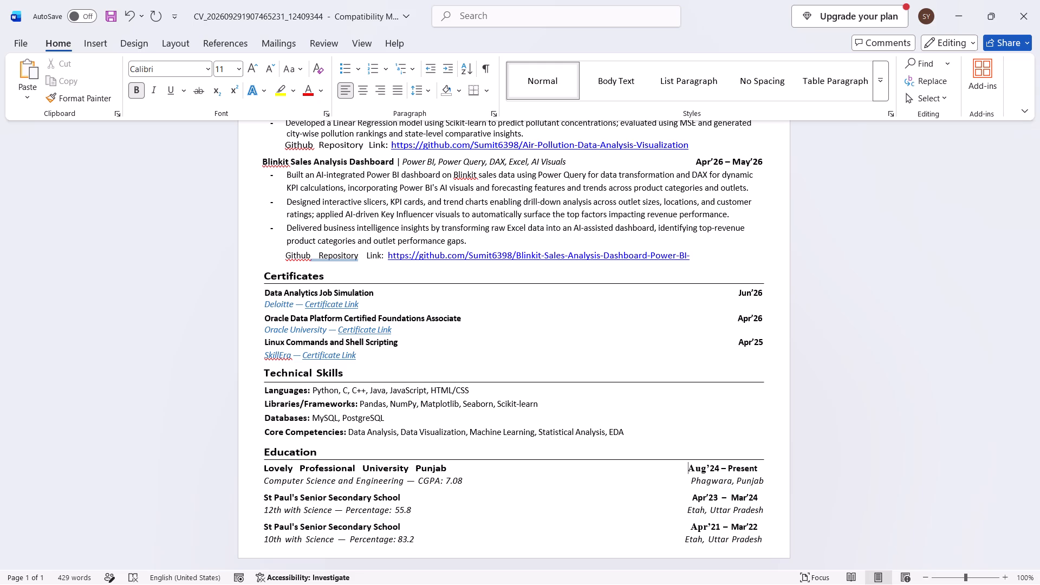
pyautogui.press('space')
pyautogui.press('space')
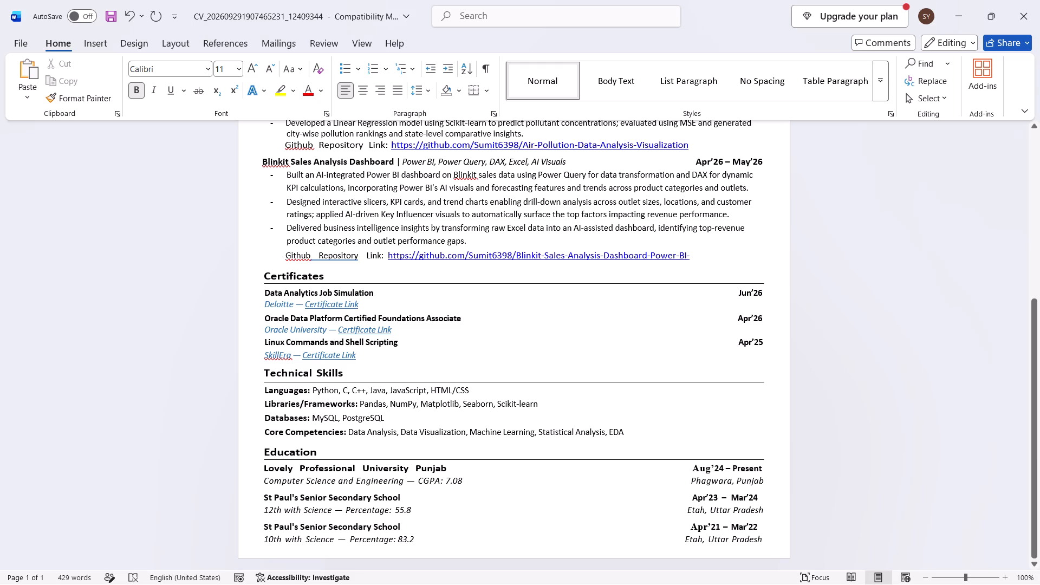
pyautogui.click(690, 497)
pyautogui.press('space')
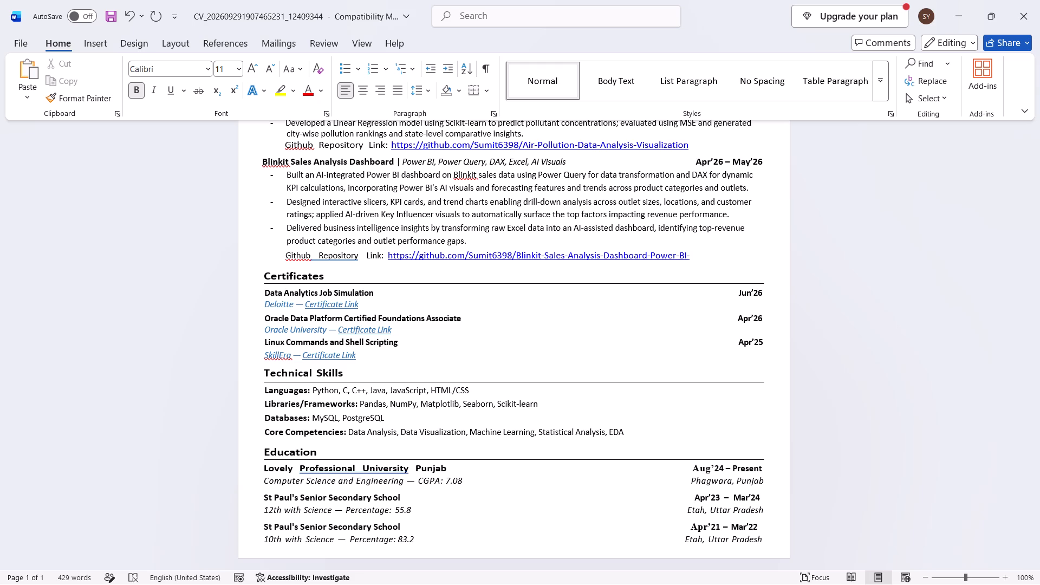
pyautogui.press('space')
pyautogui.click(691, 526)
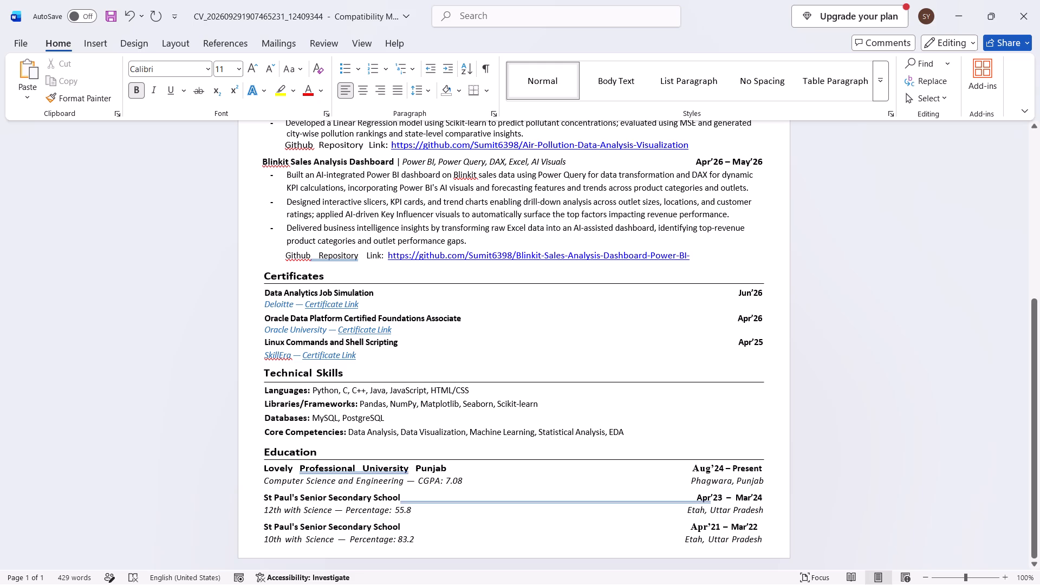
pyautogui.press('space')
pyautogui.press('space')
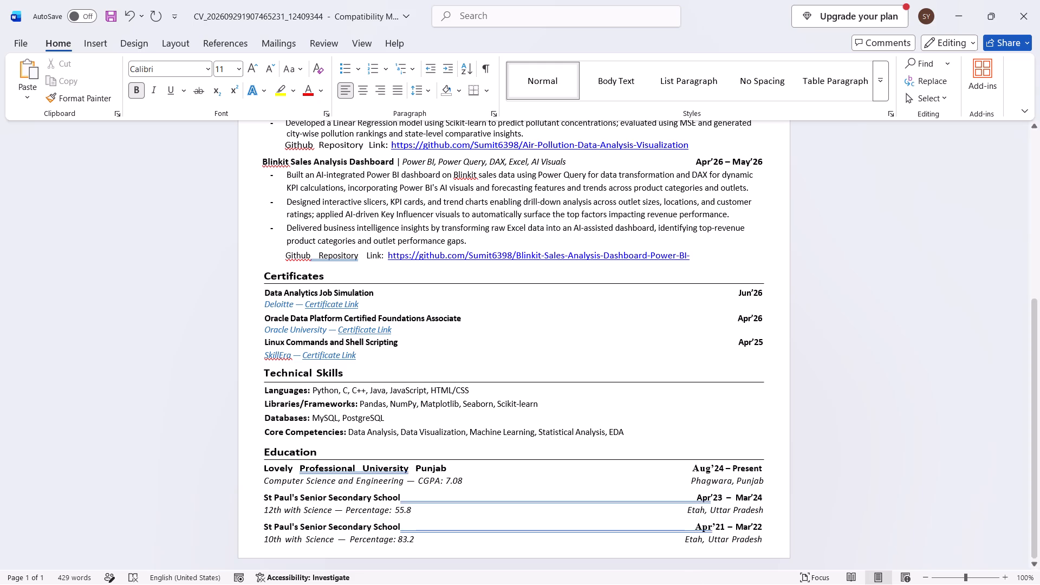
pyautogui.click(583, 488)
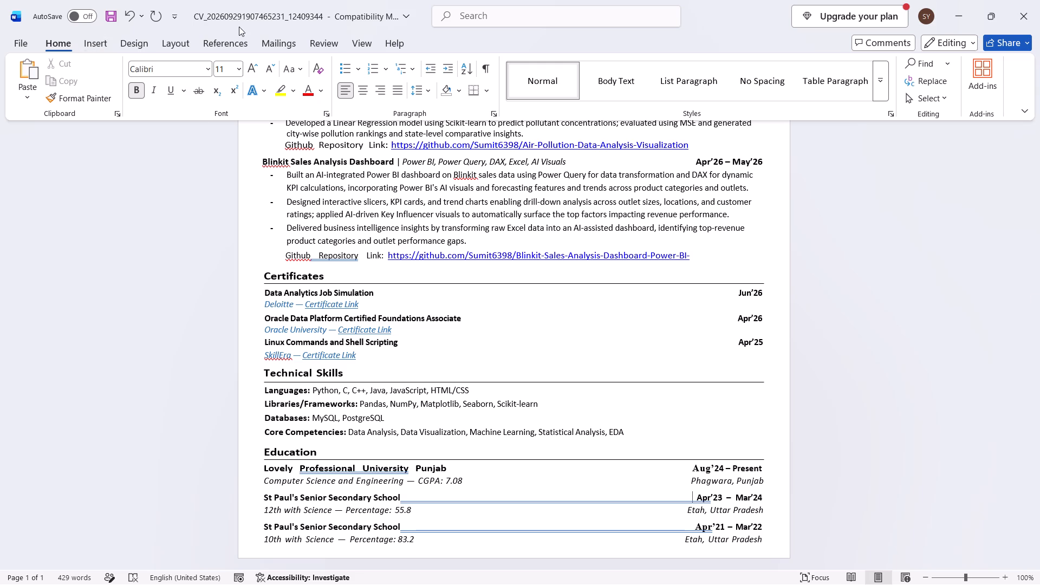
pyautogui.click(111, 11)
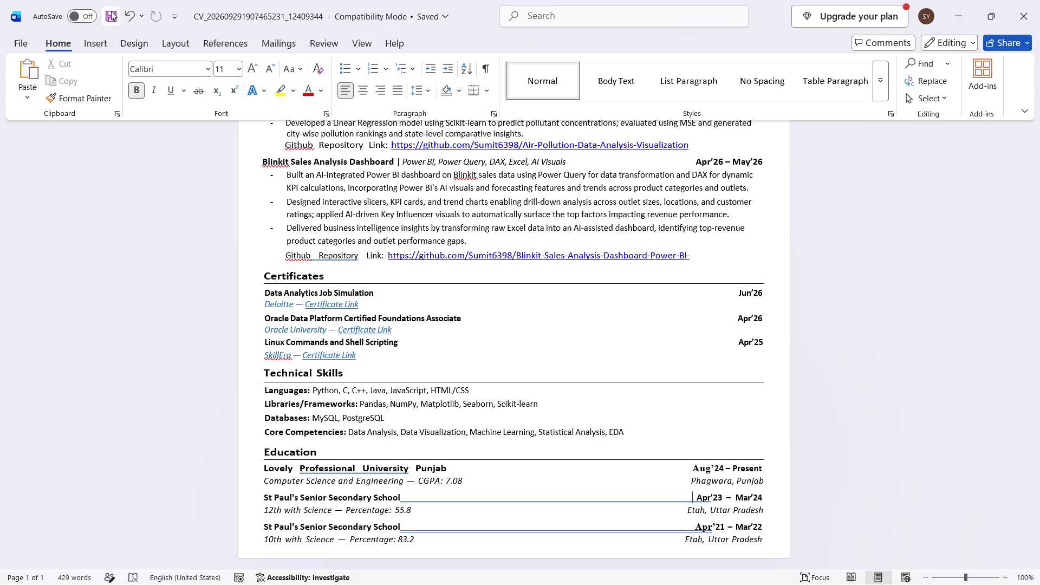
pyautogui.scroll(1, 440, 242)
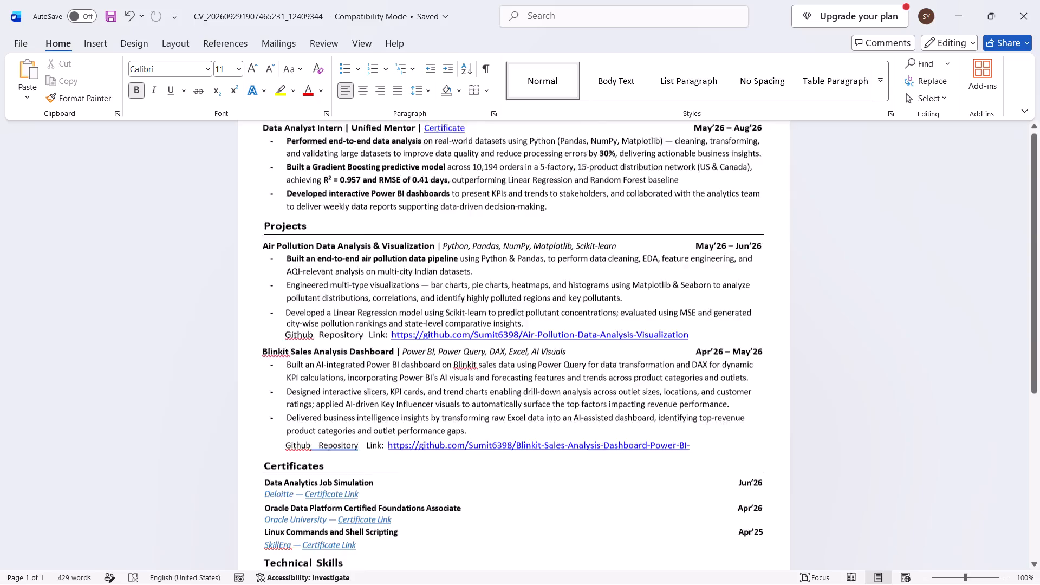
pyautogui.scroll(1, 440, 242)
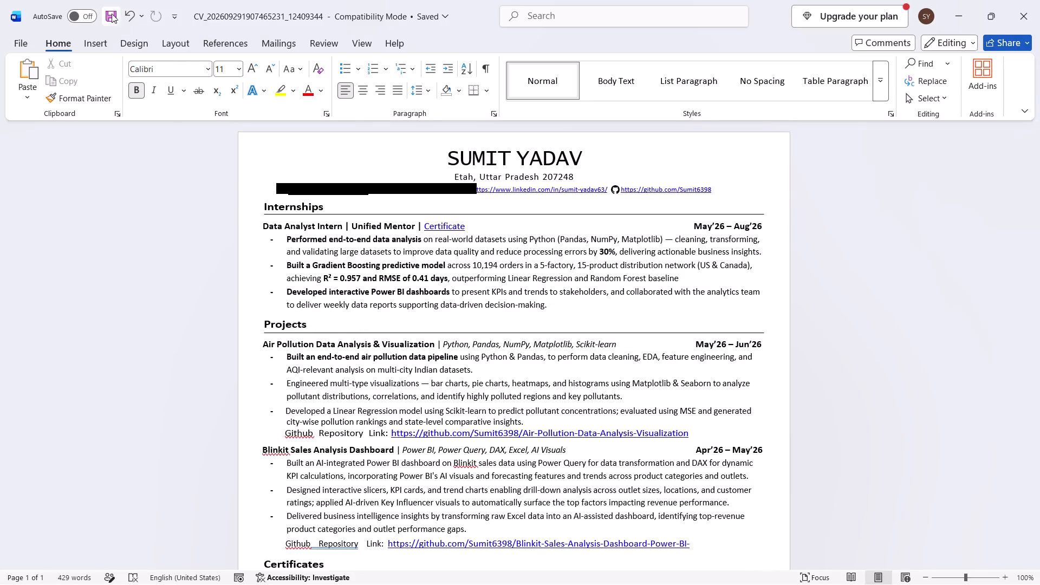
pyautogui.click(114, 13)
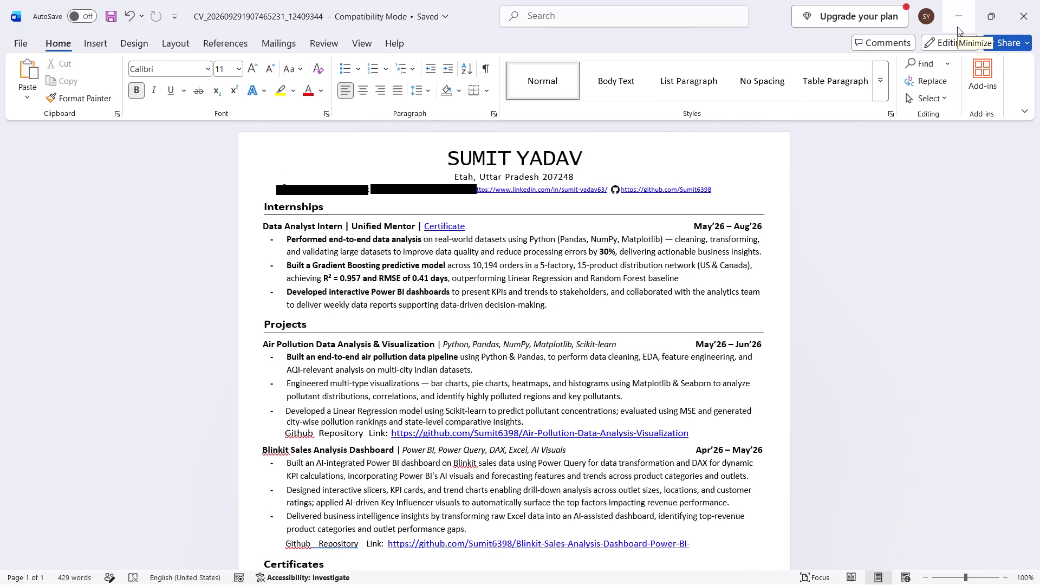
# Remove the extra spaces between the words of "Github Repository Link:" under the Blinkit Sales Analysis Dashboard project.
pyautogui.scroll(-1, 757, 369)
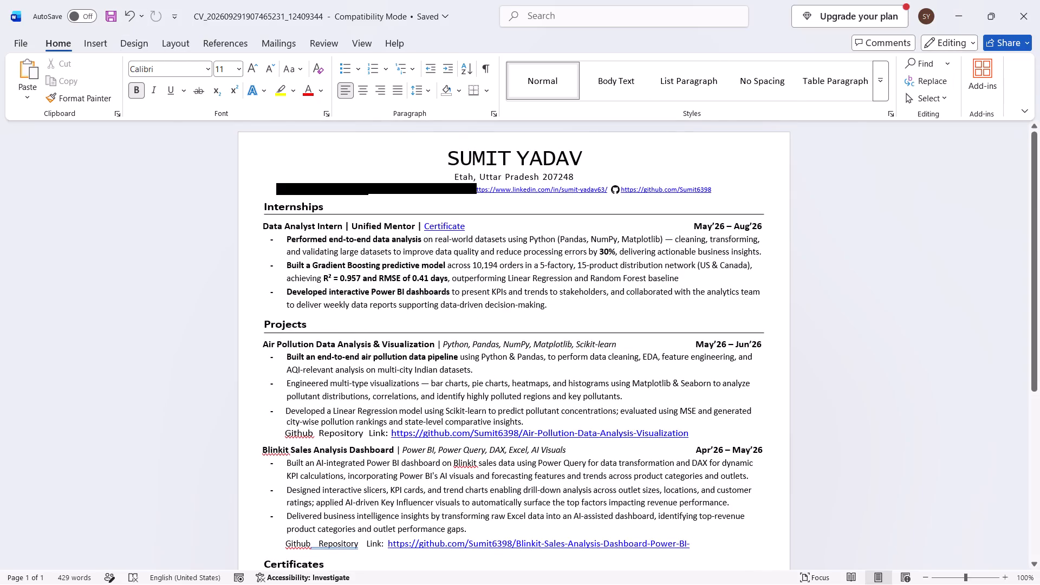
pyautogui.scroll(-1, 757, 369)
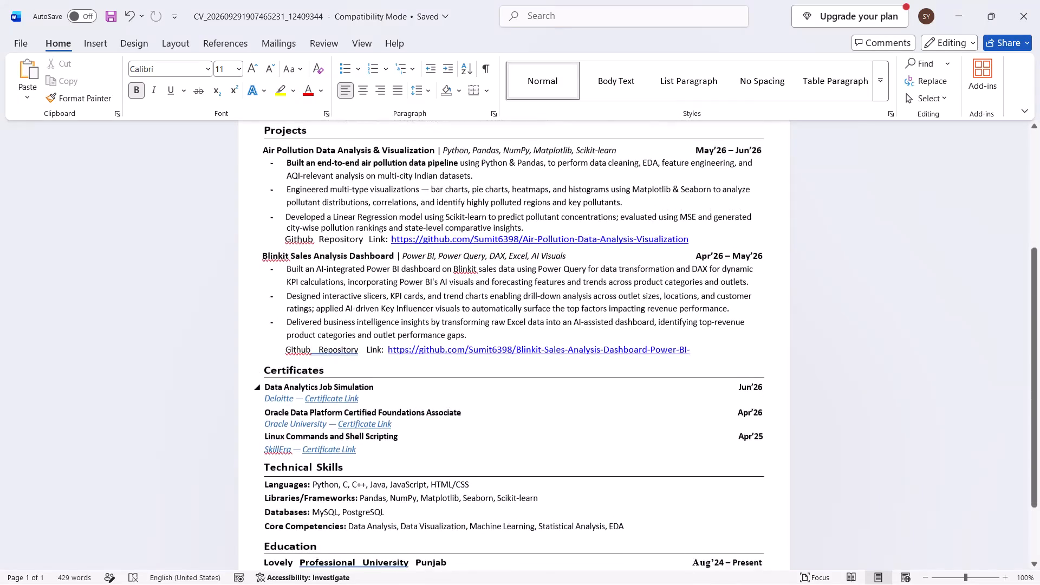
pyautogui.scroll(-1, 757, 369)
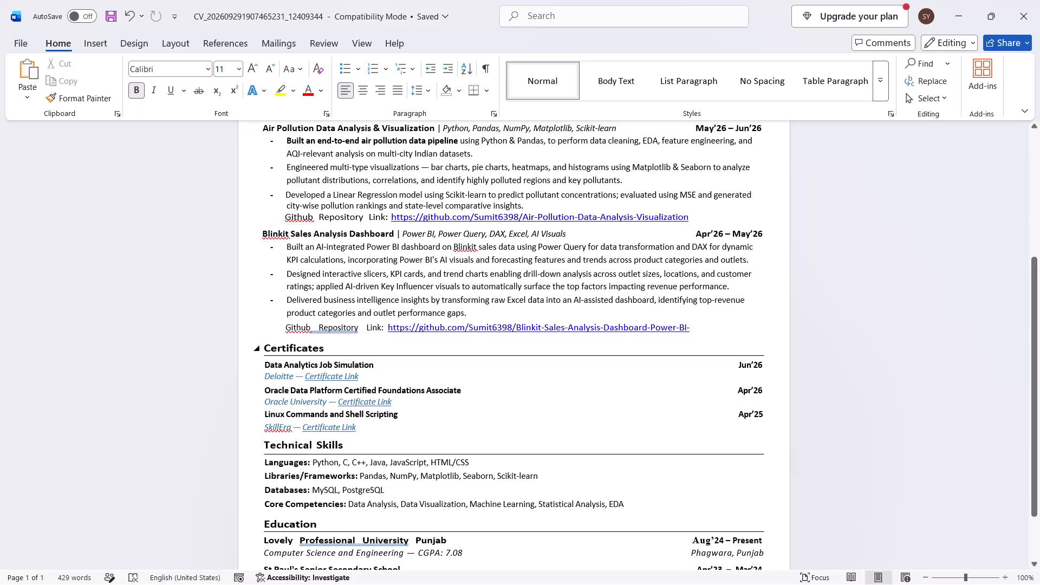
pyautogui.click(319, 327)
pyautogui.press('BackSpace')
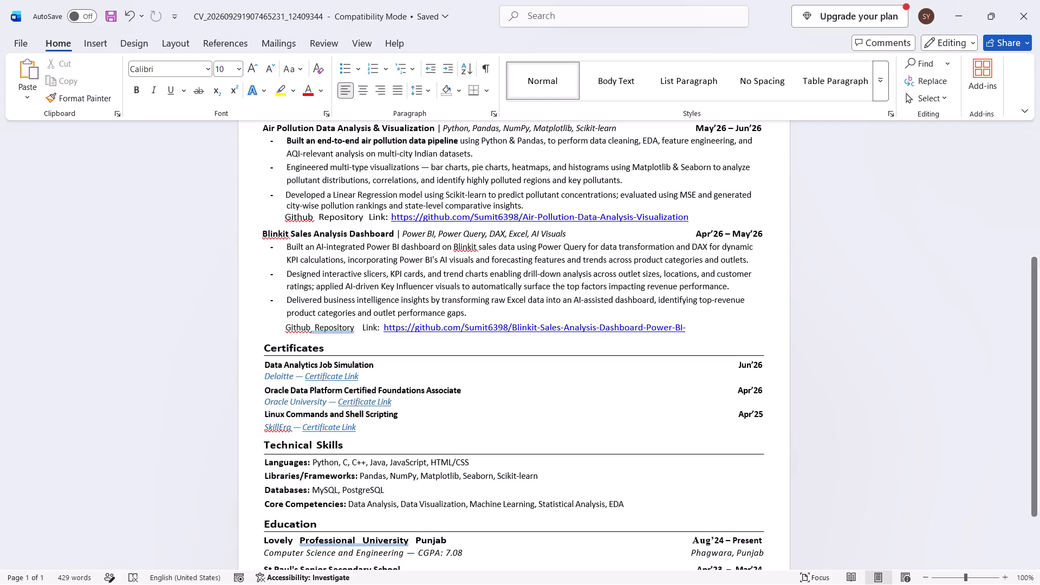
pyautogui.press('BackSpace')
pyautogui.press('space')
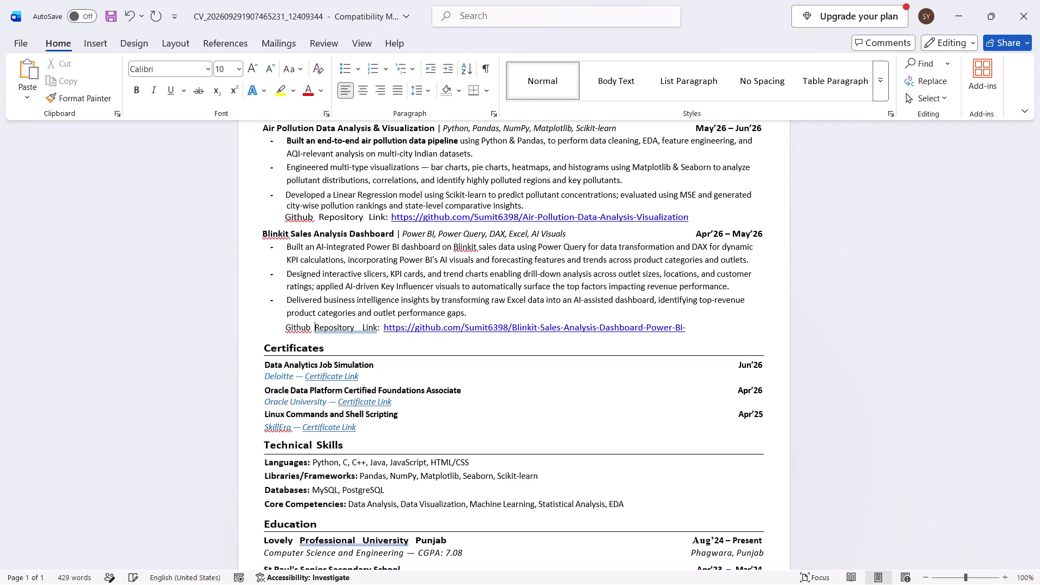
pyautogui.click(361, 326)
pyautogui.press('BackSpace')
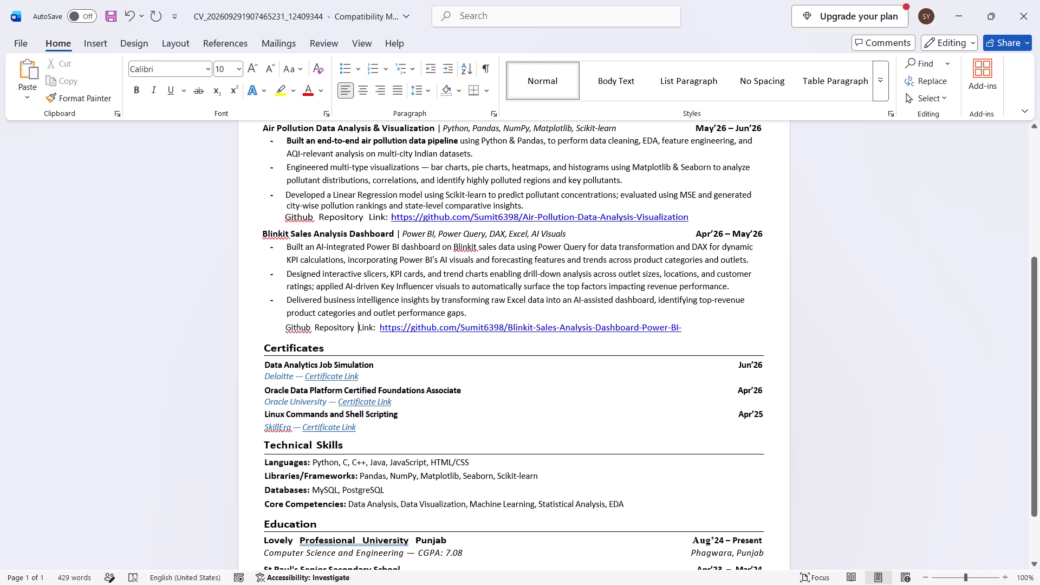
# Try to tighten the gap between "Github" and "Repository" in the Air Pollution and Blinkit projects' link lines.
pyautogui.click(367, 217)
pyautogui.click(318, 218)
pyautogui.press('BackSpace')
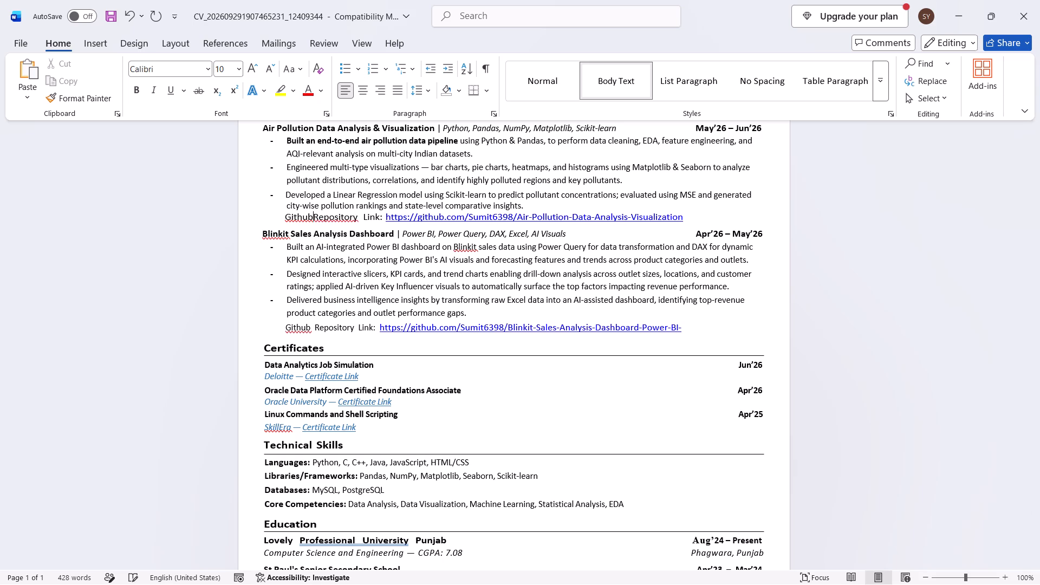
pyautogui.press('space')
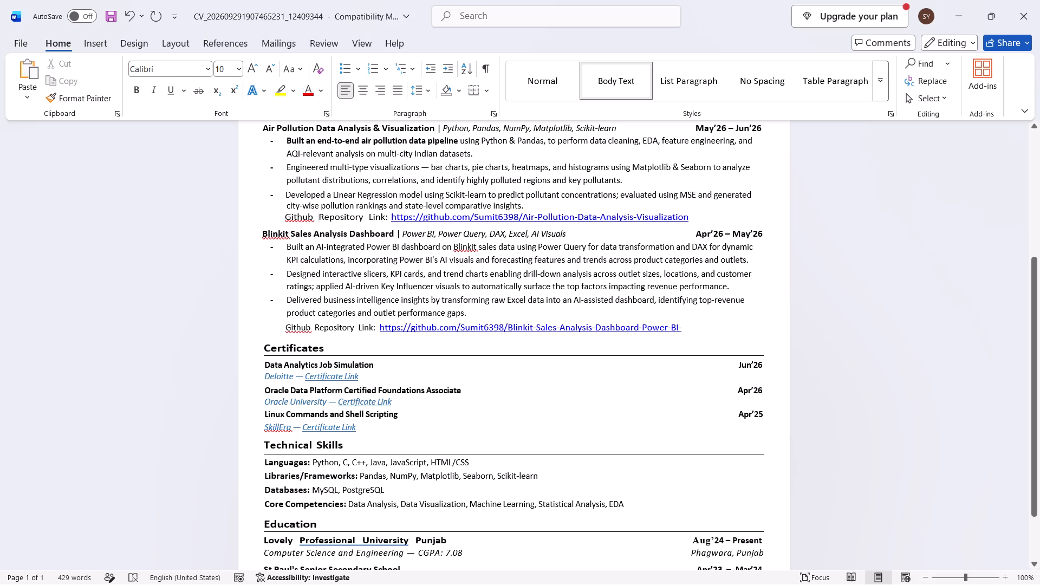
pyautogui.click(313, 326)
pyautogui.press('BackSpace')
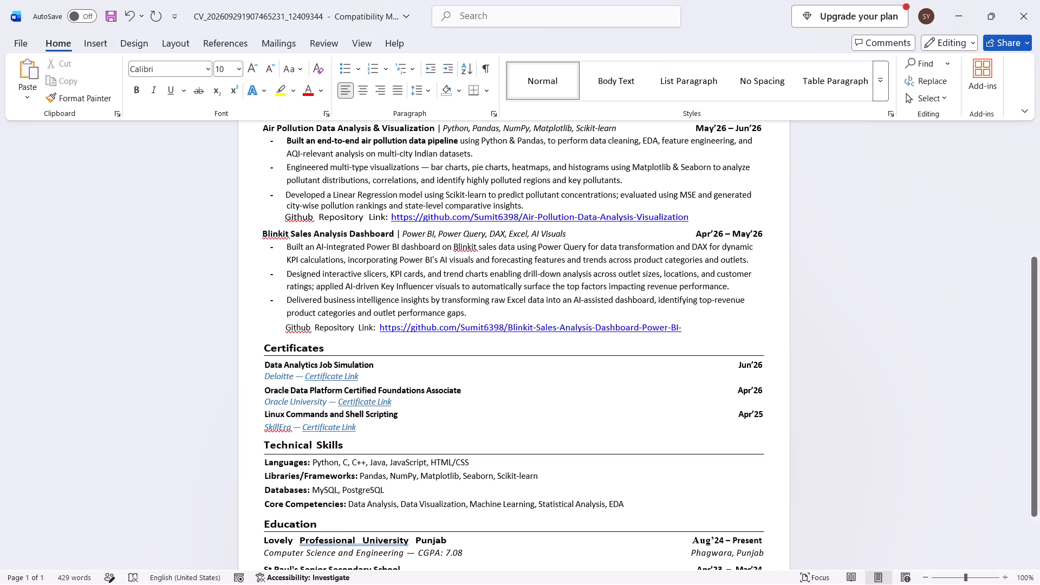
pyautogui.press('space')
# Save the corrected CV, then close it and the older Specialized_cv document.
pyautogui.scroll(1, 345, 222)
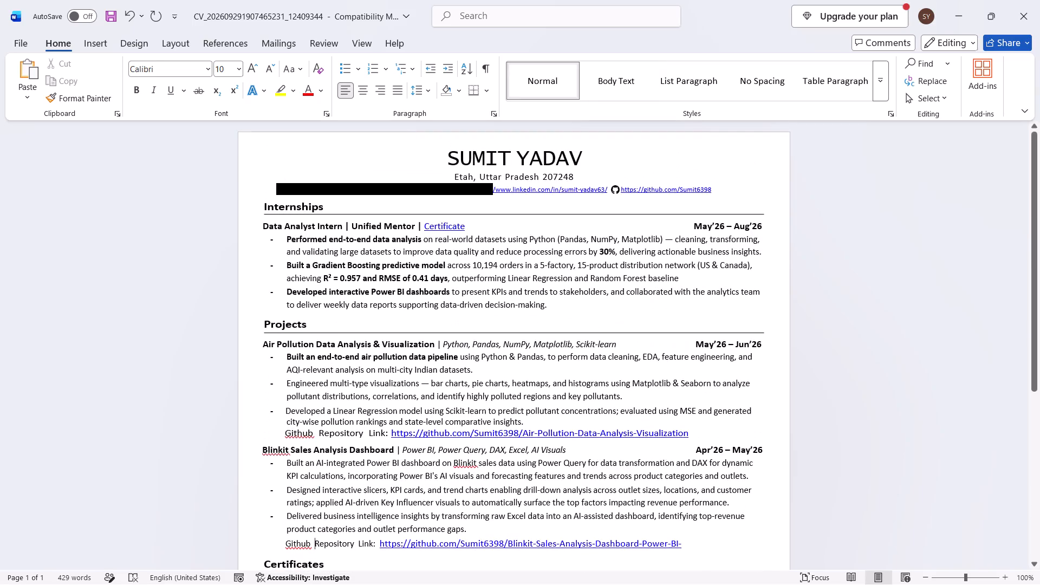
pyautogui.click(109, 13)
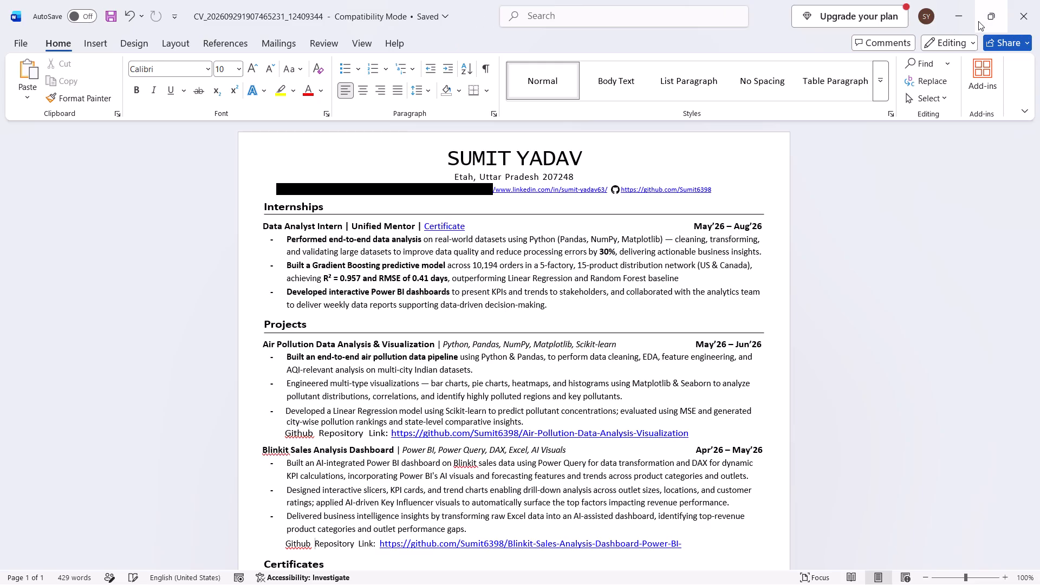
pyautogui.click(1018, 19)
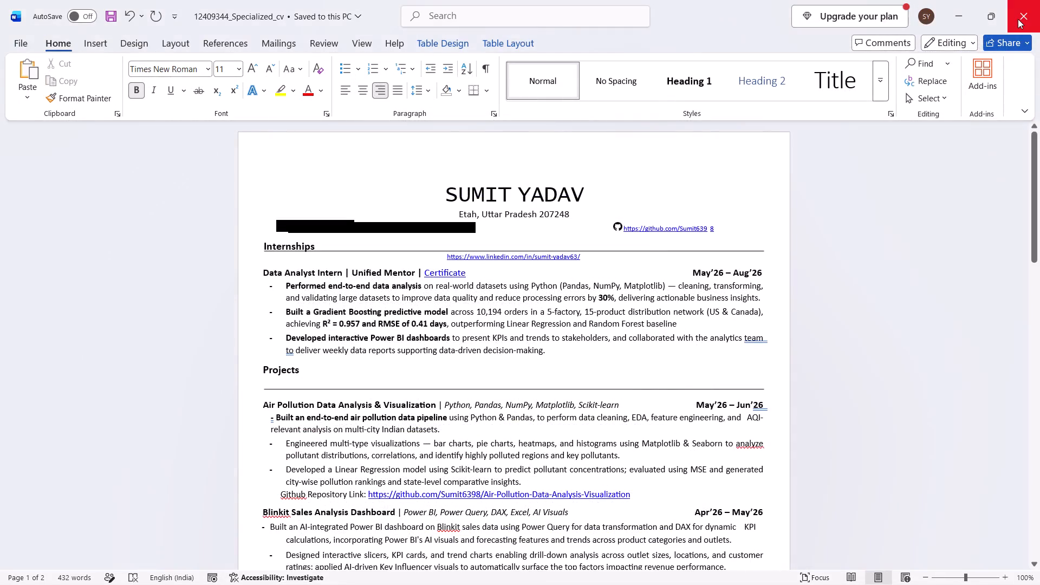
pyautogui.click(1018, 19)
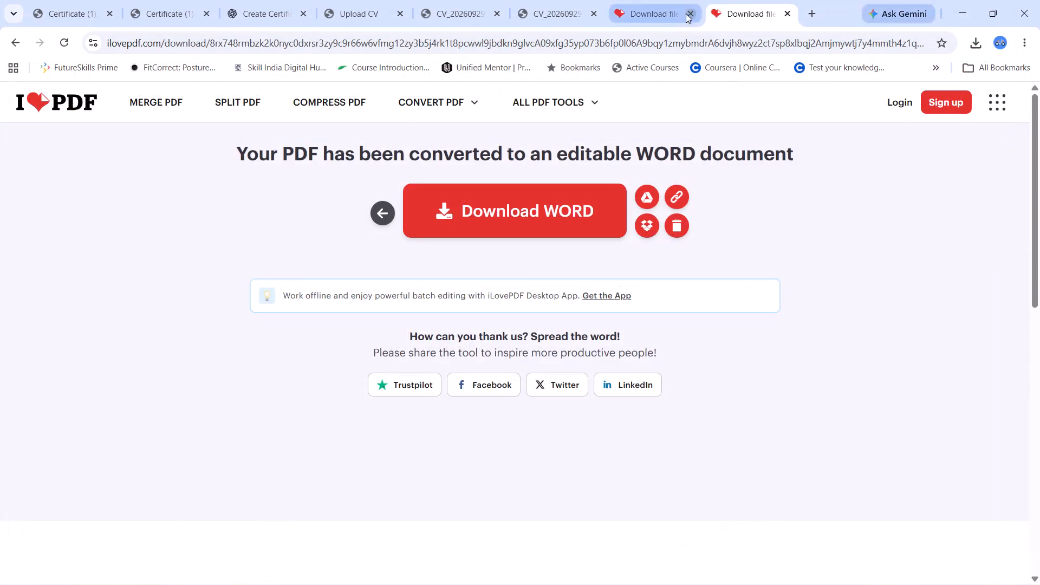
# Convert the corrected Specialized CV Word document to PDF with iLovePDF, download it and open the PDF to check it.
pyautogui.click(667, 18)
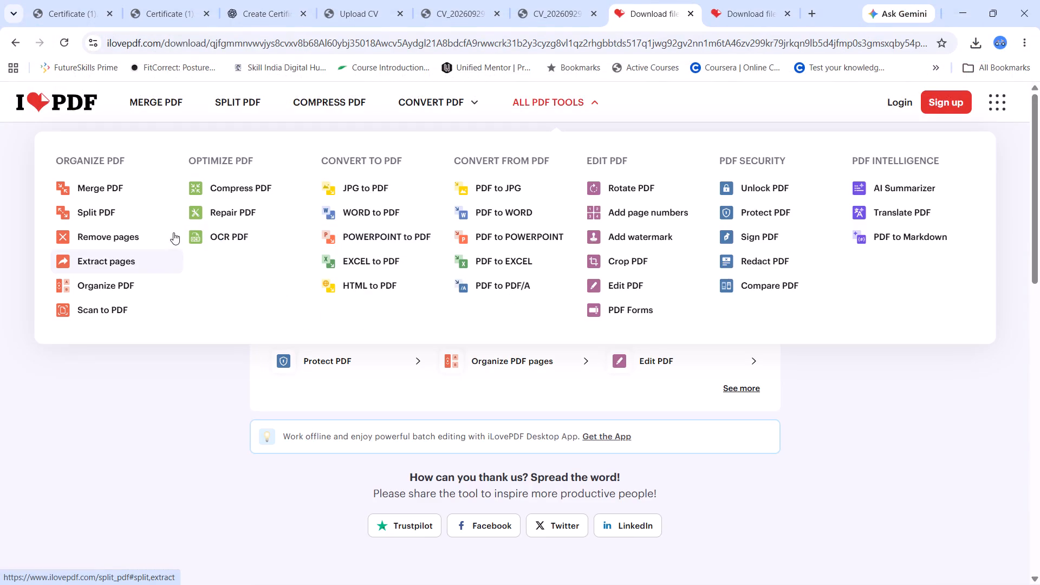
pyautogui.click(12, 34)
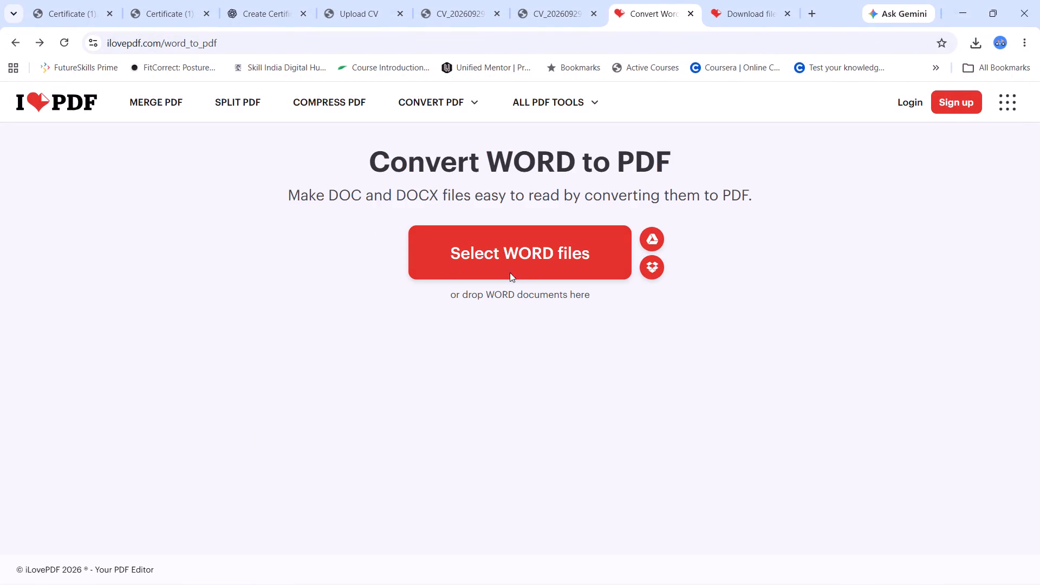
pyautogui.click(528, 264)
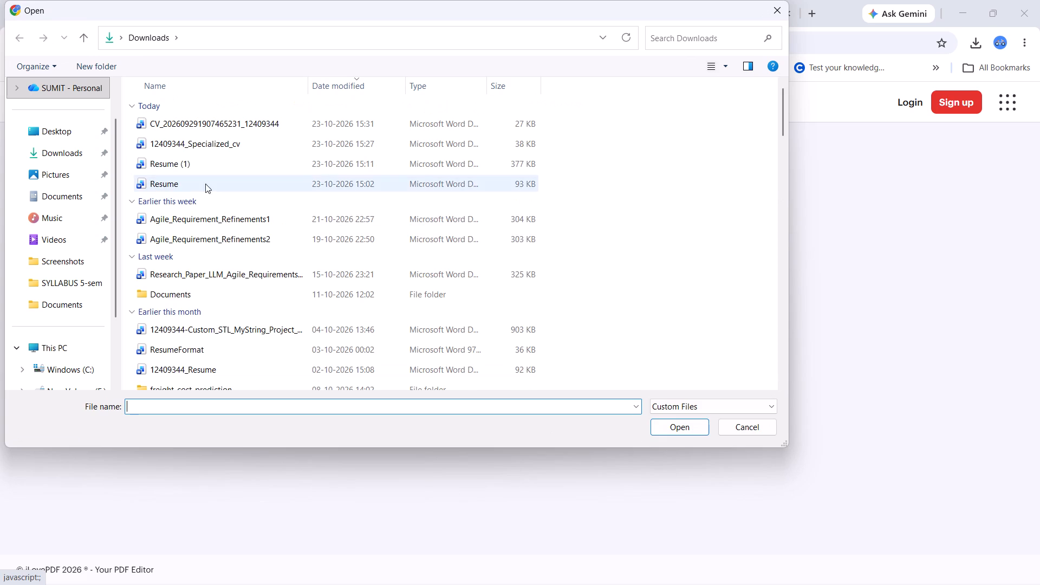
pyautogui.click(205, 126)
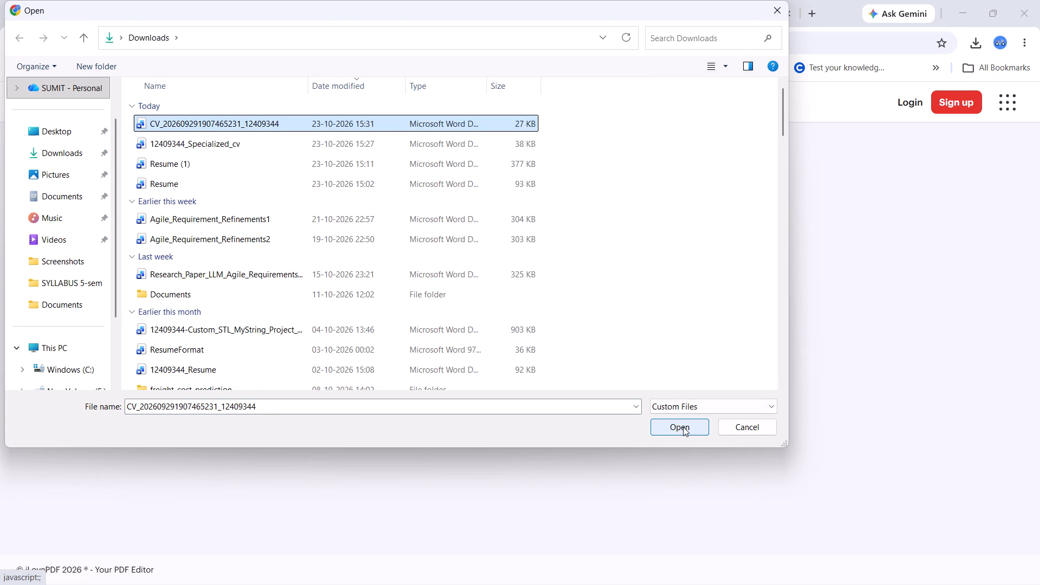
pyautogui.click(683, 427)
pyautogui.click(841, 544)
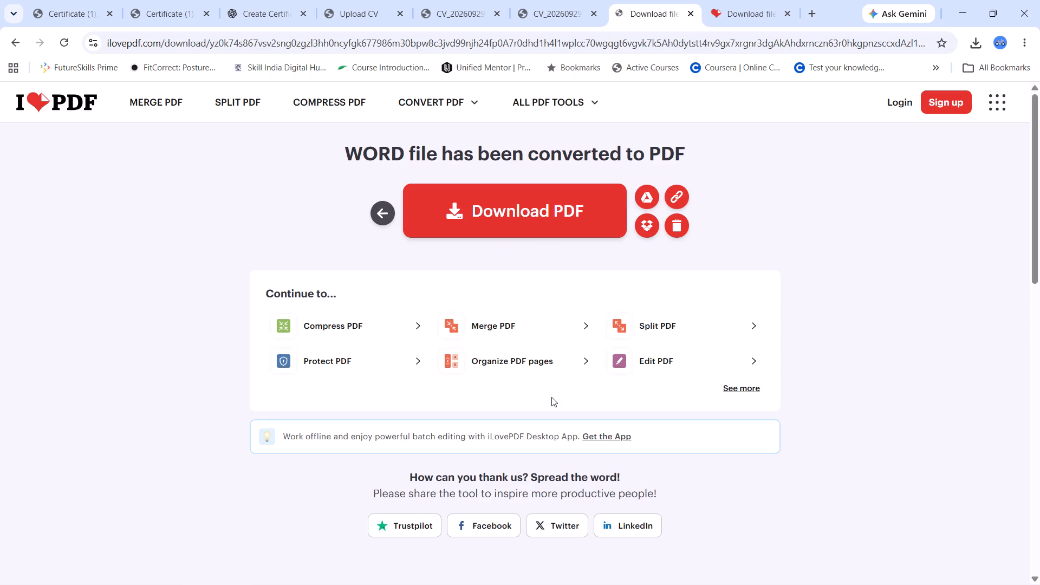
pyautogui.click(472, 205)
pyautogui.doubleClick(881, 73)
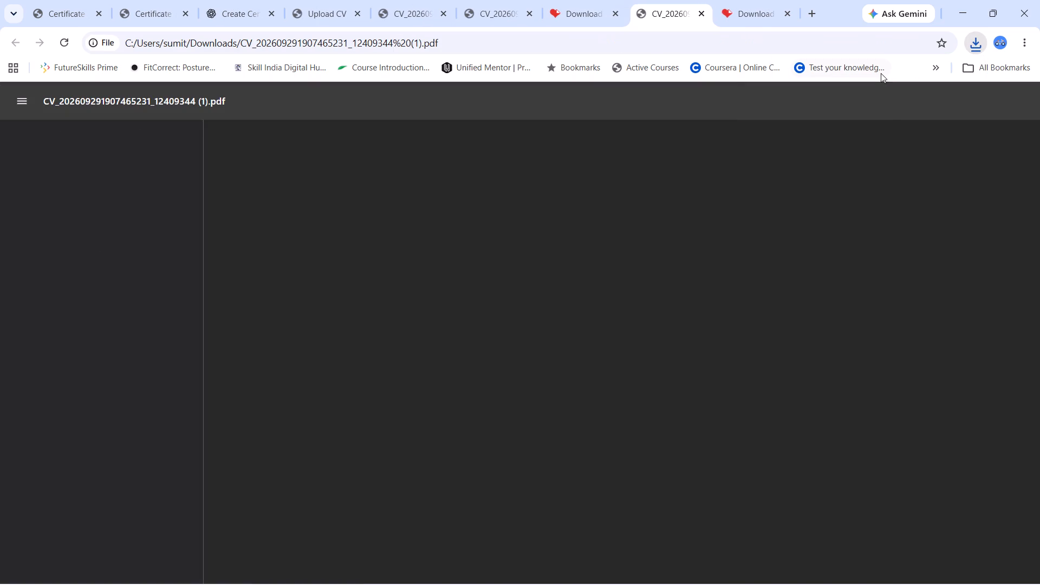
pyautogui.scroll(-4, 514, 246)
pyautogui.scroll(5, 514, 246)
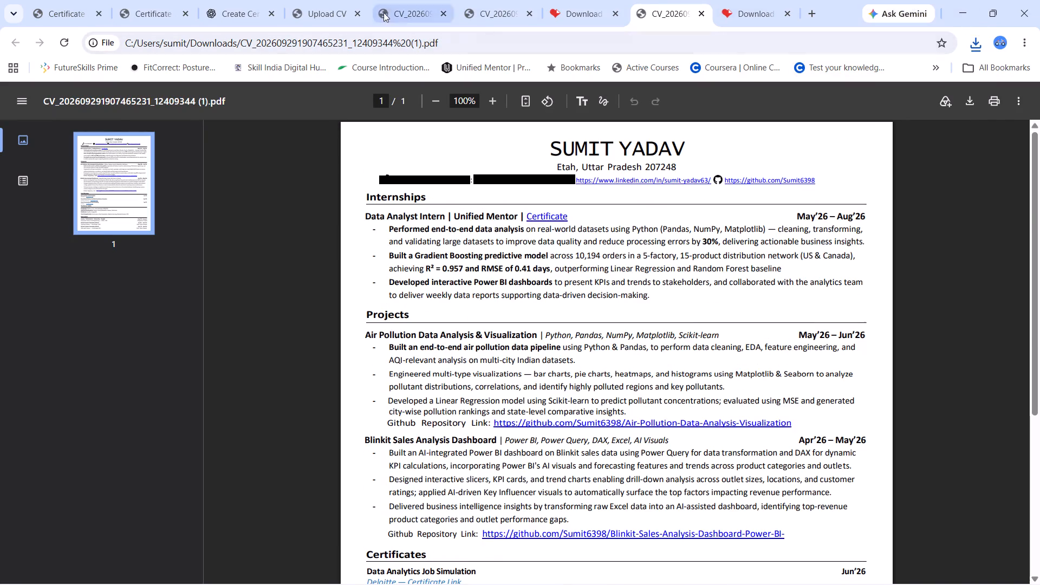
# Upload the newly converted CV PDF to the placement portal with document type CV/Resume and CV type Specialized1 CV.
pyautogui.click(304, 17)
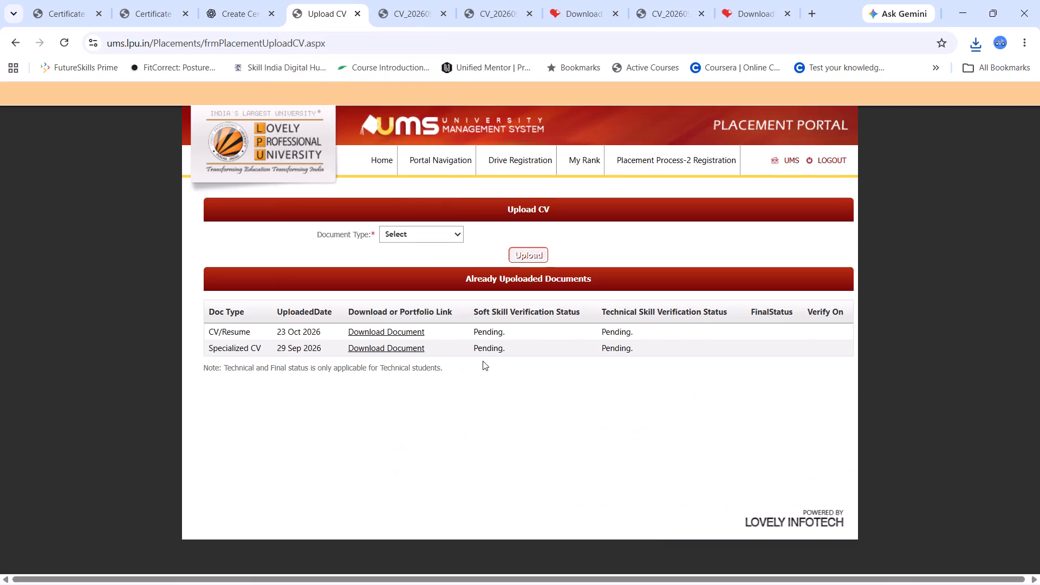
pyautogui.click(457, 233)
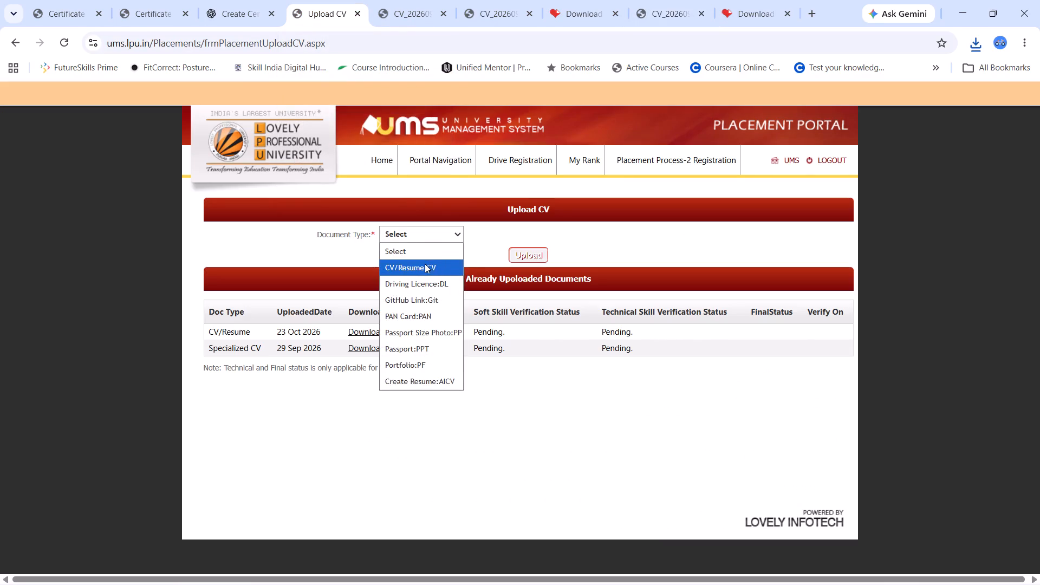
pyautogui.click(424, 268)
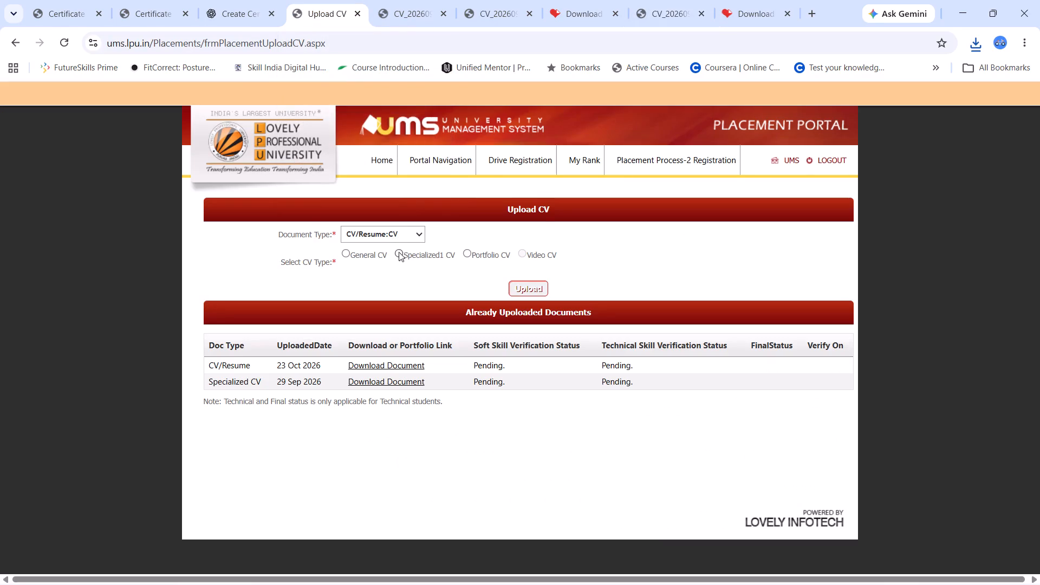
pyautogui.click(399, 251)
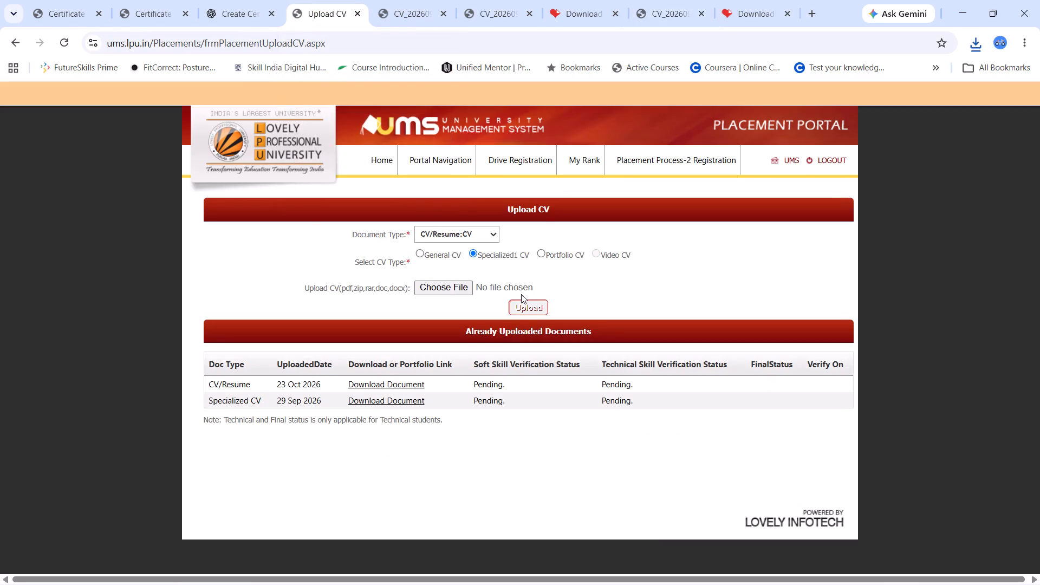
pyautogui.click(424, 288)
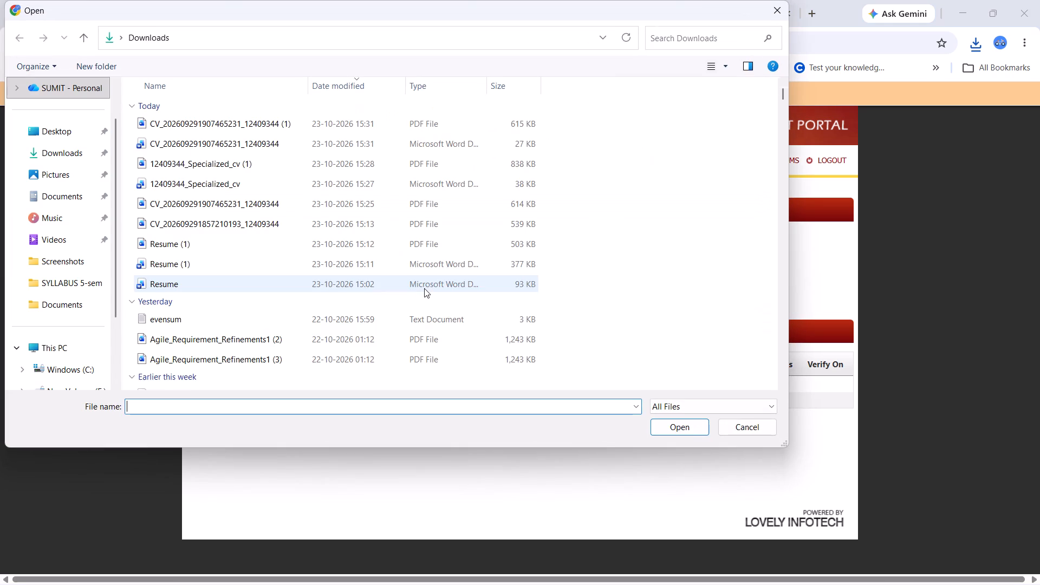
pyautogui.click(191, 126)
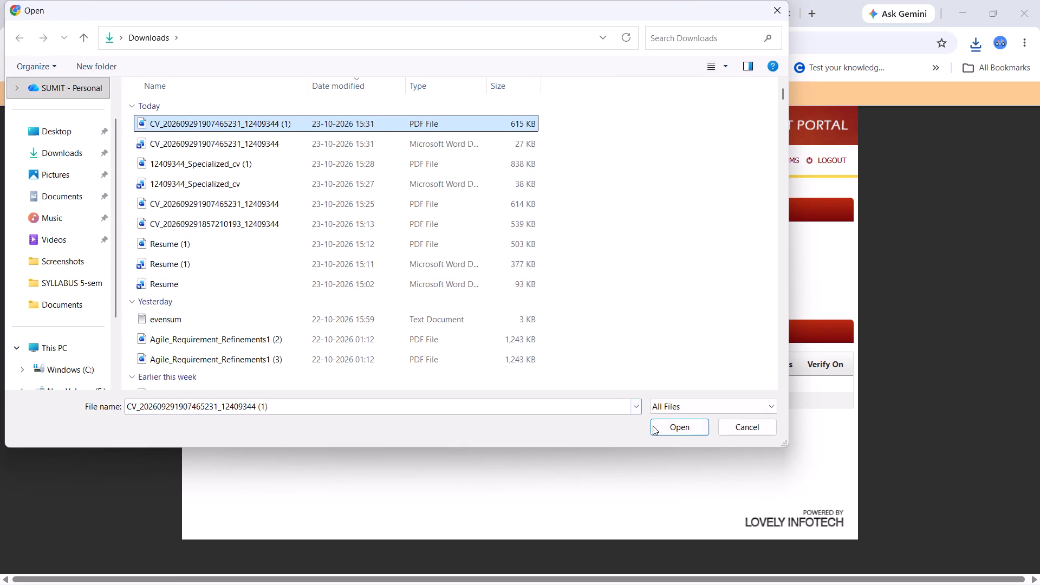
pyautogui.click(660, 425)
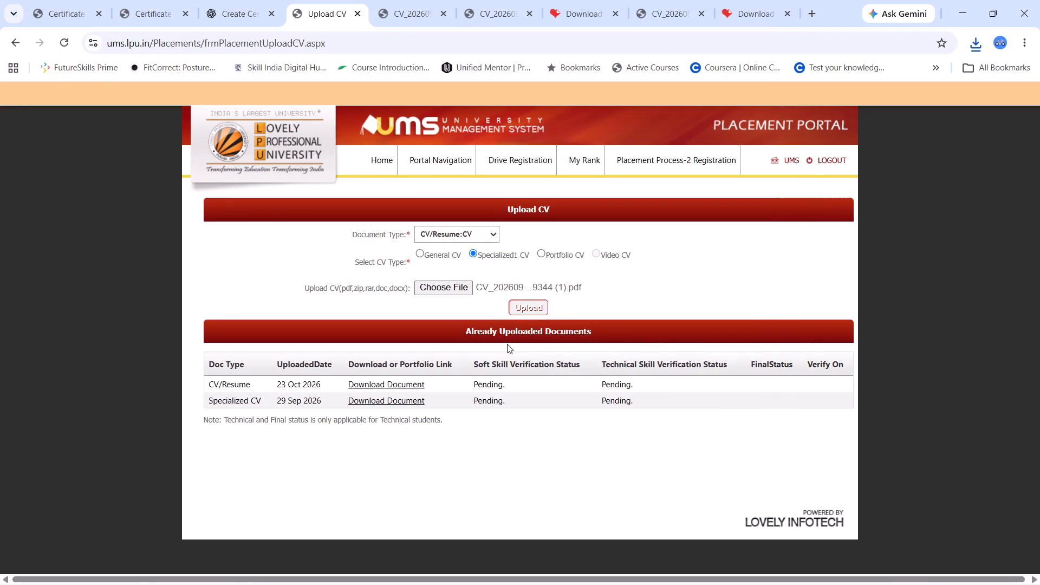
pyautogui.click(521, 304)
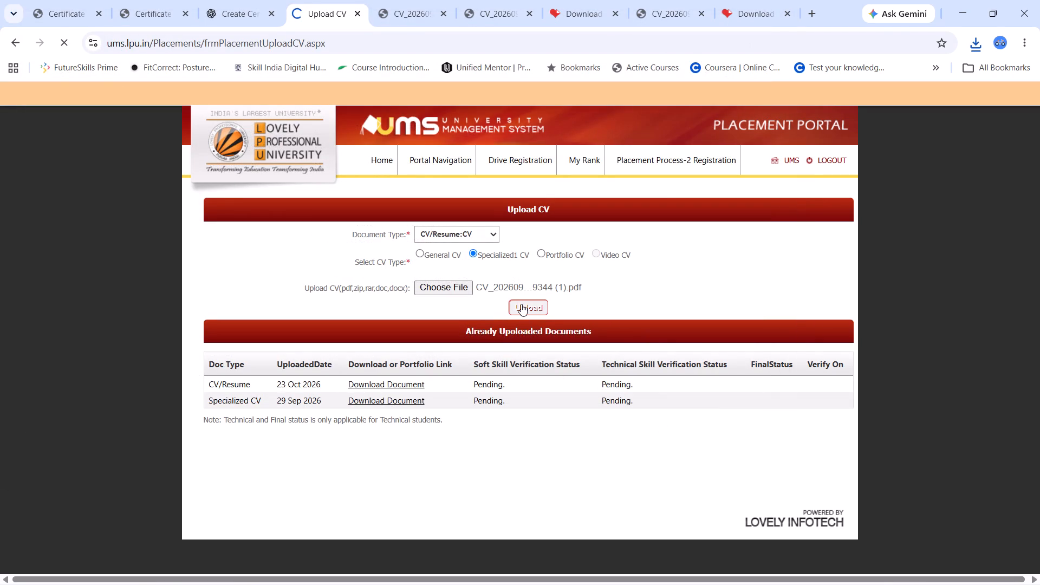
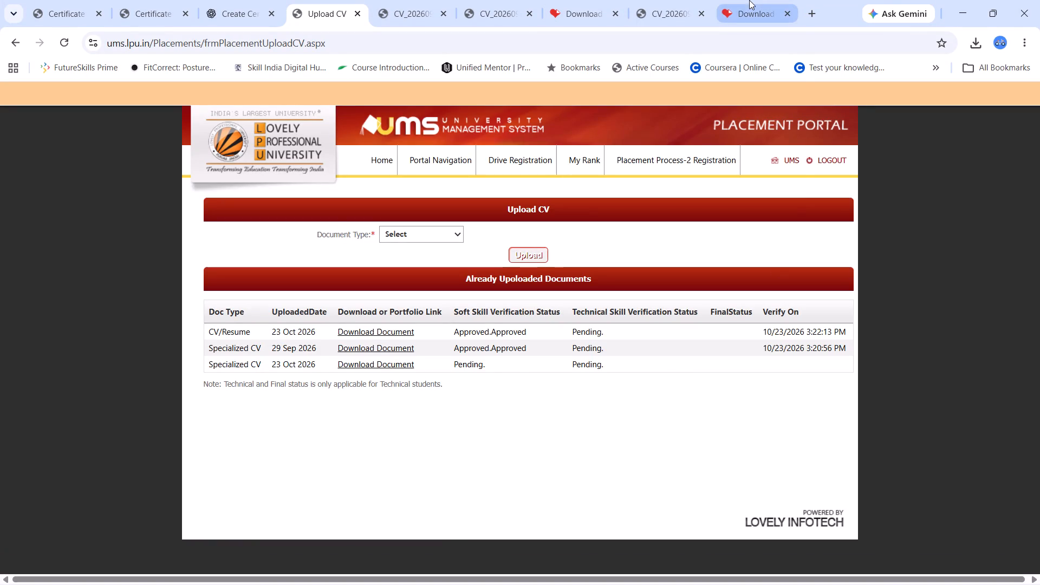
# Look over the newly converted Specialized CV PDF, then check and close the general CV PDF containing the Training section.
pyautogui.click(660, 12)
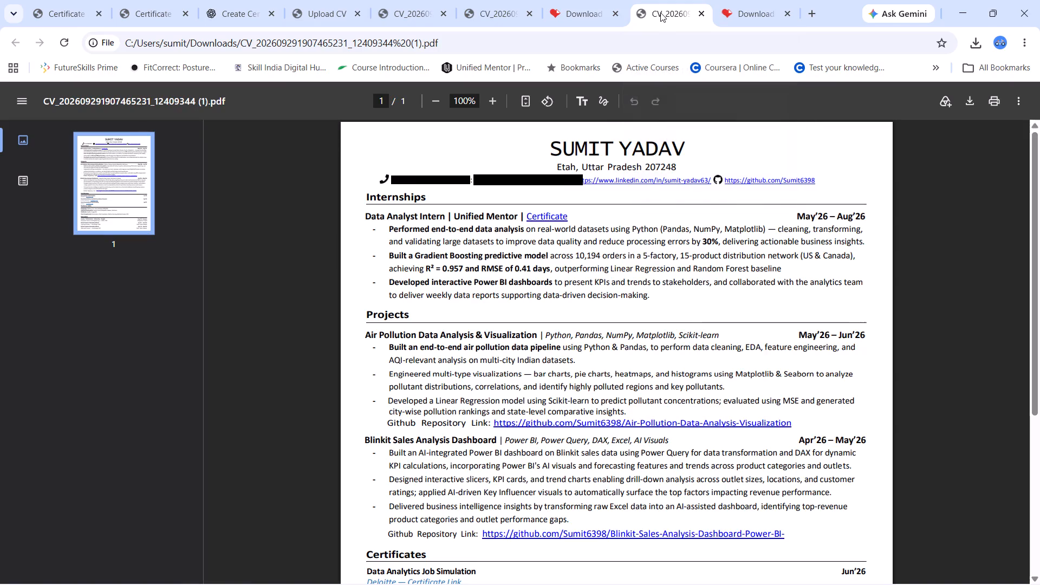
pyautogui.scroll(-5, 685, 317)
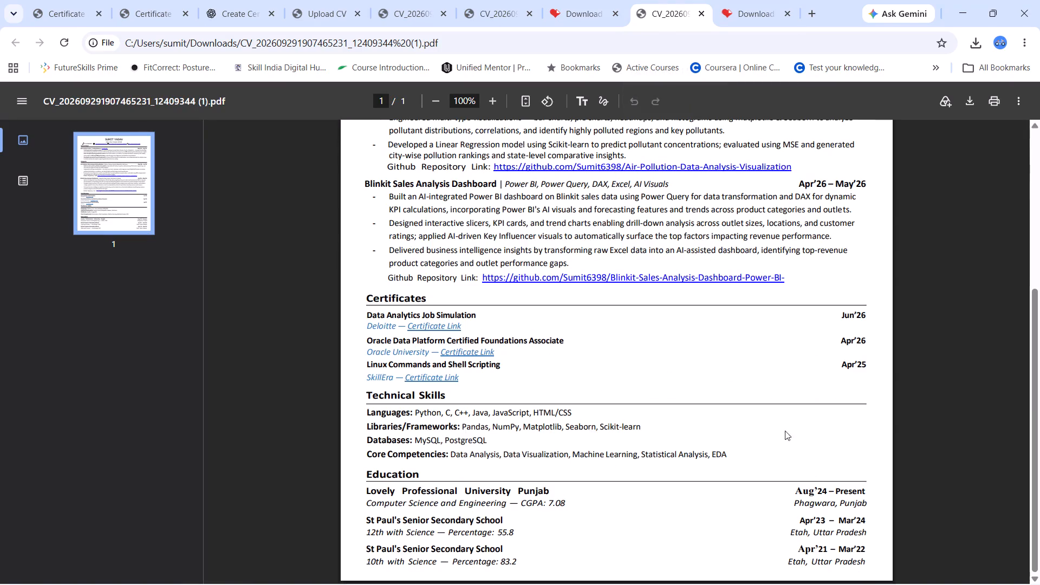
pyautogui.scroll(3, 739, 381)
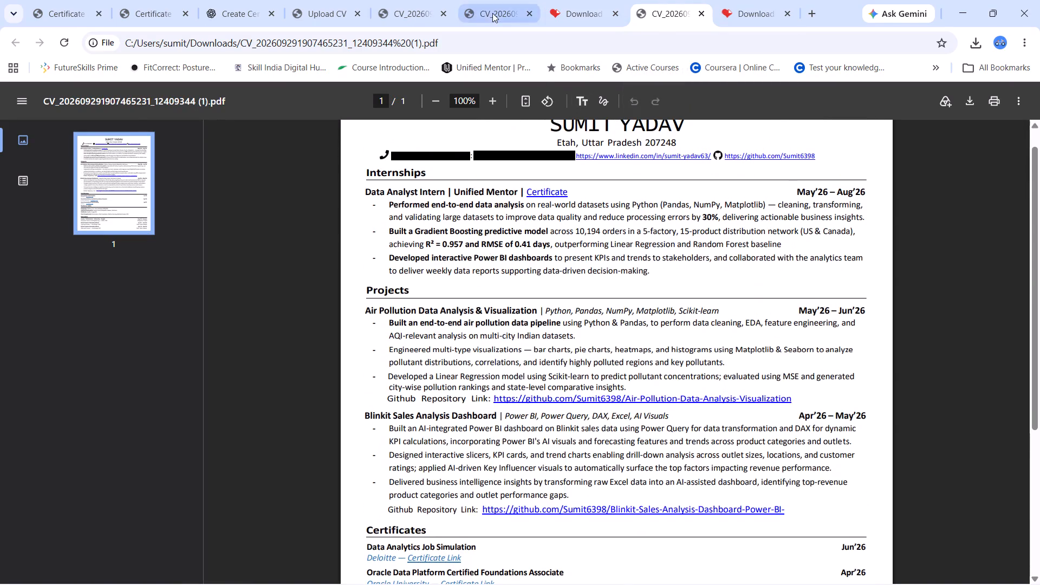
pyautogui.click(492, 13)
pyautogui.scroll(-5, 686, 359)
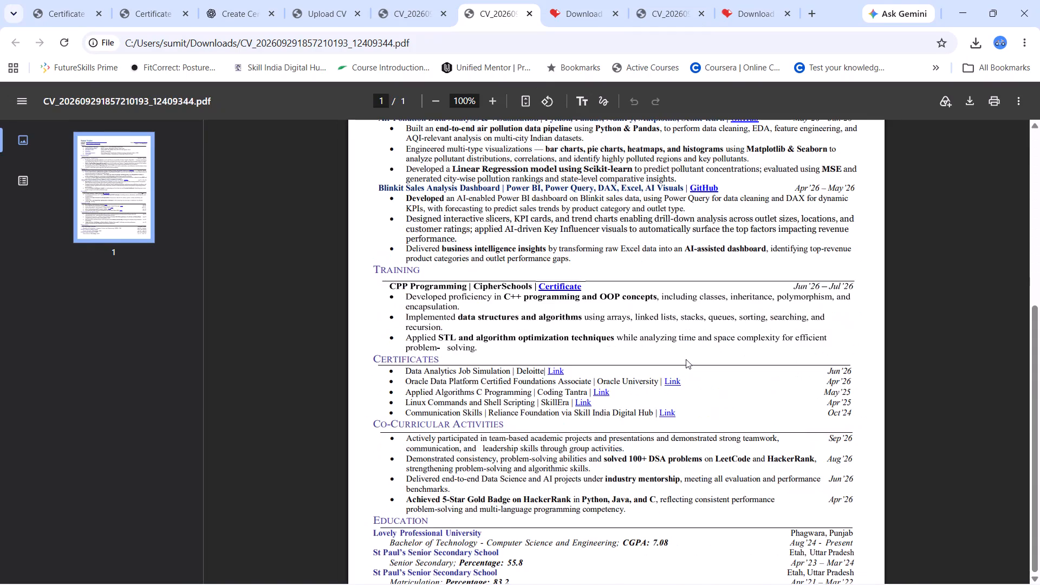
pyautogui.click(530, 12)
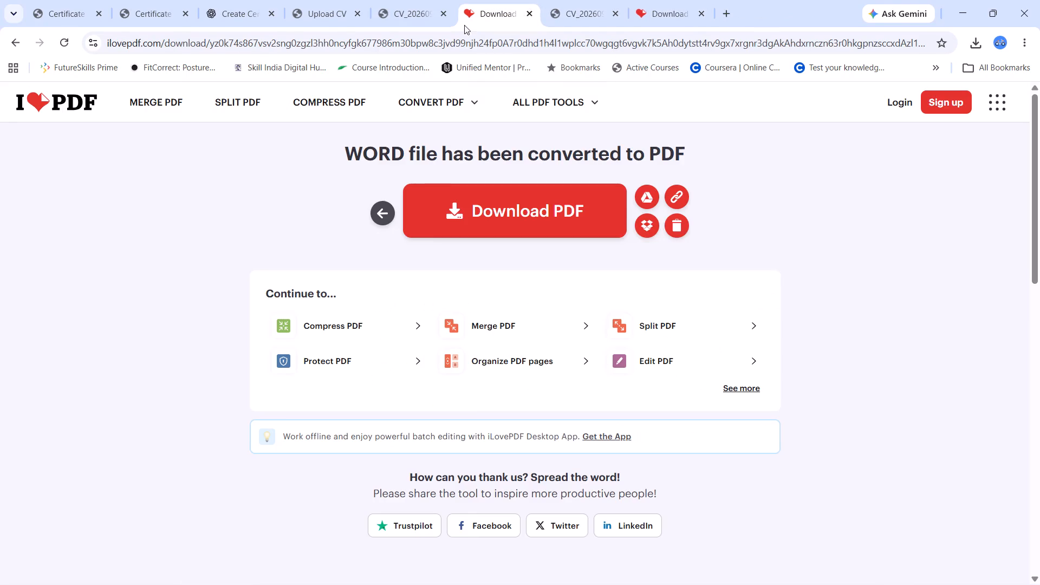
# Check the earlier Specialized CV PDF, then close both iLovePDF download pages, the ChatGPT hyperlink chat and both Certificate (1).pdf tabs.
pyautogui.click(430, 12)
pyautogui.scroll(-5, 622, 327)
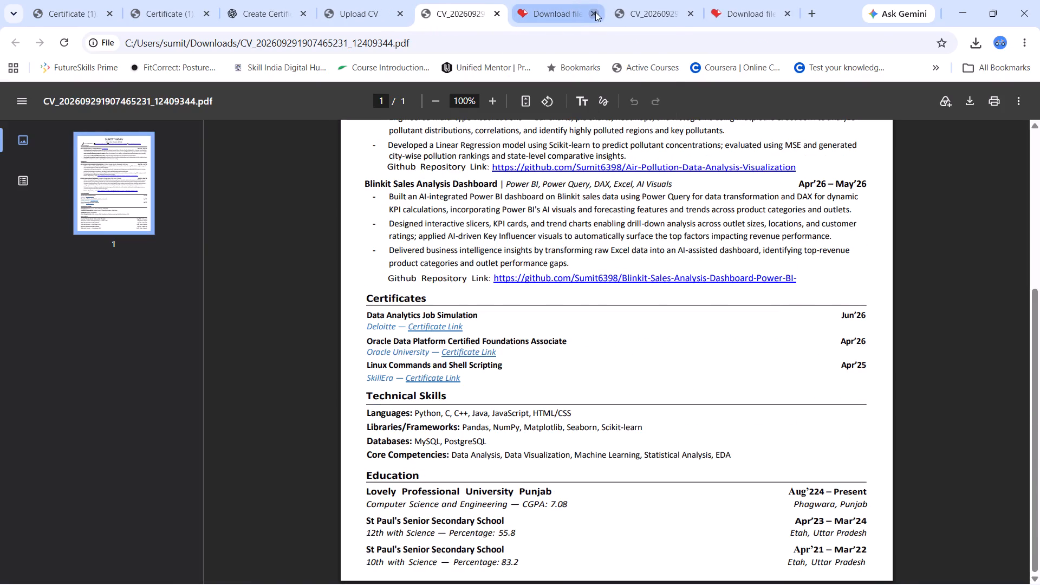
pyautogui.click(595, 12)
pyautogui.click(690, 11)
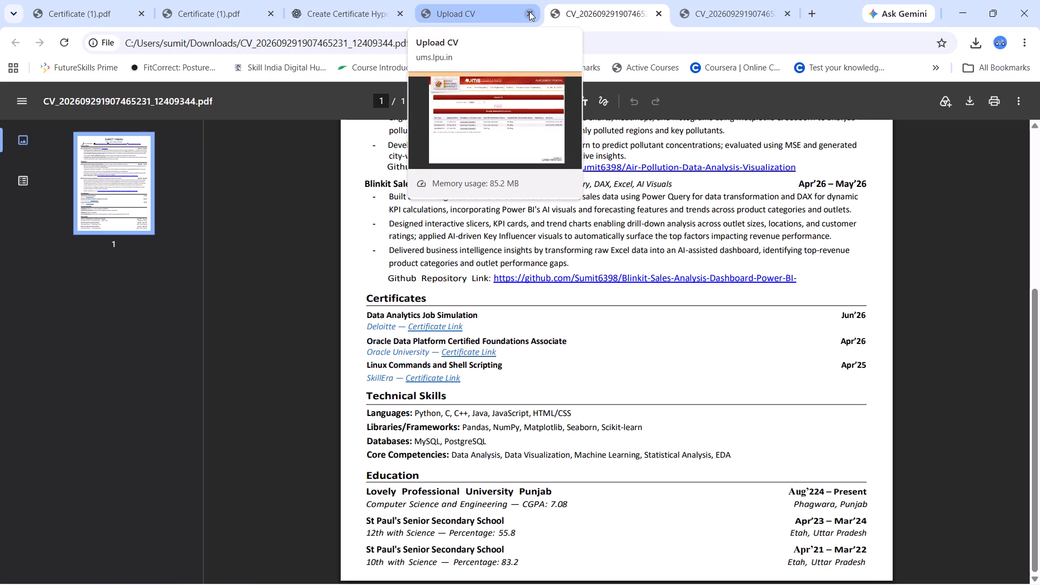
pyautogui.click(399, 12)
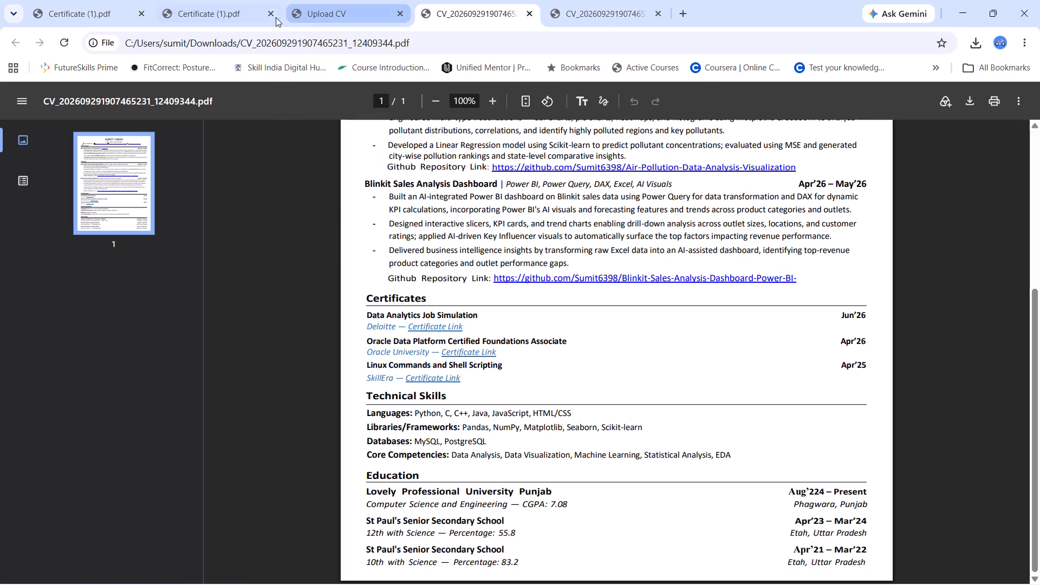
pyautogui.click(272, 11)
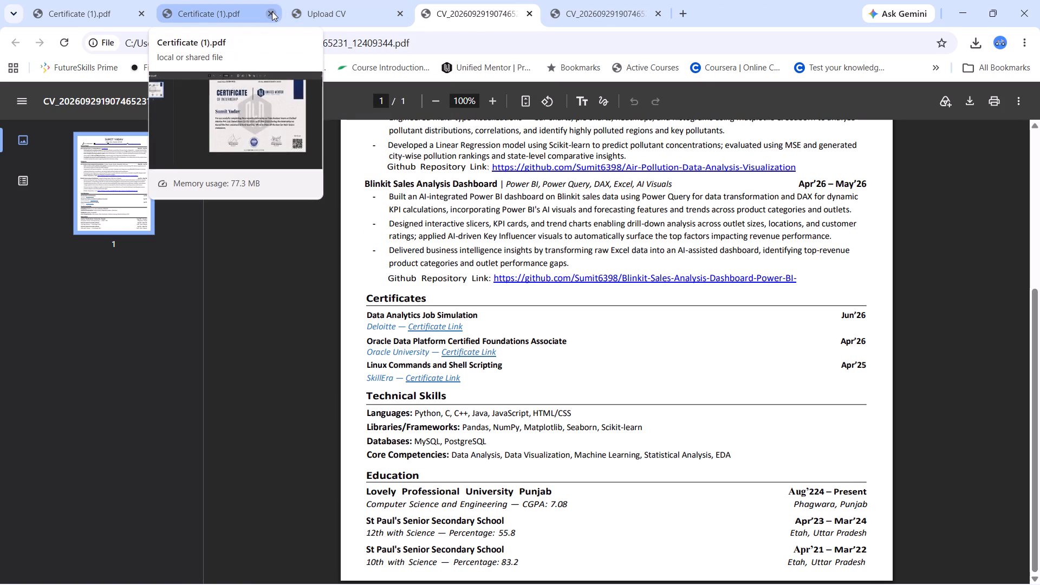
pyautogui.click(142, 12)
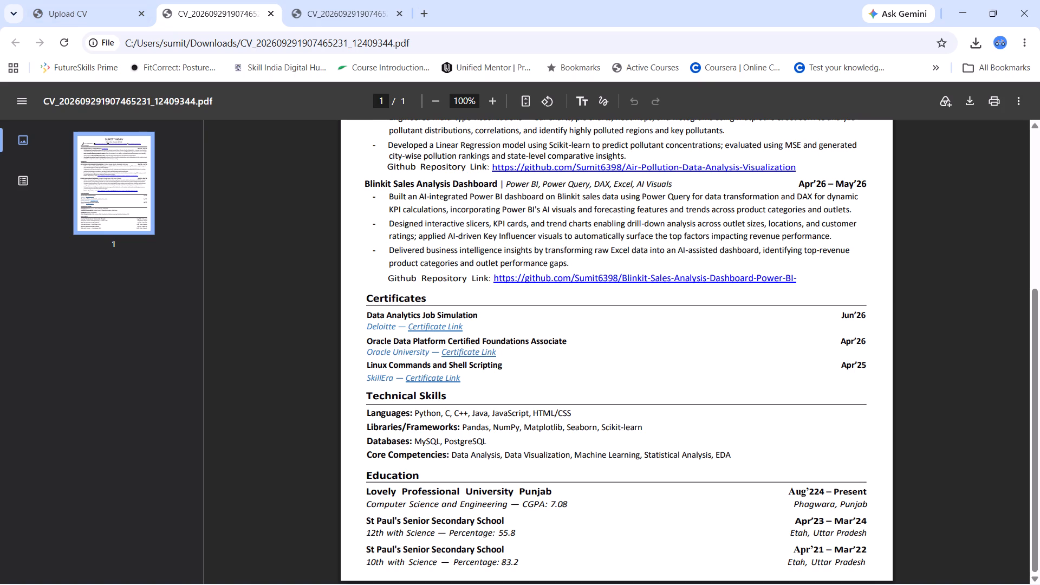